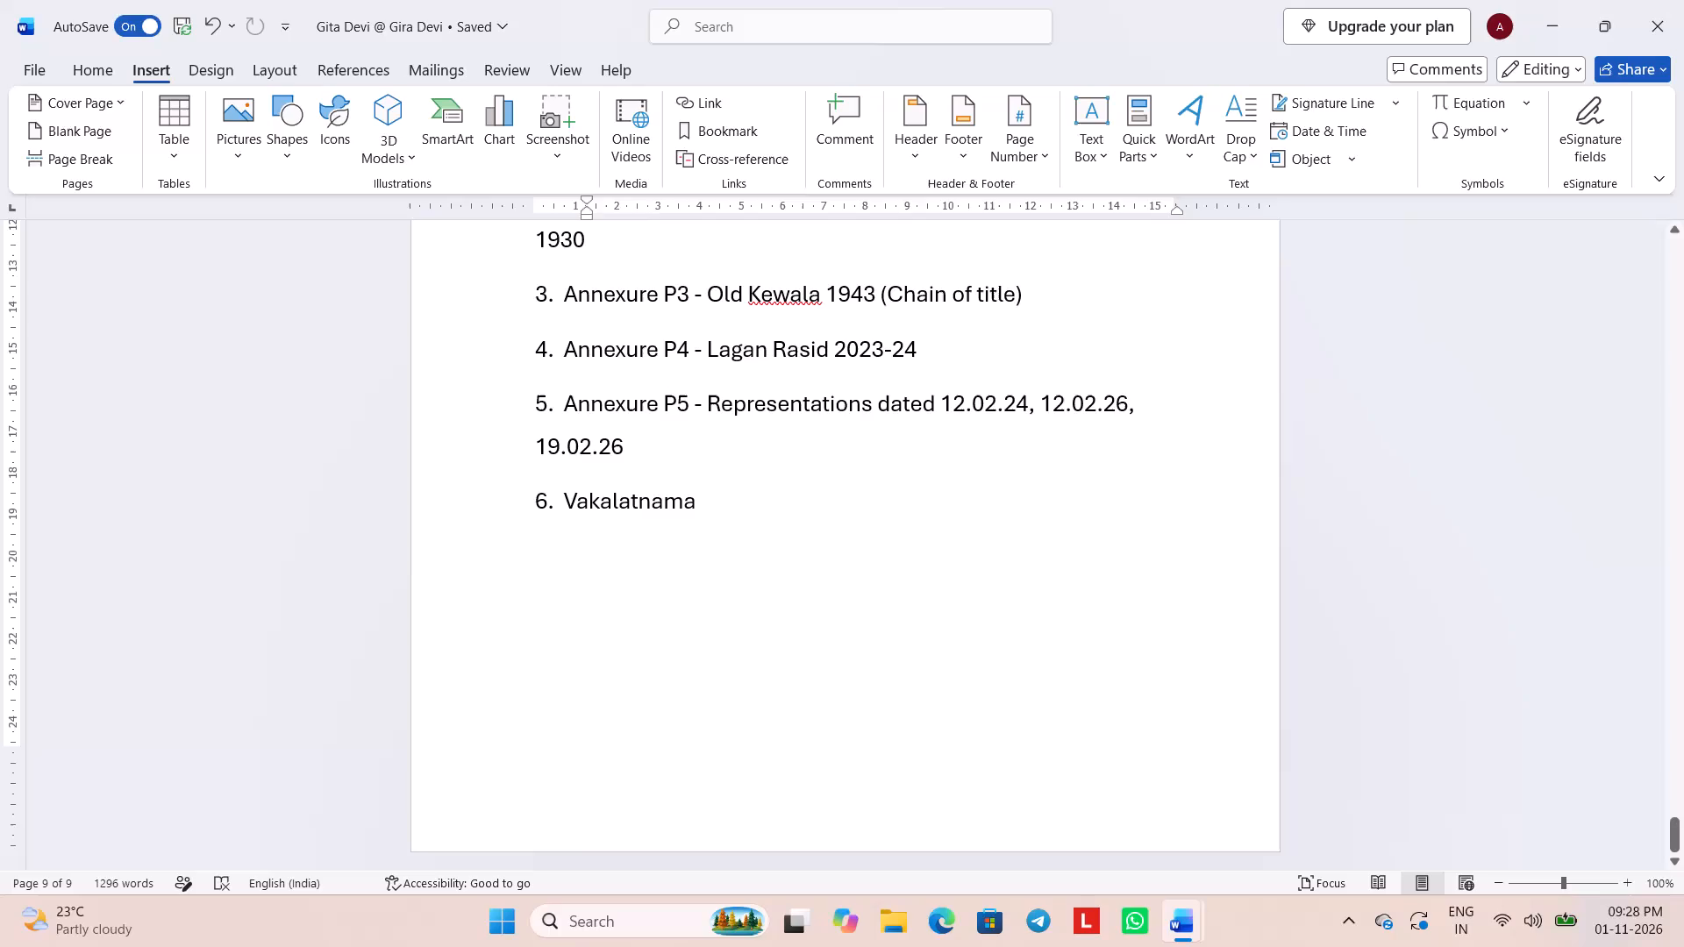
Add a new line indented with nine spaces directly below the INDEX heading on the last page.
scroll(852, 515, "up", 1)
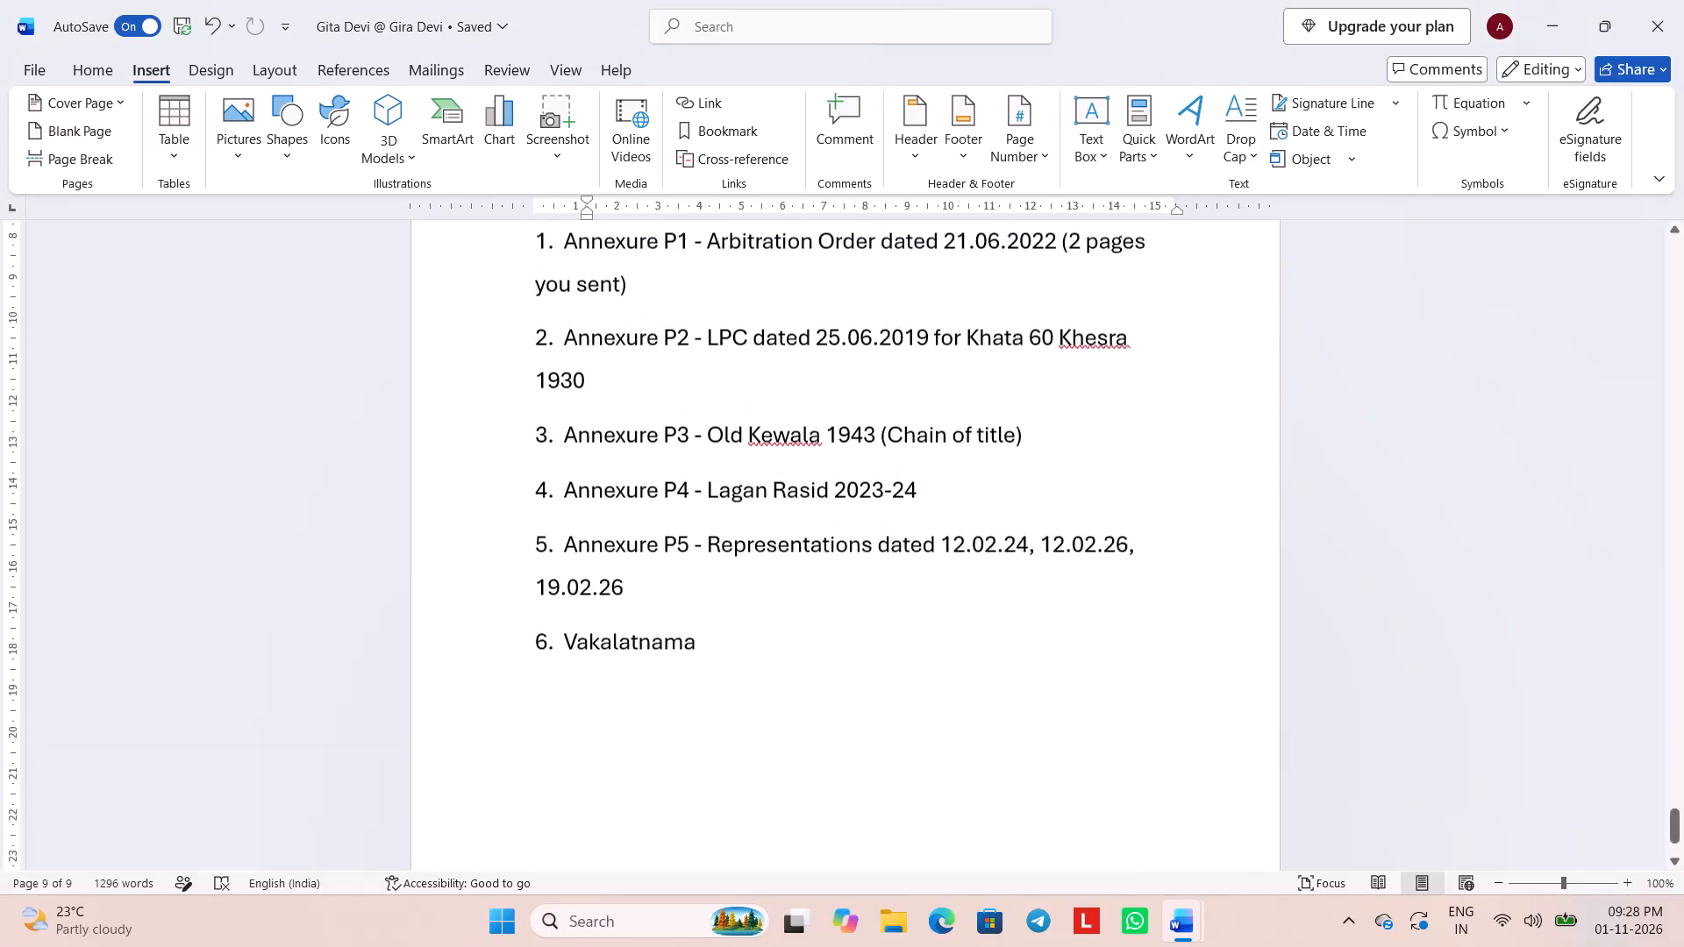
scroll(852, 515, "up", 5)
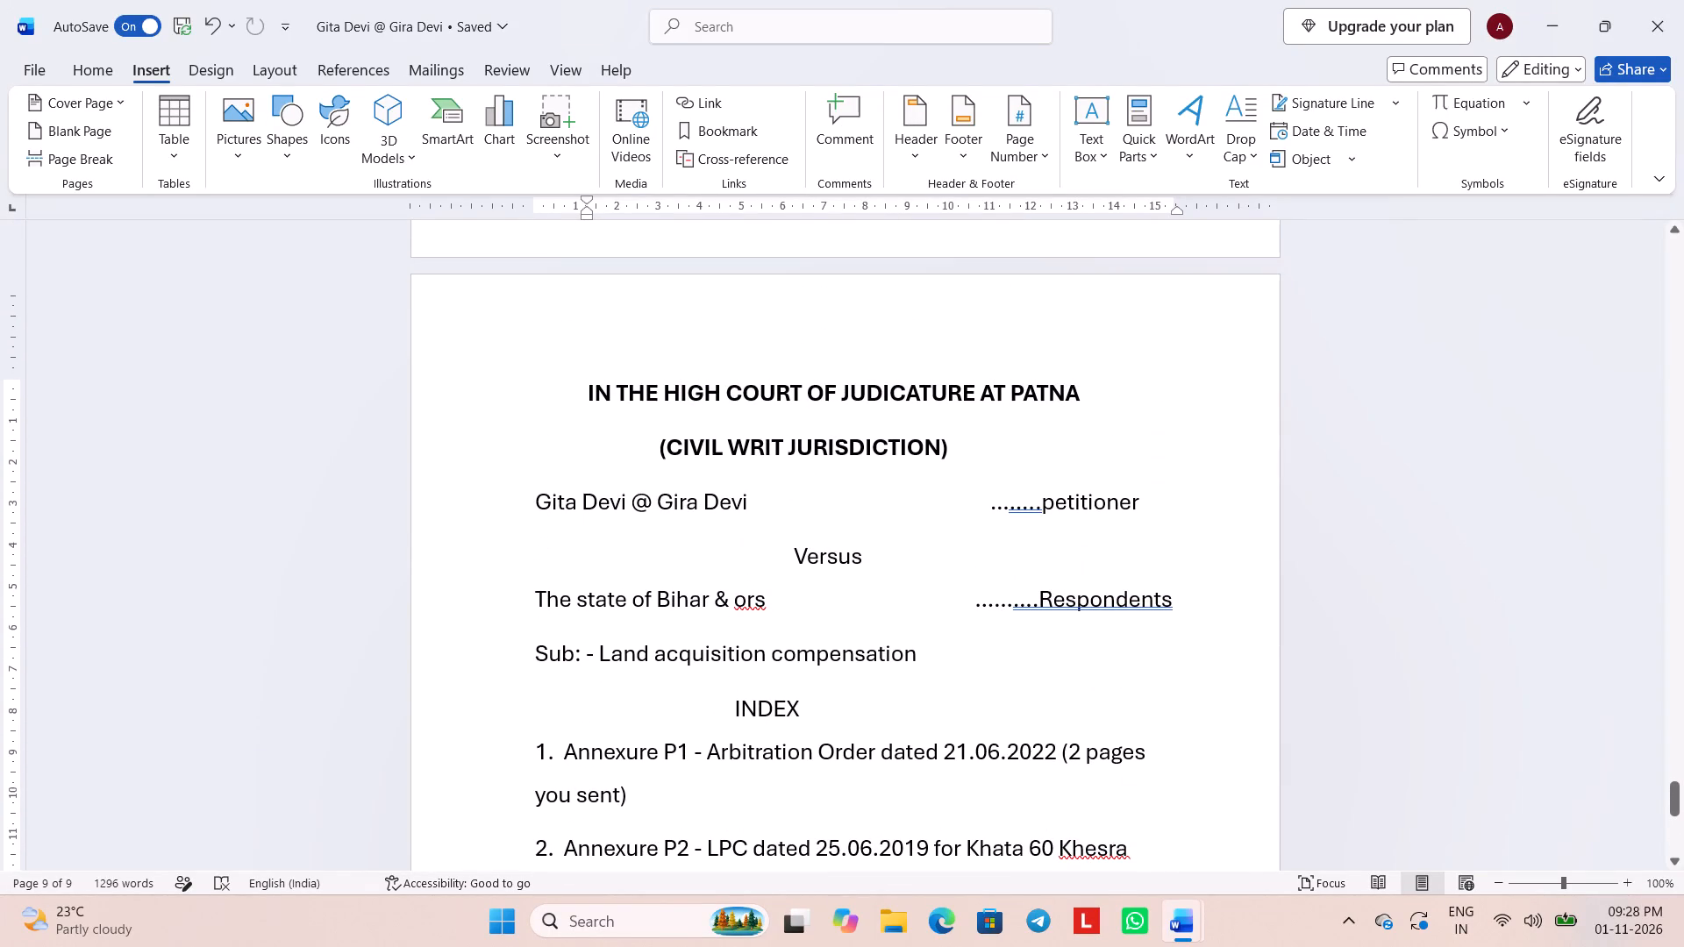
scroll(849, 525, "down", 2)
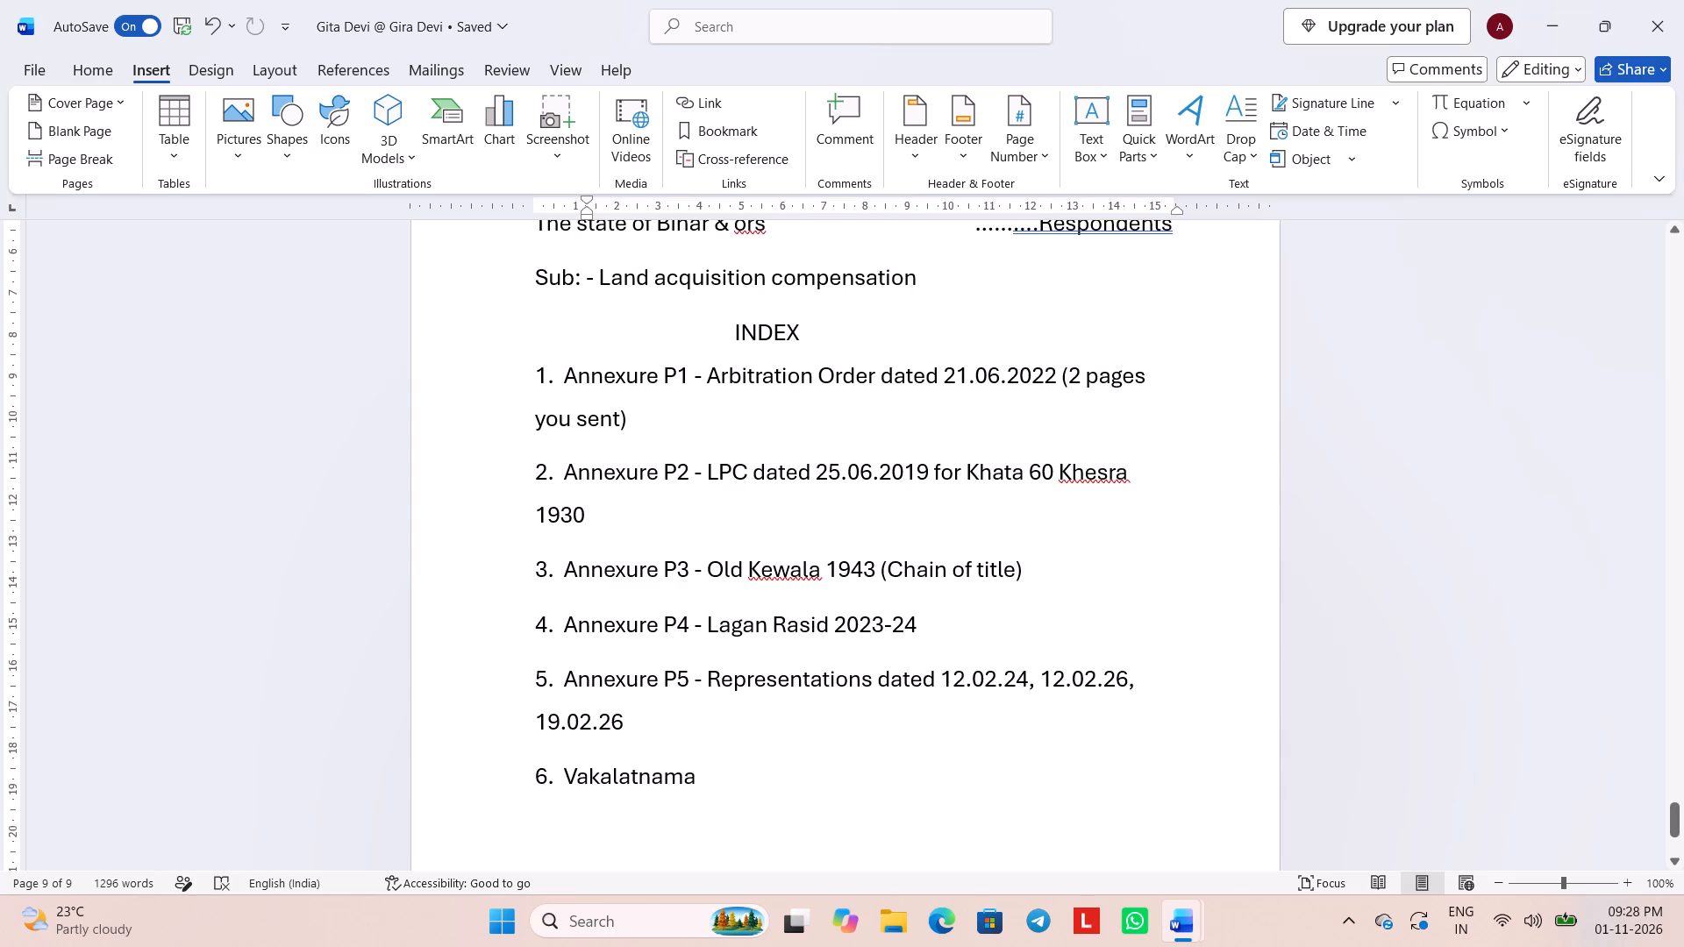
left_click(806, 335)
key("Return")
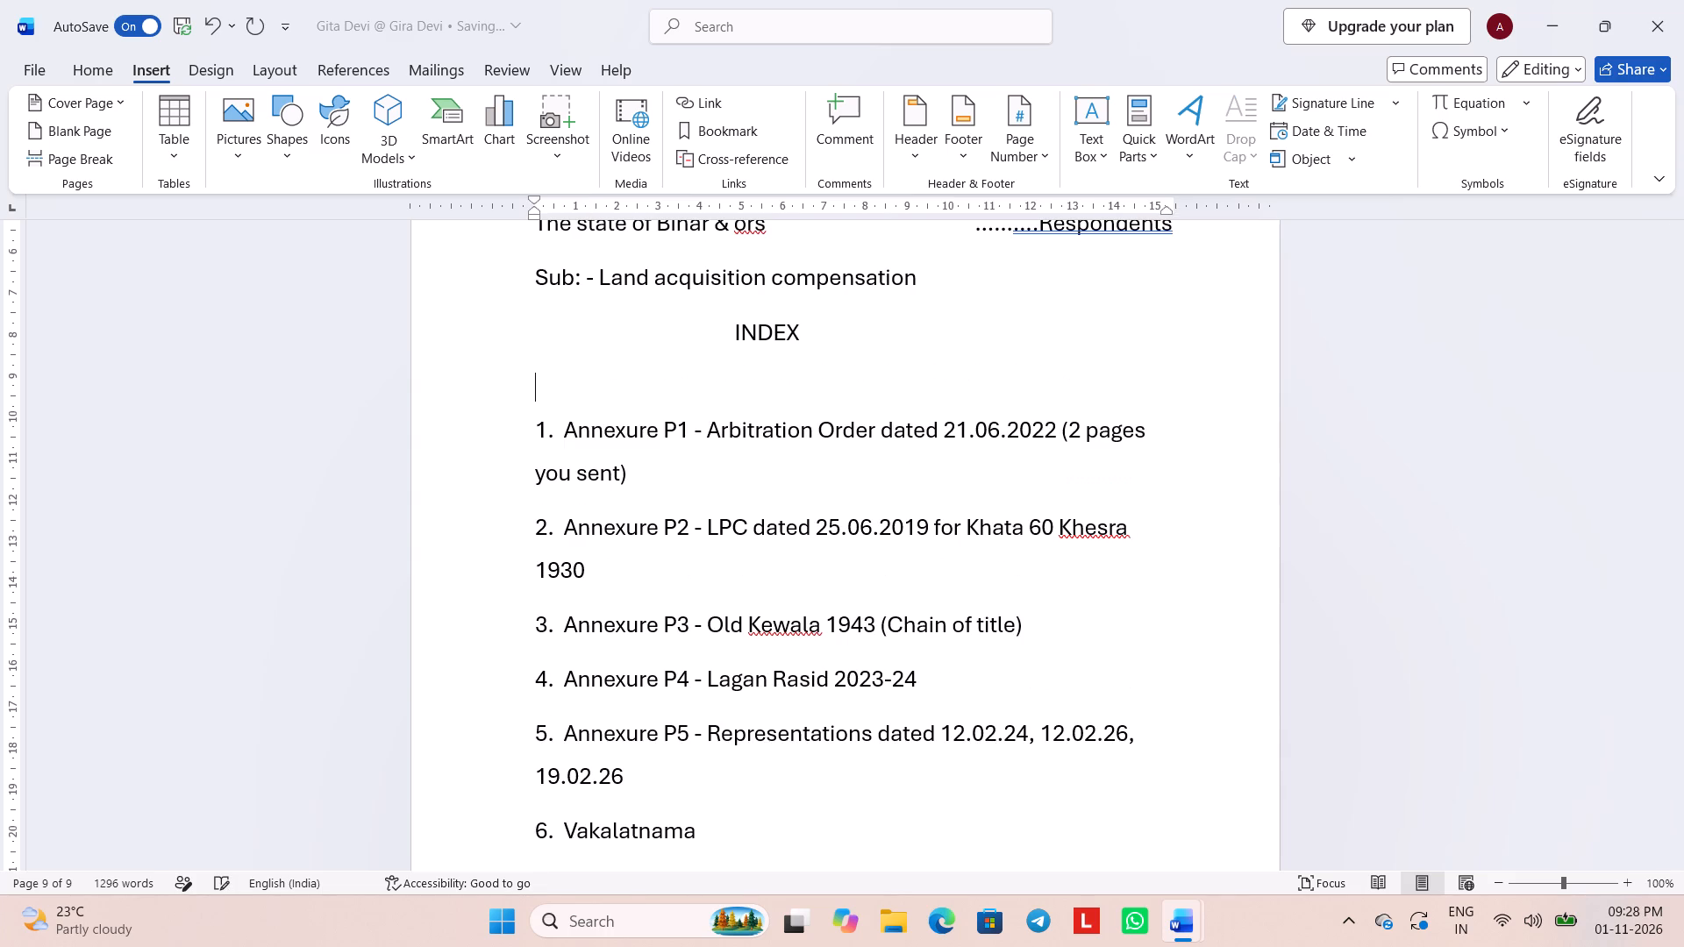
key("space")
key("space")
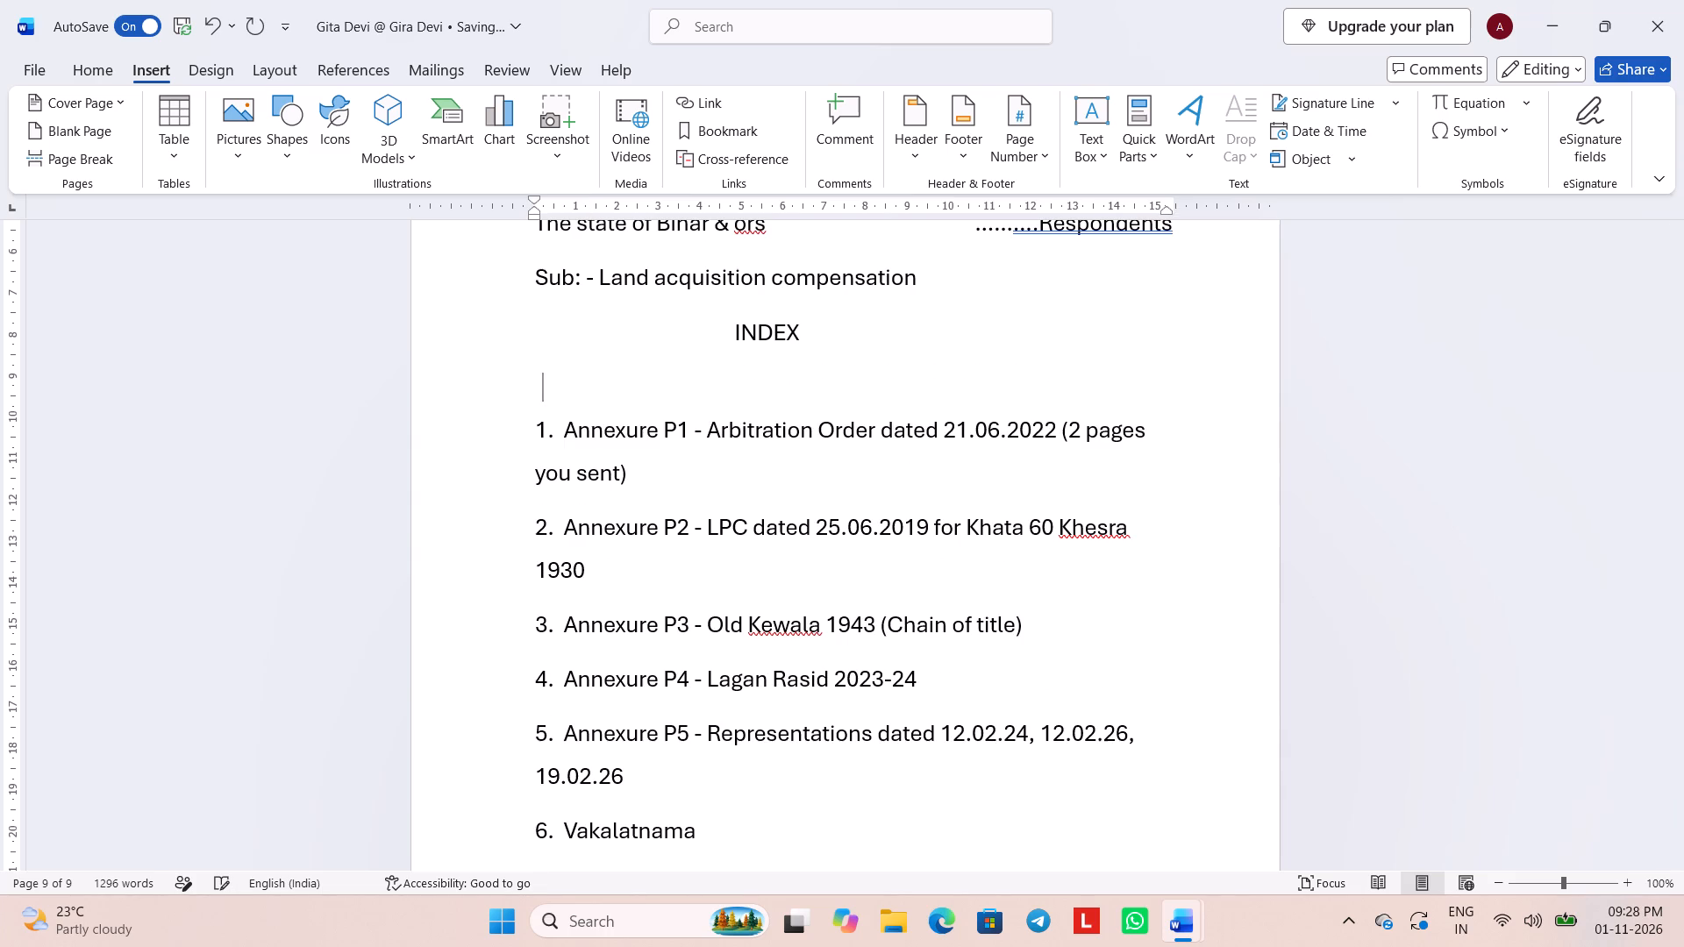
key("space")
key("space")
key("space")
key("space")
key("space")
key("space")
key("space")
Write "Petition under Article 226 of constitution of India with affidavit" on the indented line below INDEX.
key("p")
key("e")
key("t")
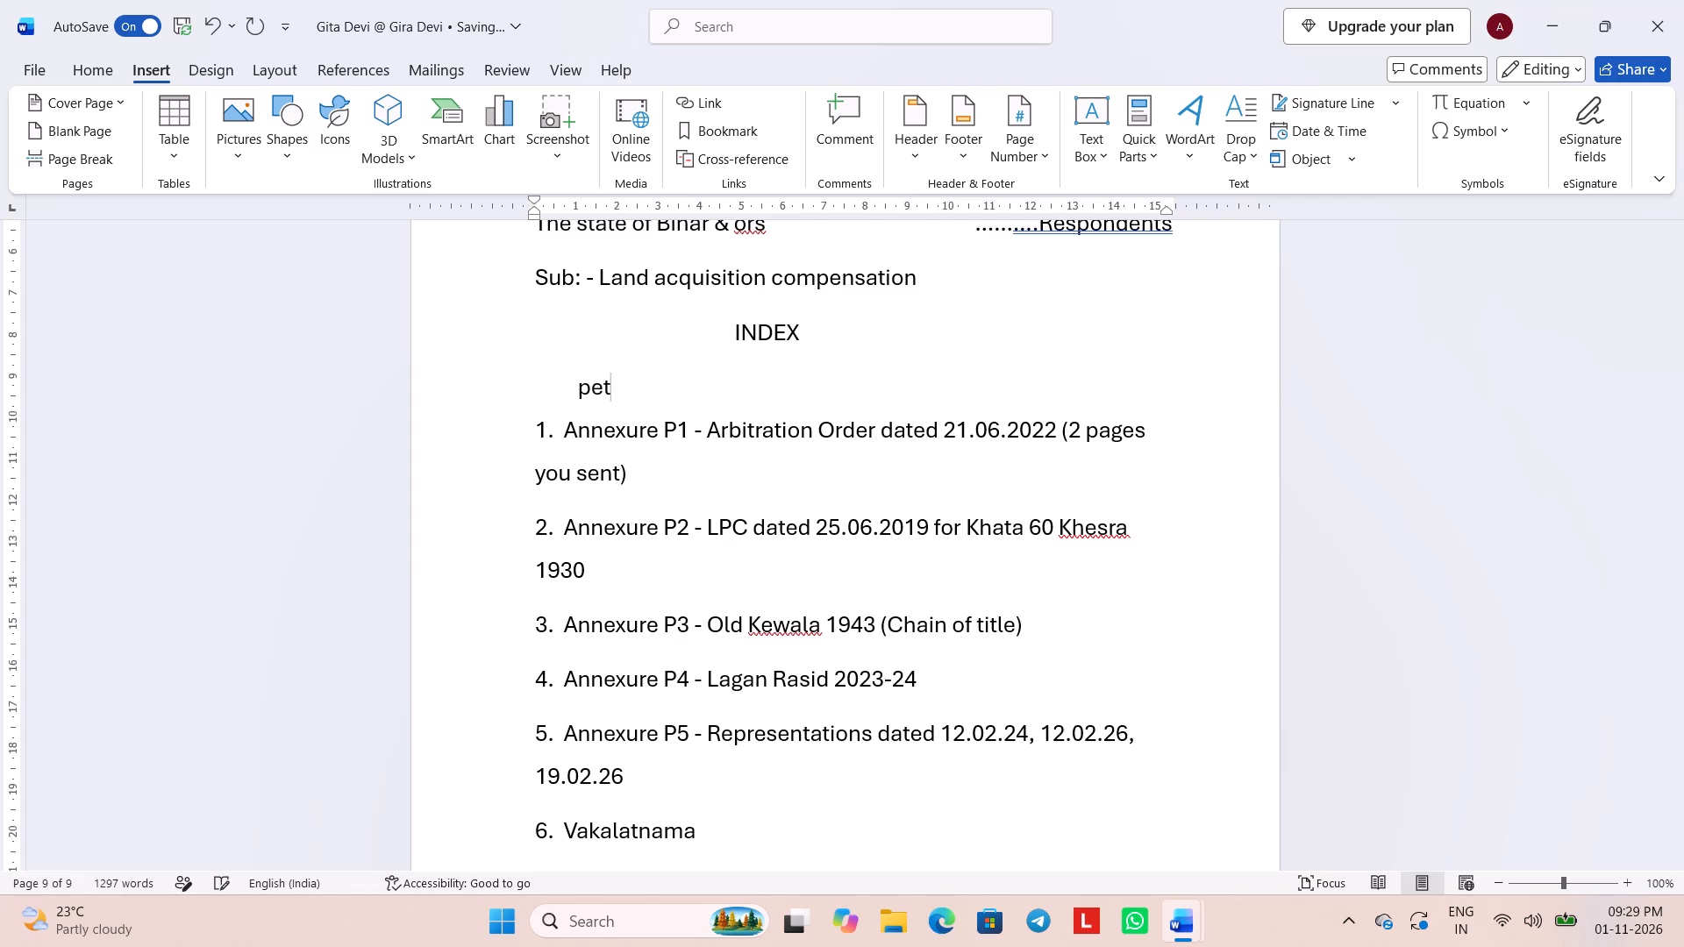
key("i")
type("tion")
key("space")
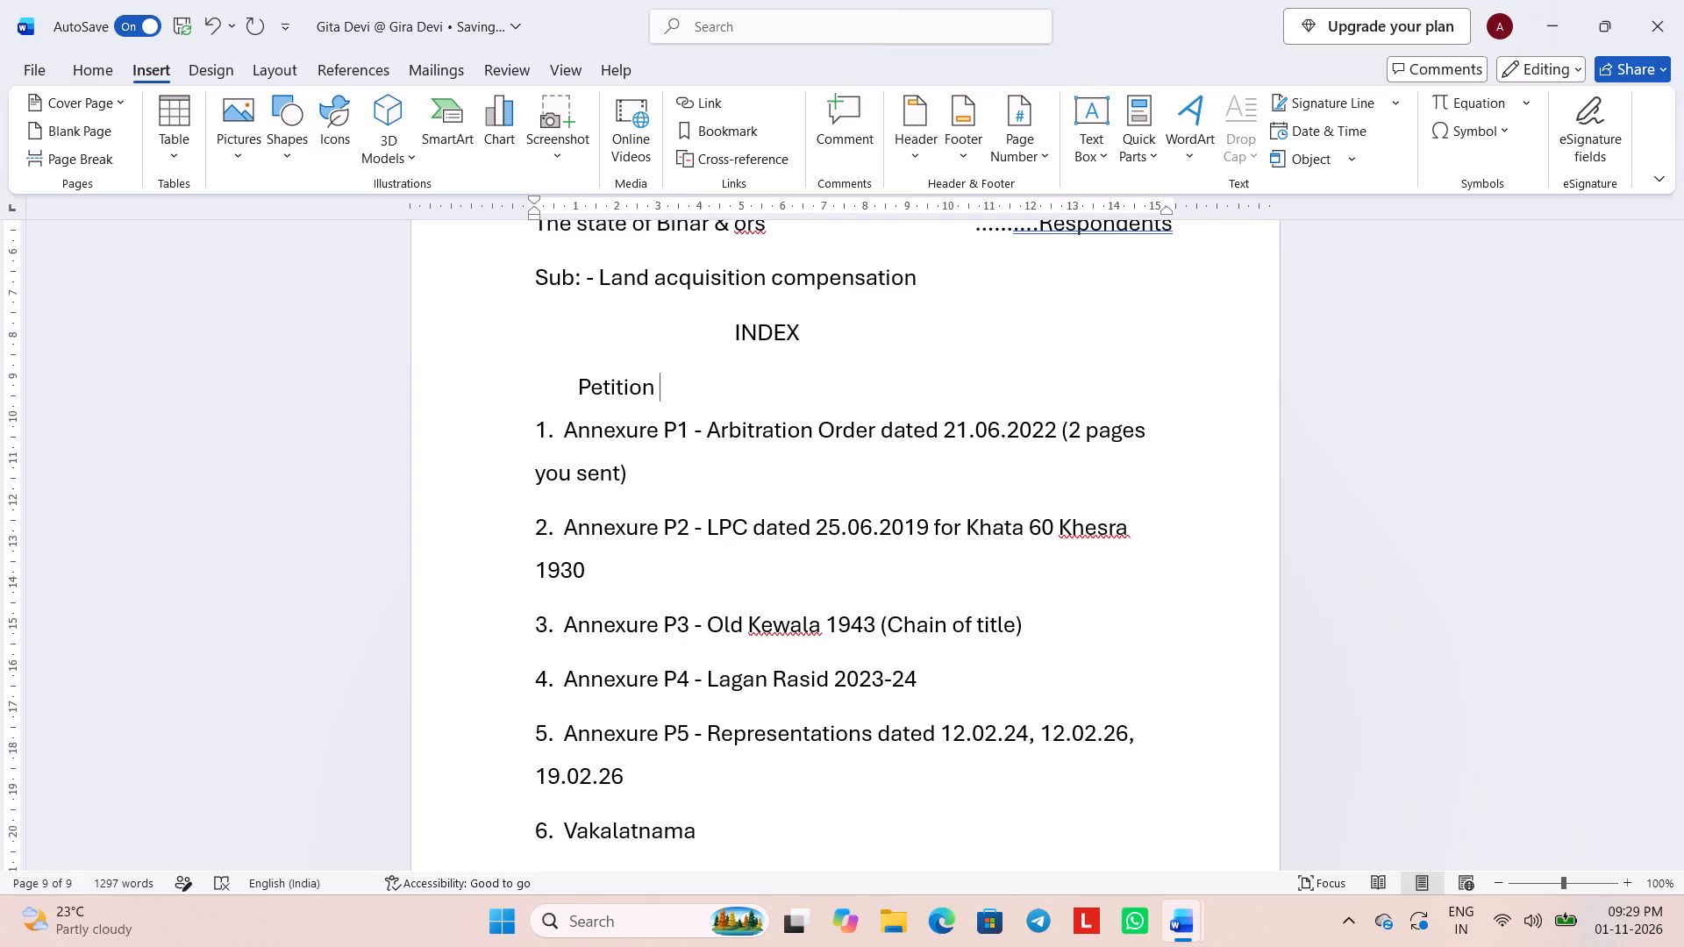
key("u")
type("nder")
key("space")
key("shift+a")
type("rt")
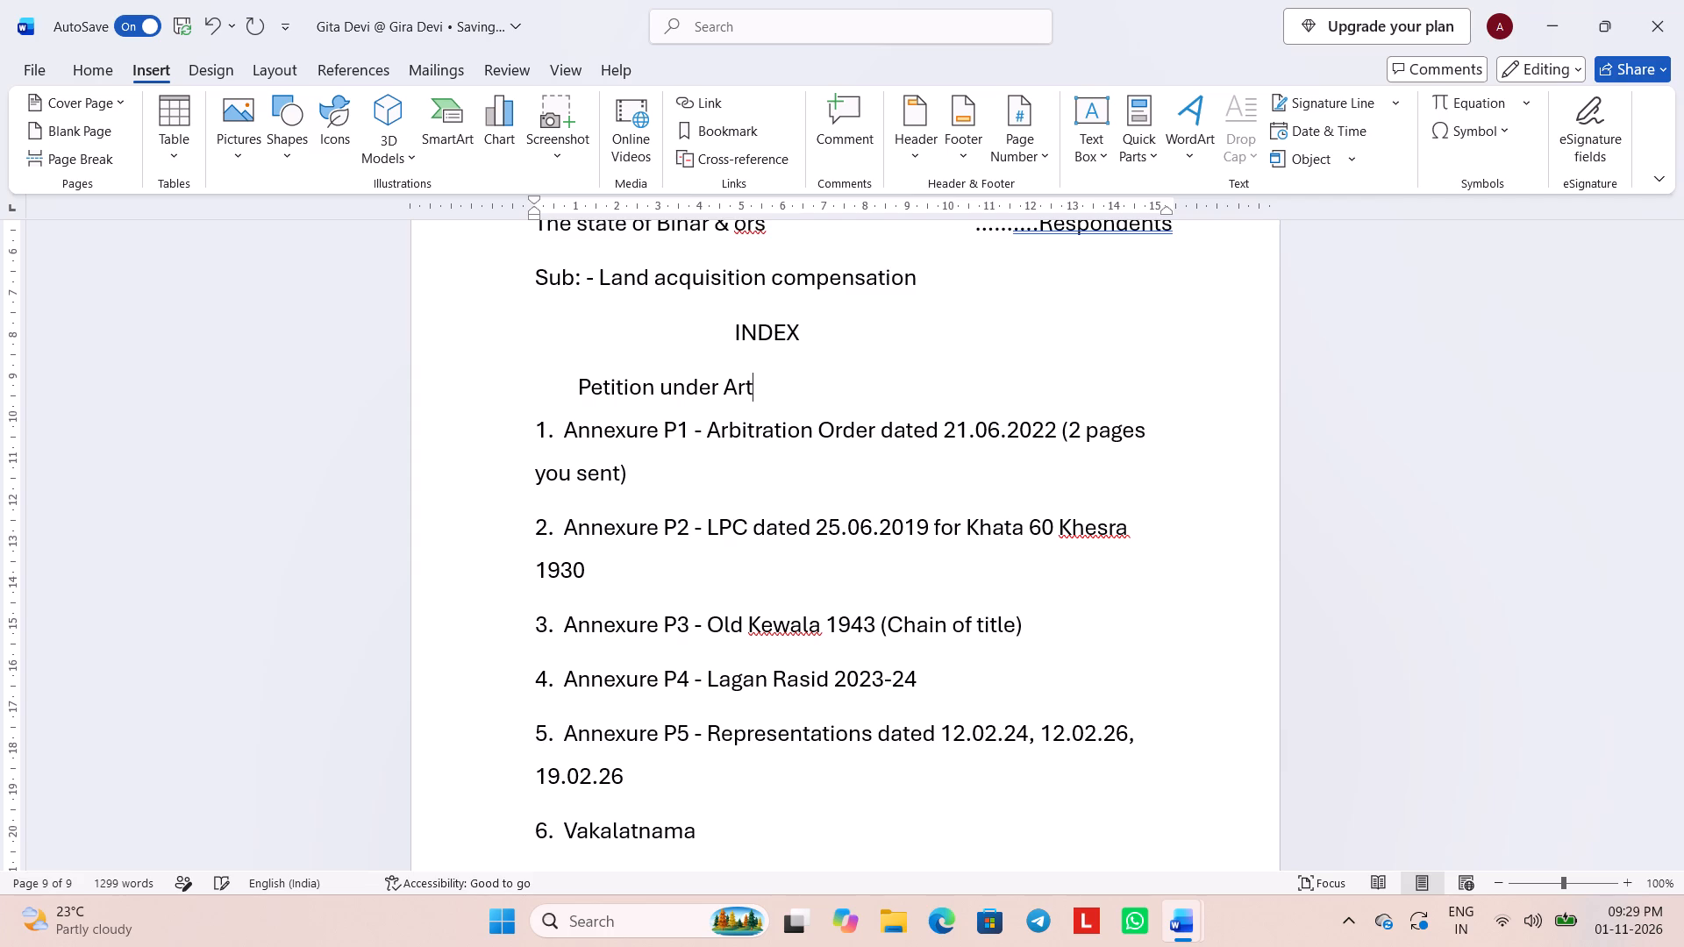
key("i")
type("cl")
key("e")
key("space")
type("22")
key("6")
key("space")
type("of con")
type("stitution")
key("space")
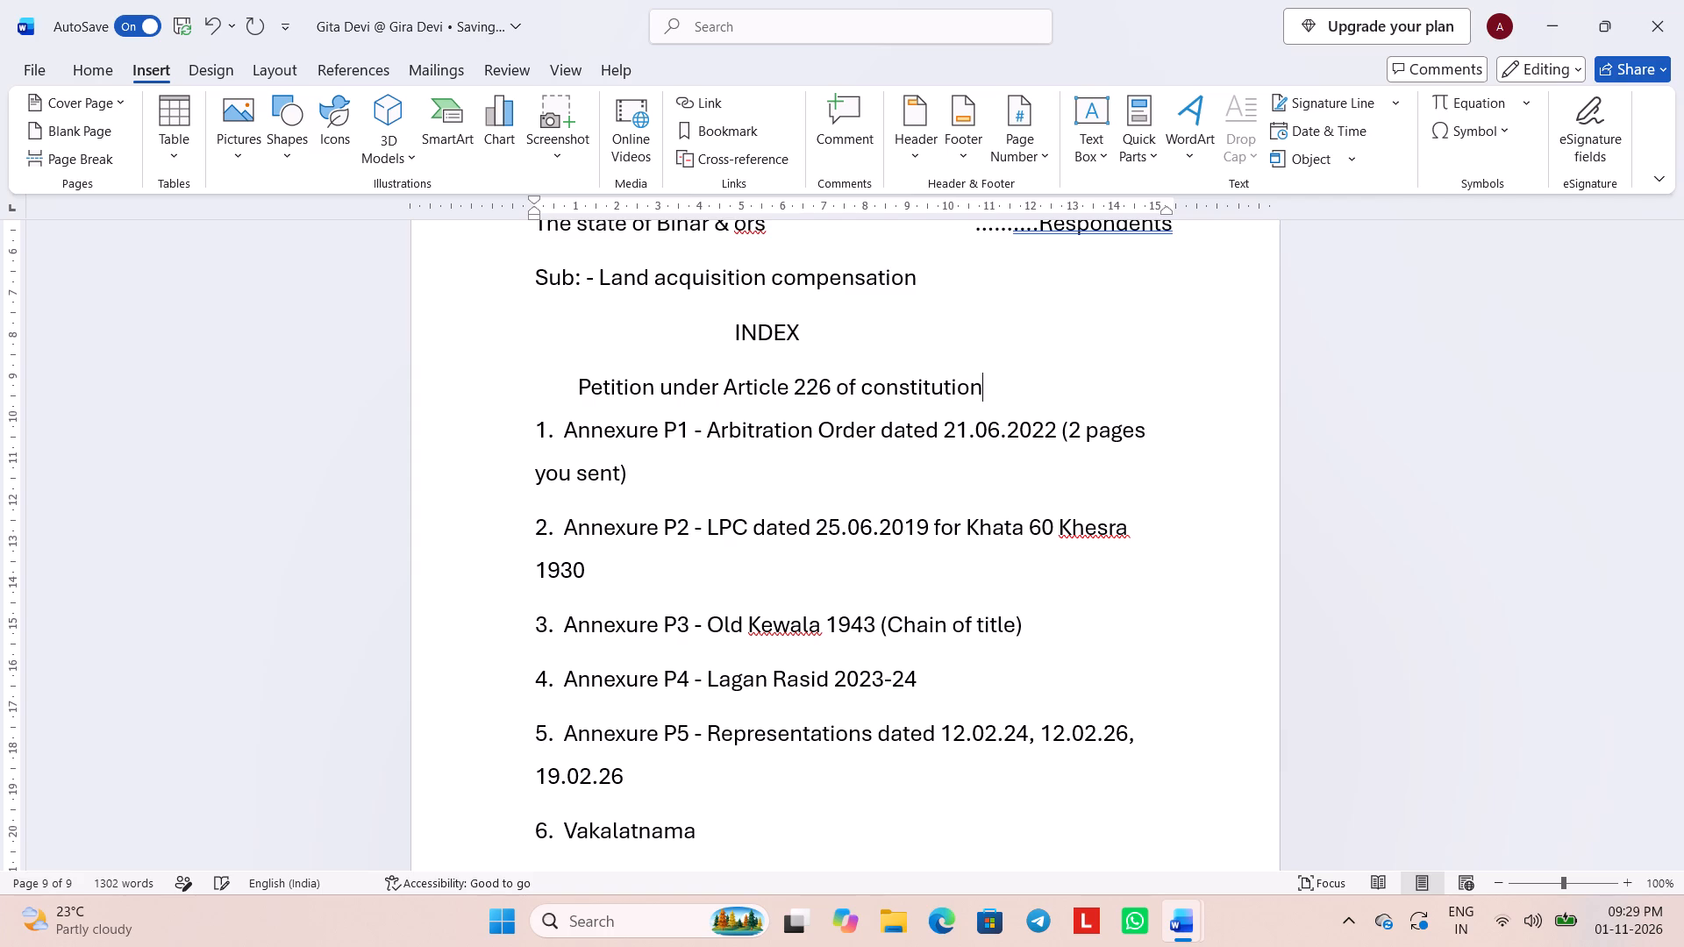
type("of")
key("space")
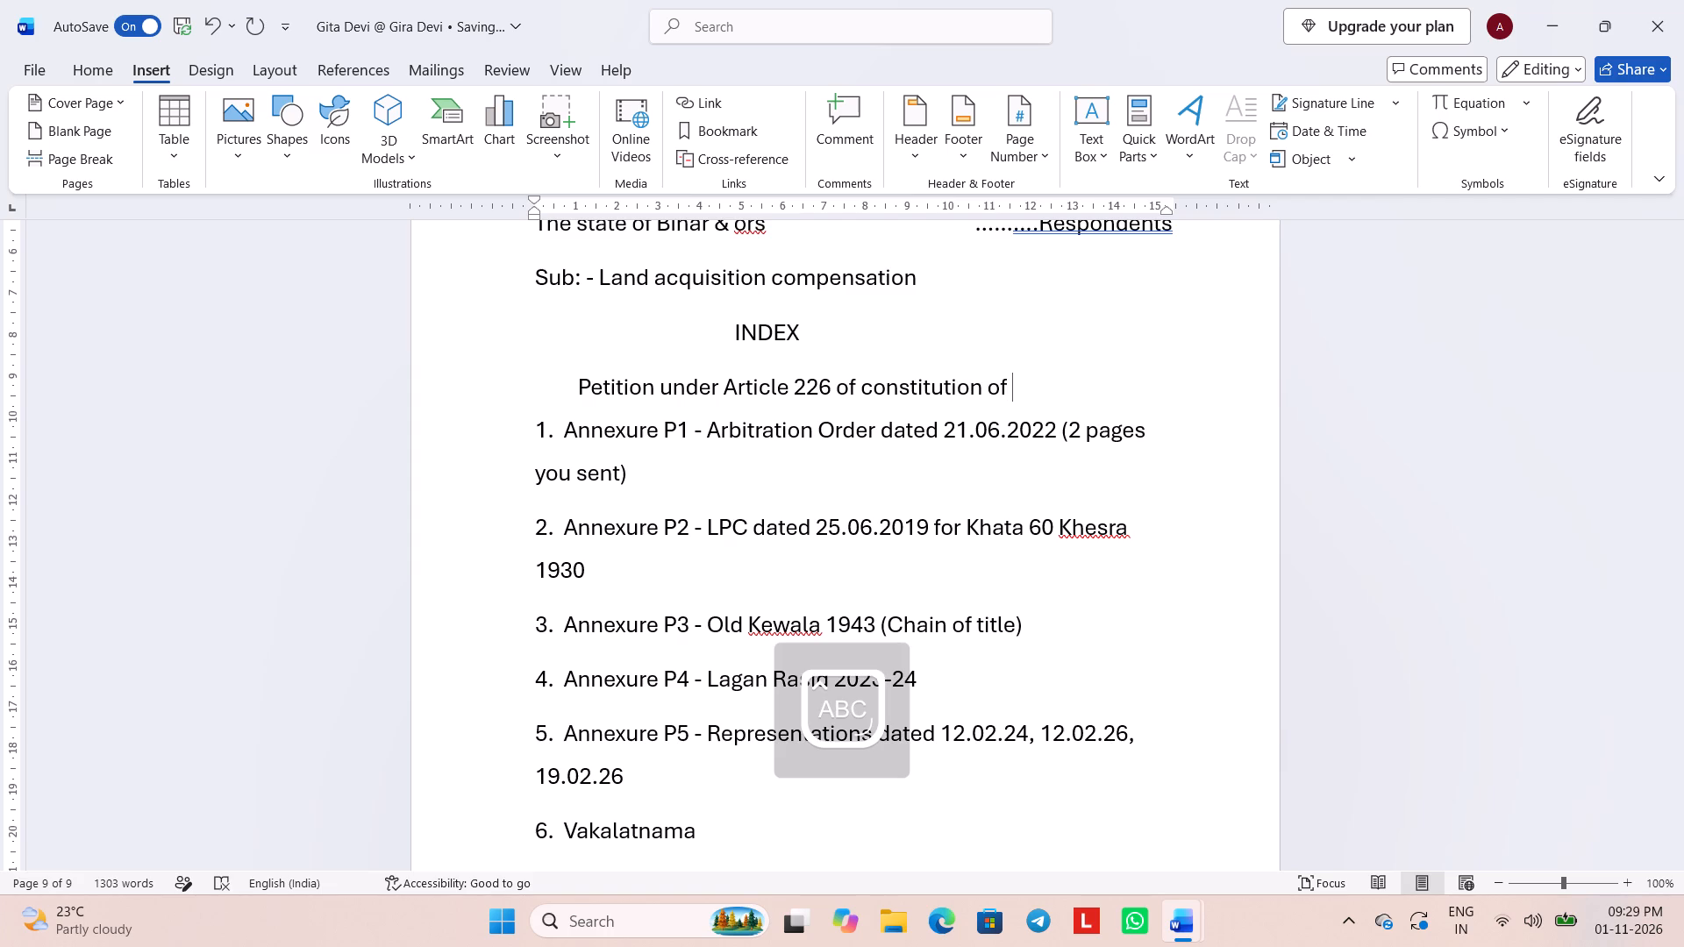
key("i")
type("ndia")
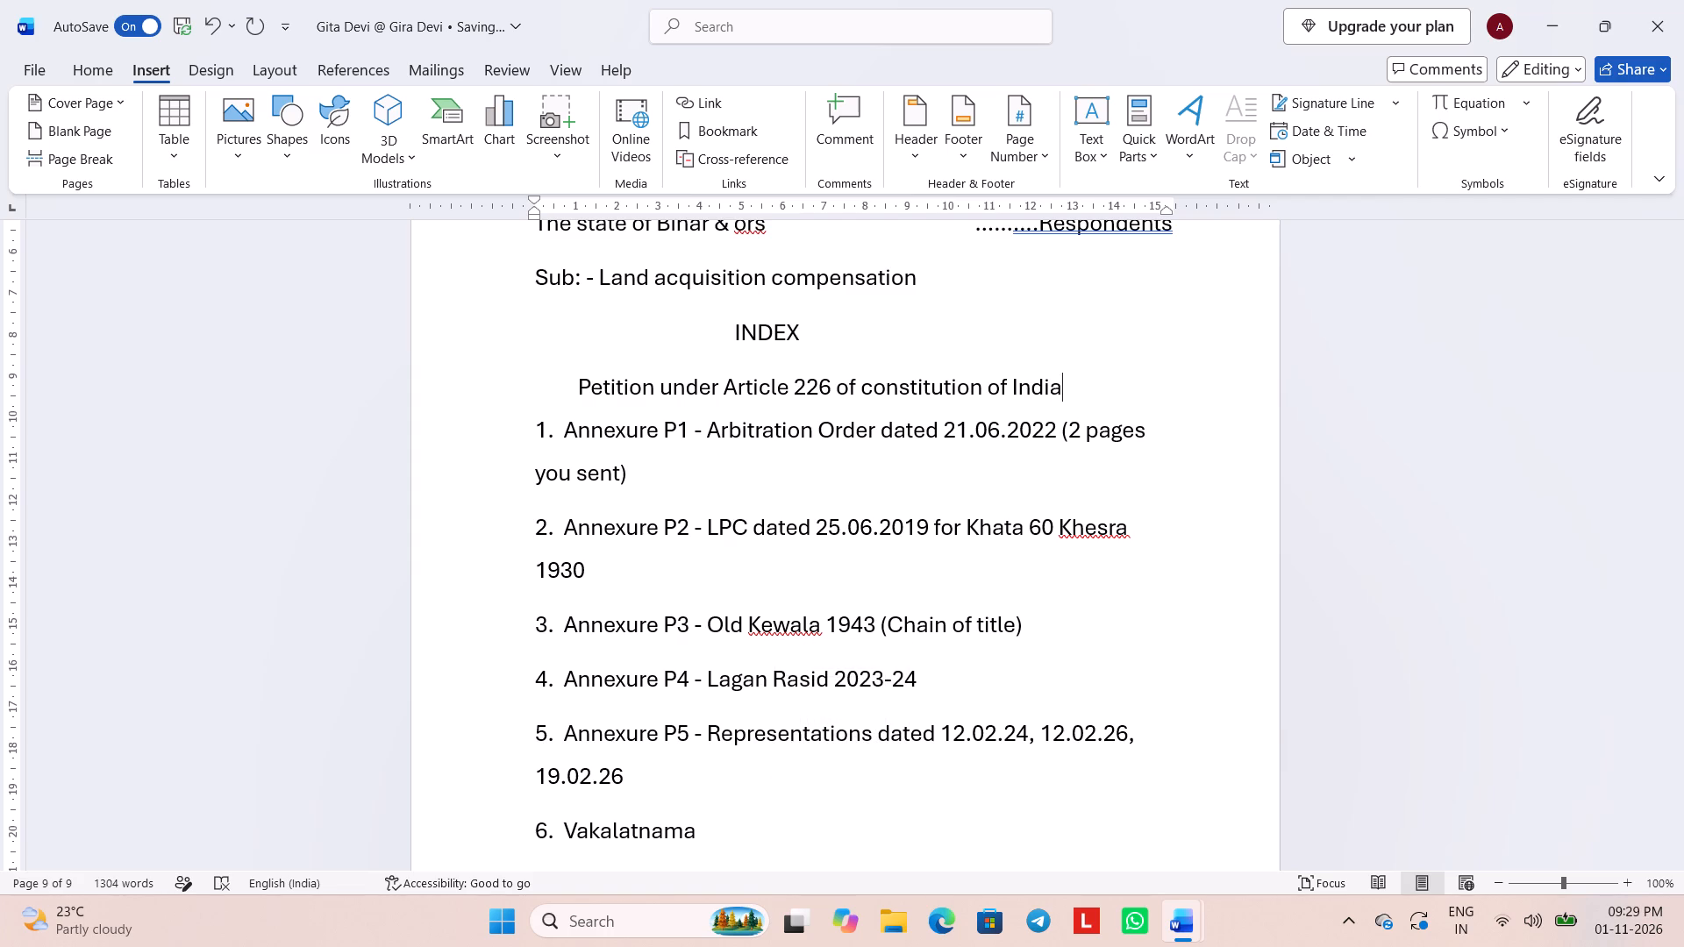
key("space")
key("w")
key("i")
type("th")
key("space")
key("a")
type("ffi")
type("da")
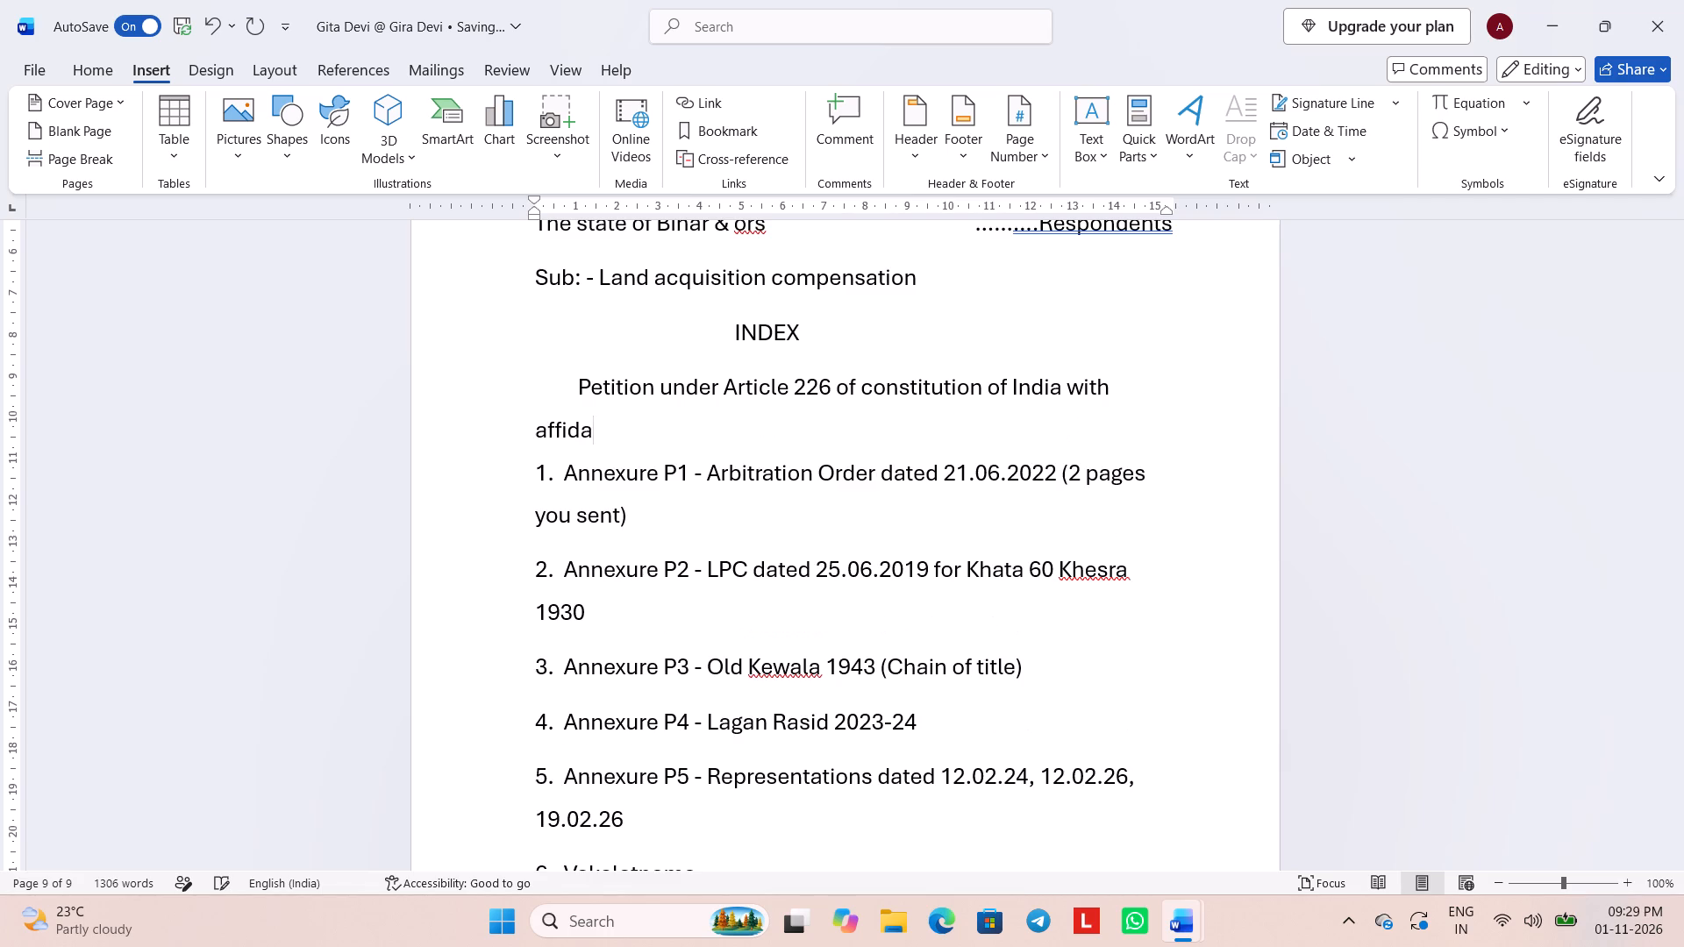
type("vit")
Remove six of the leading spaces before the "Petition under Article 226" entry to reduce its indentation.
left_click(539, 389)
key("Delete")
key("Delete")
key("Delete")
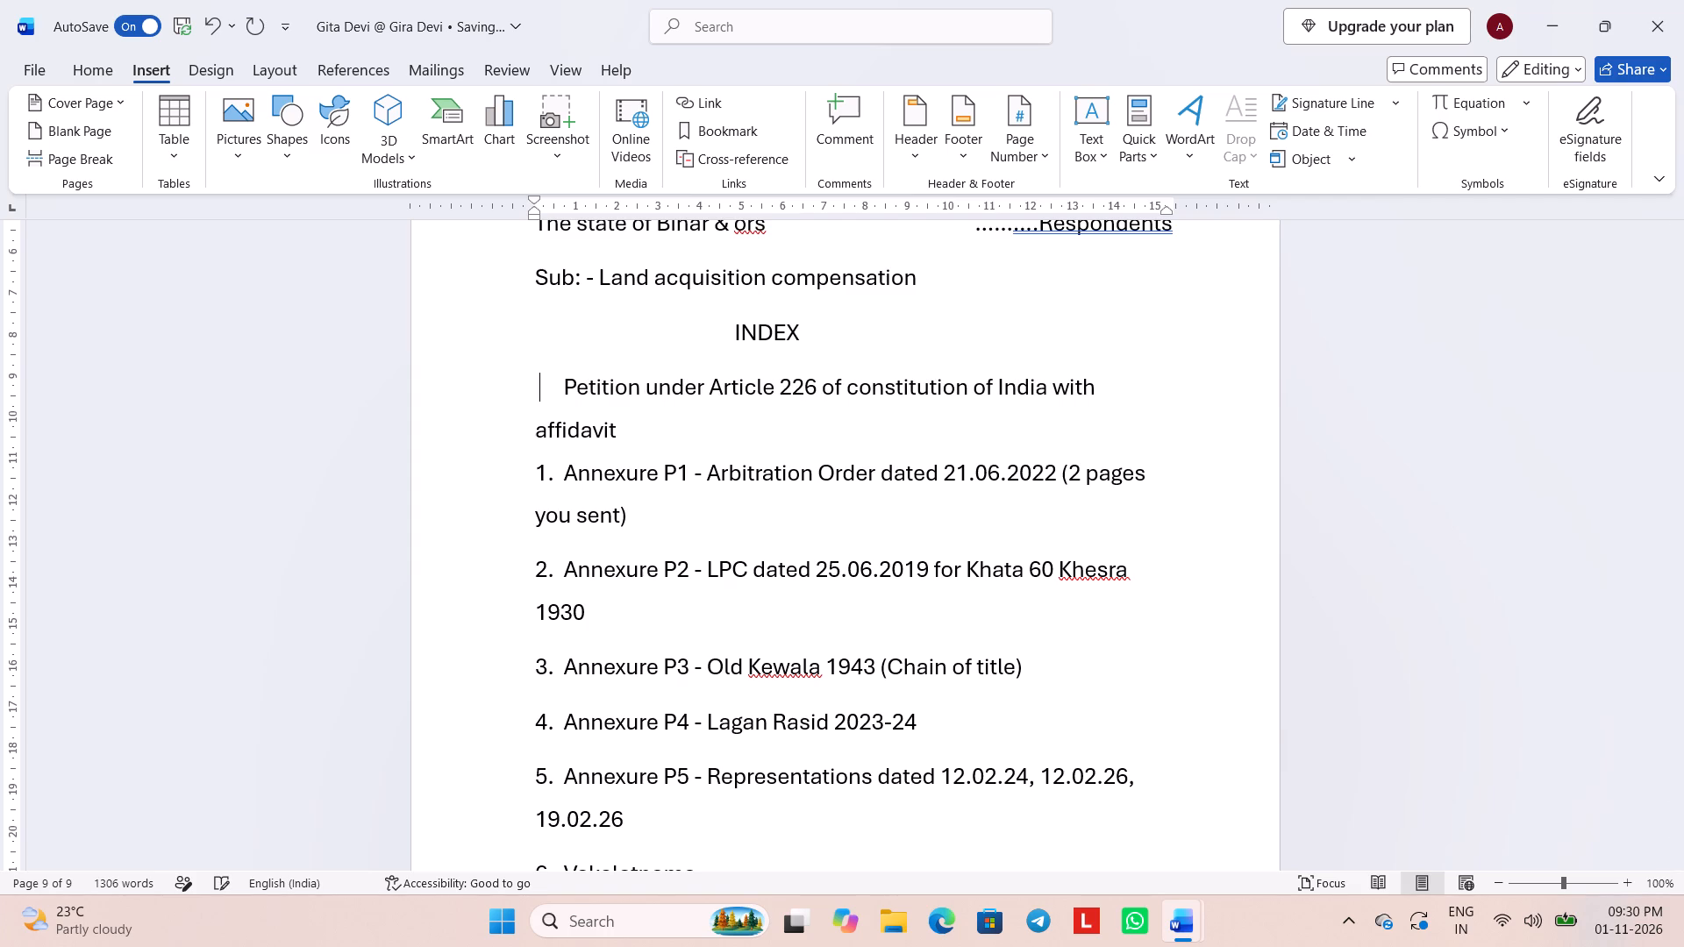
key("Delete")
key("Delete")
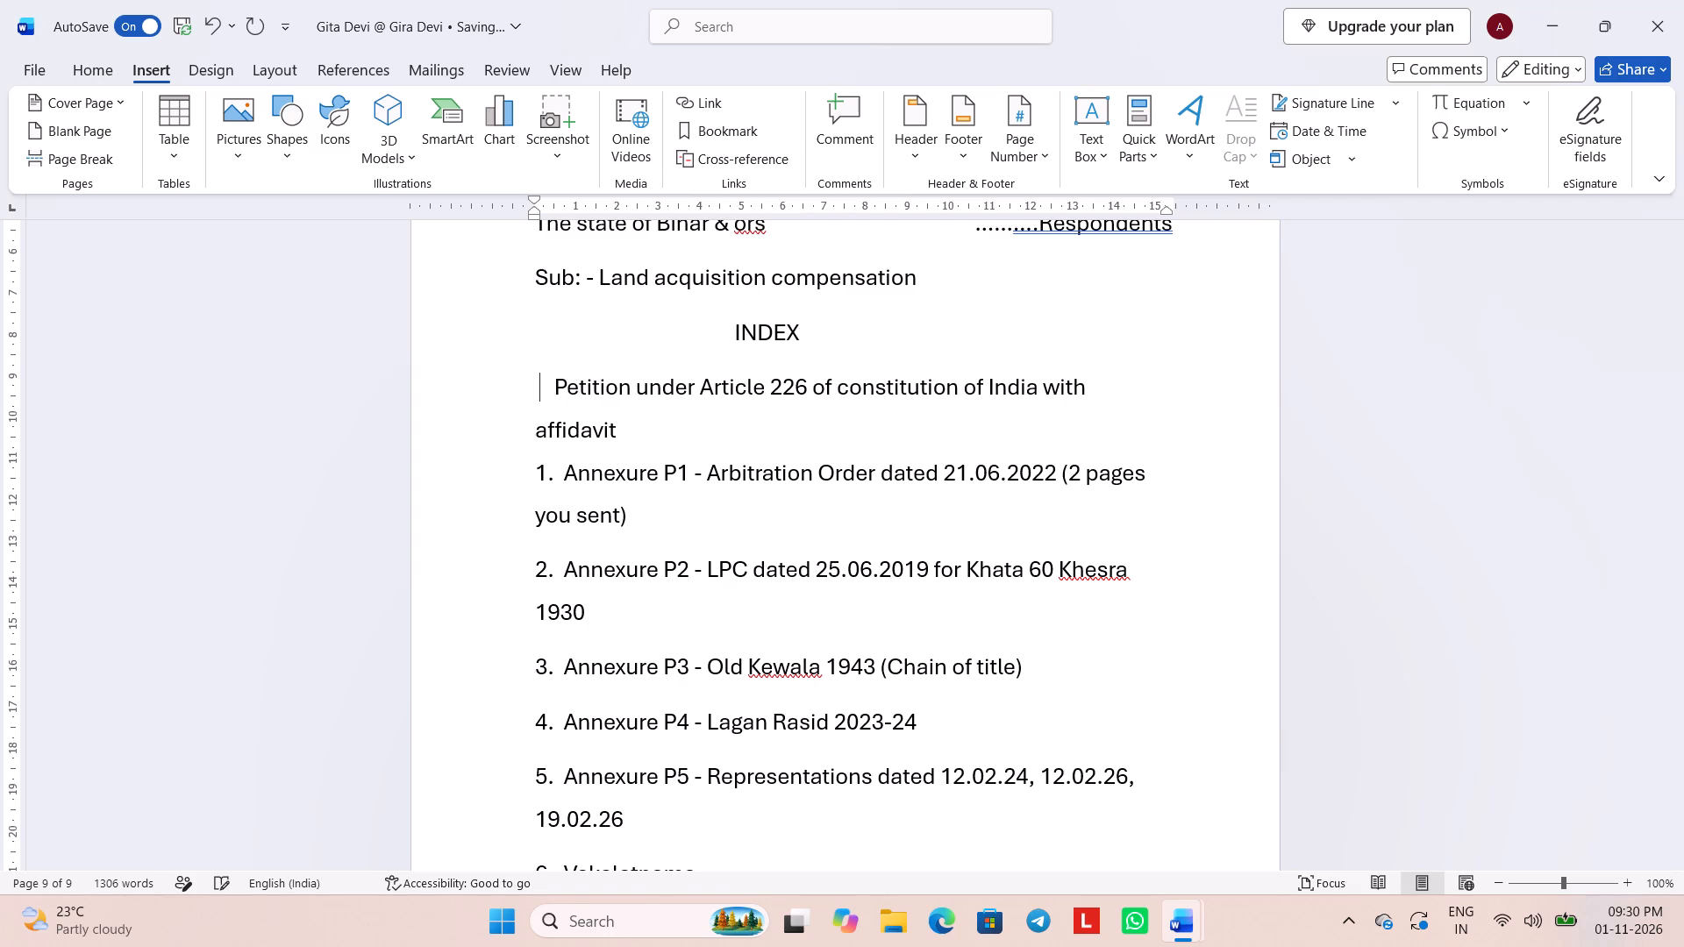
key("Delete")
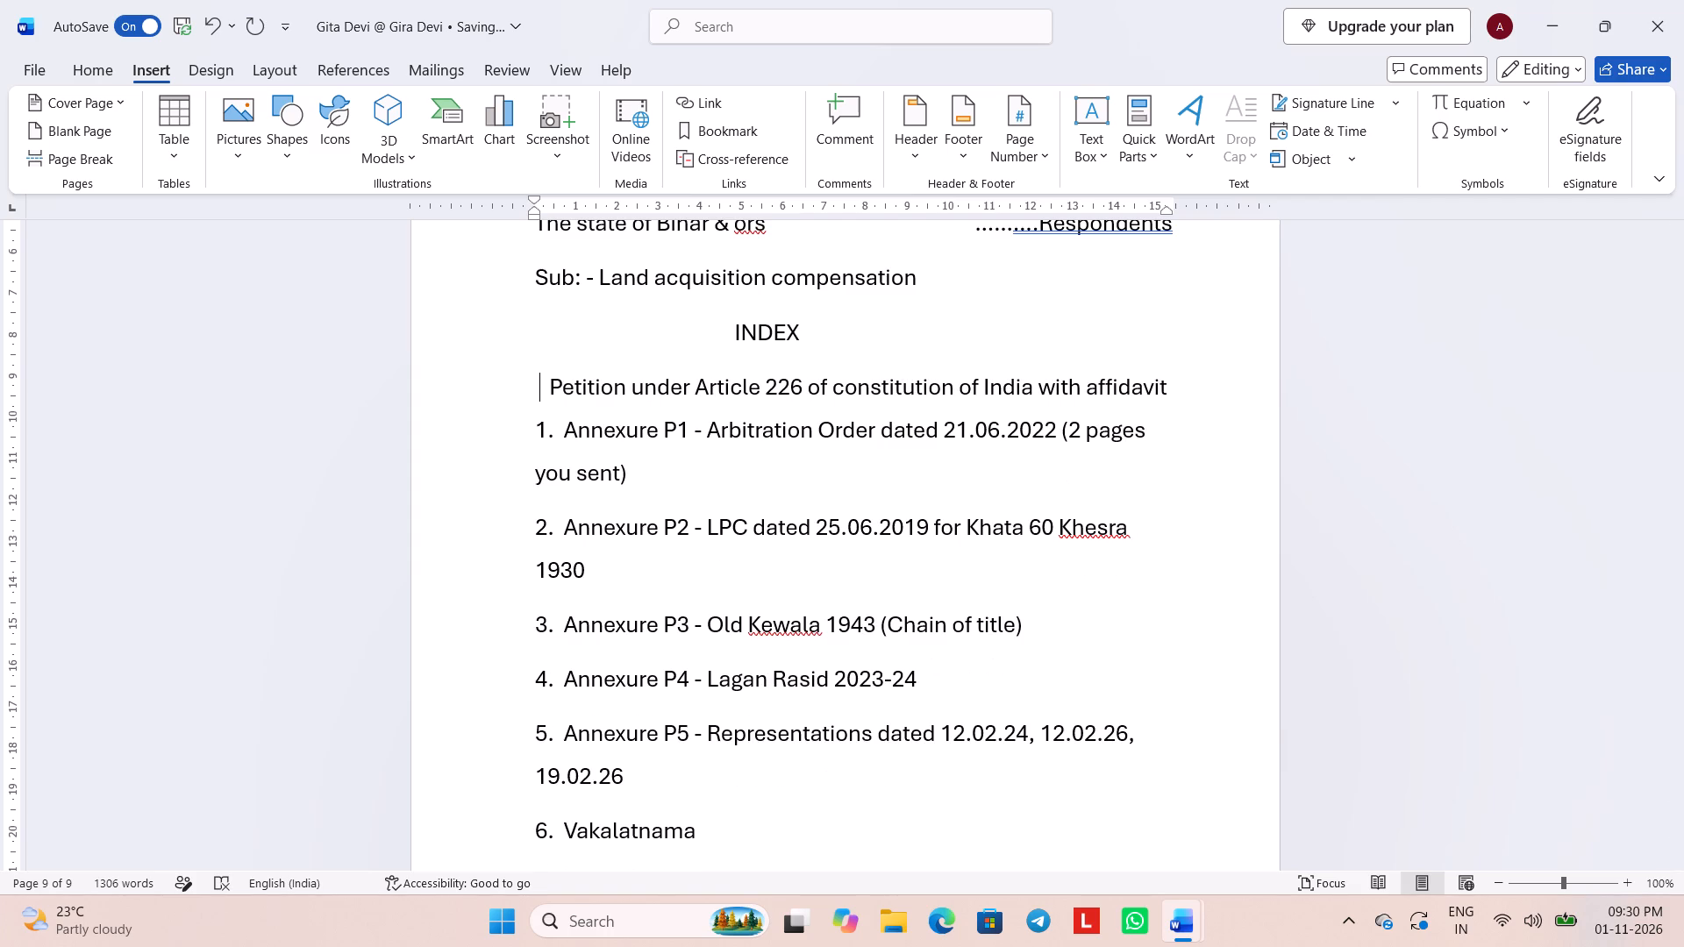
Review the index page and the preceding Synopsis page with its court heading and case summary.
scroll(539, 389, "down", 1)
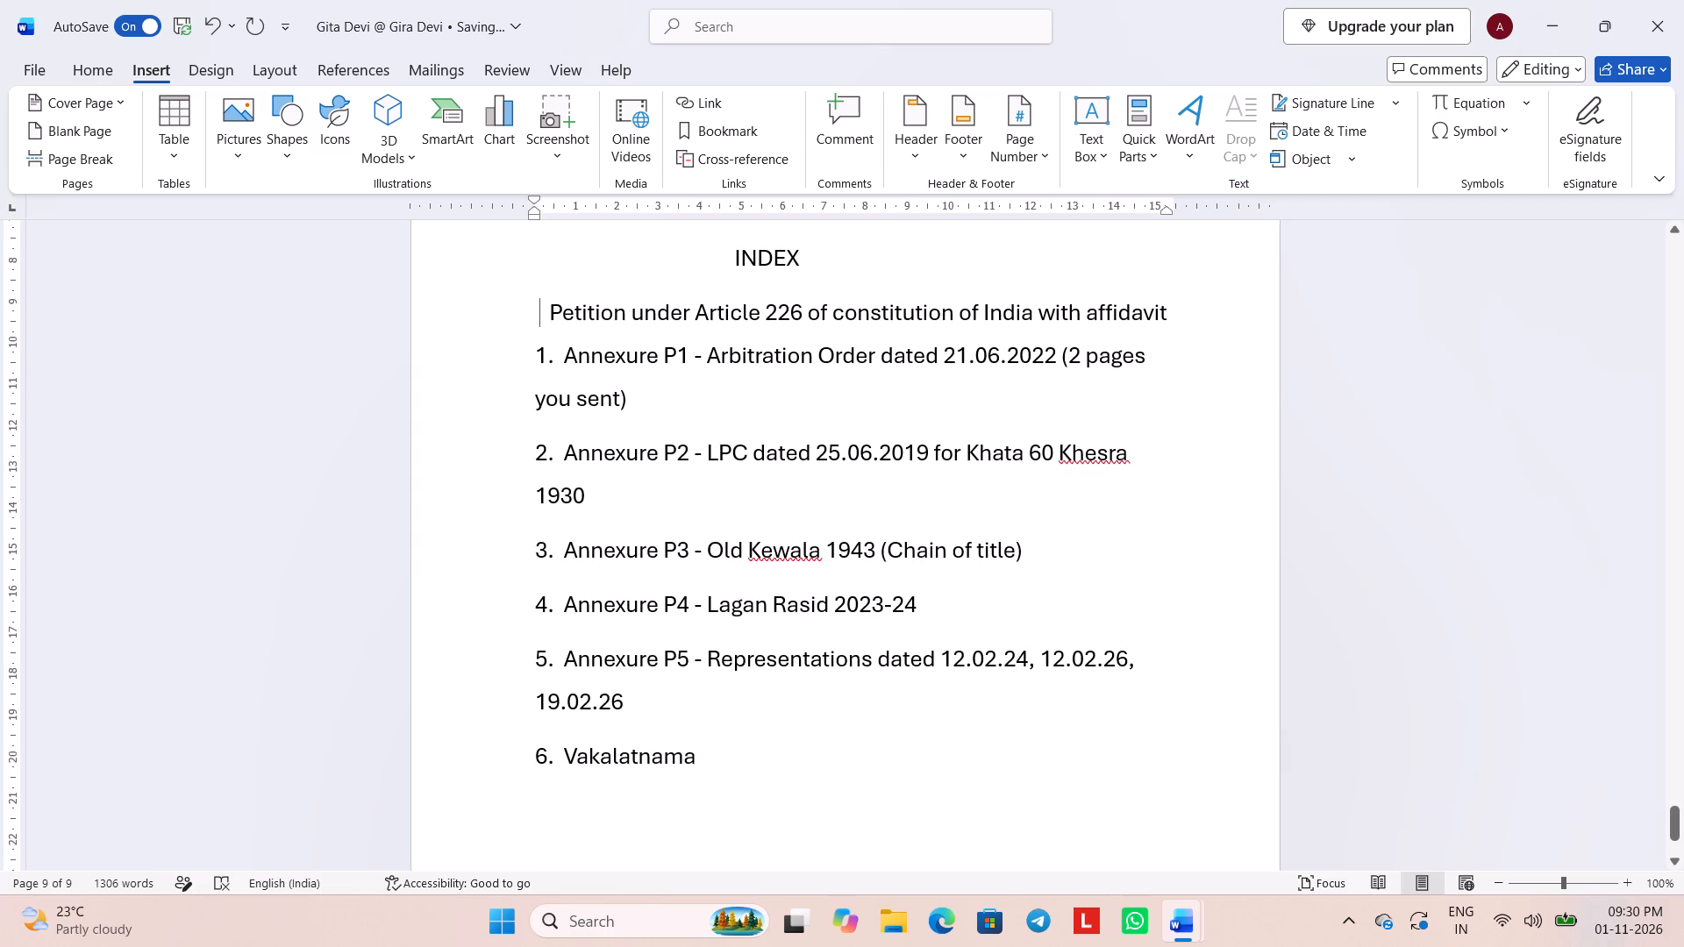
scroll(539, 389, "up", 2)
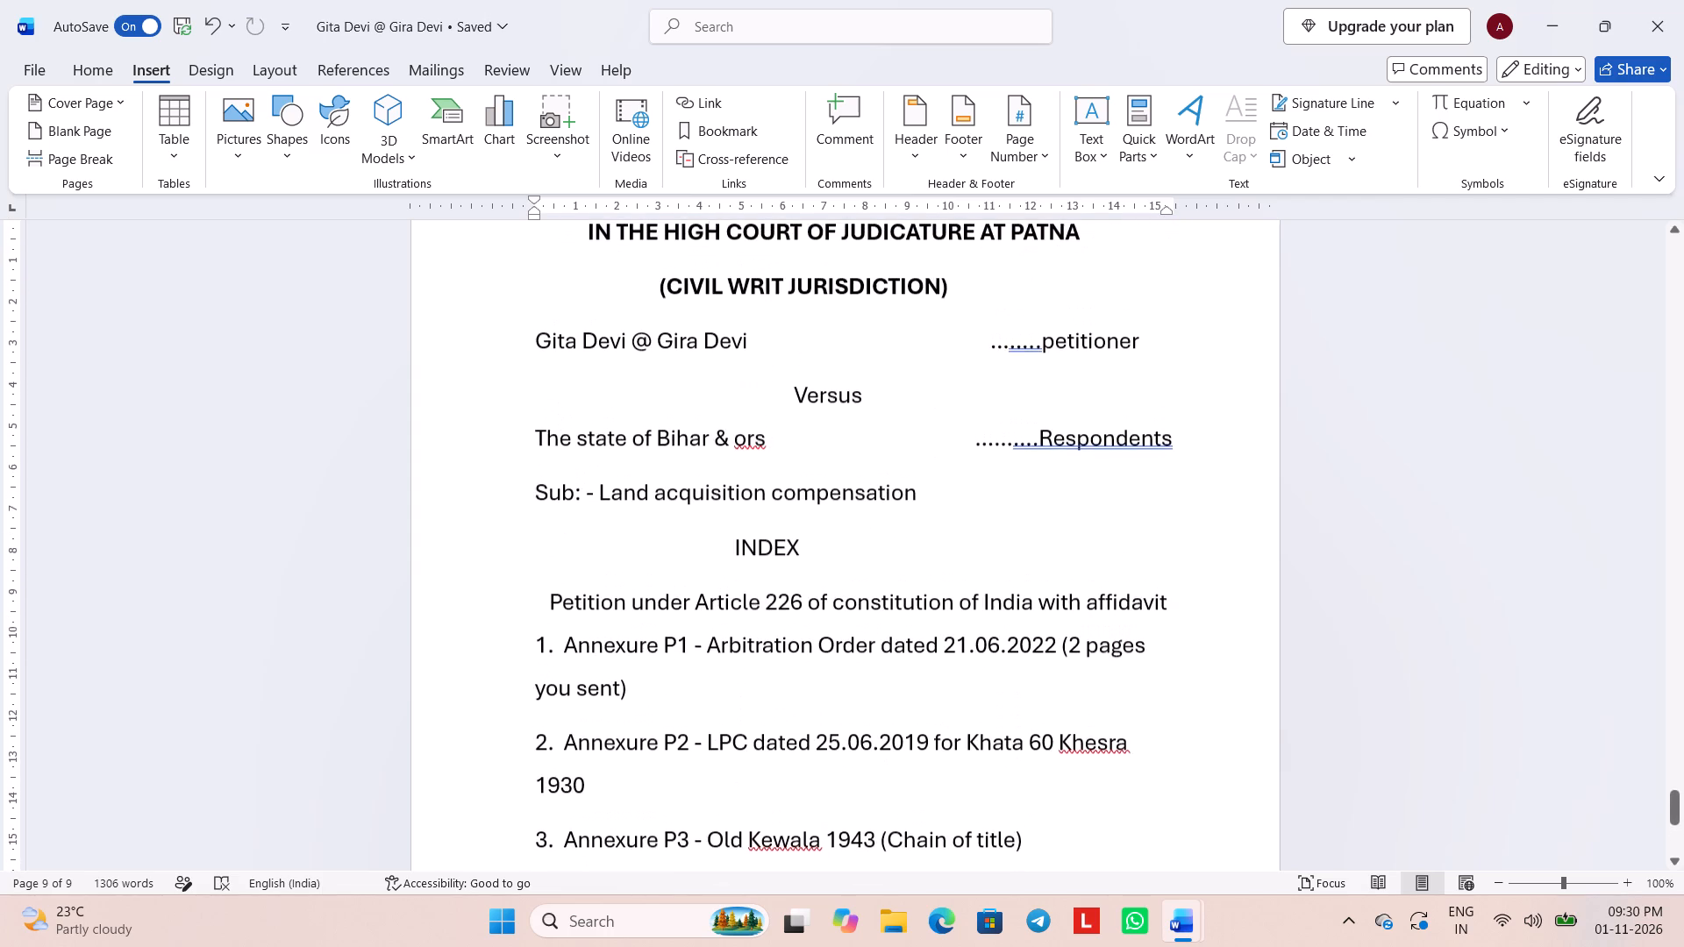
scroll(539, 389, "up", 5)
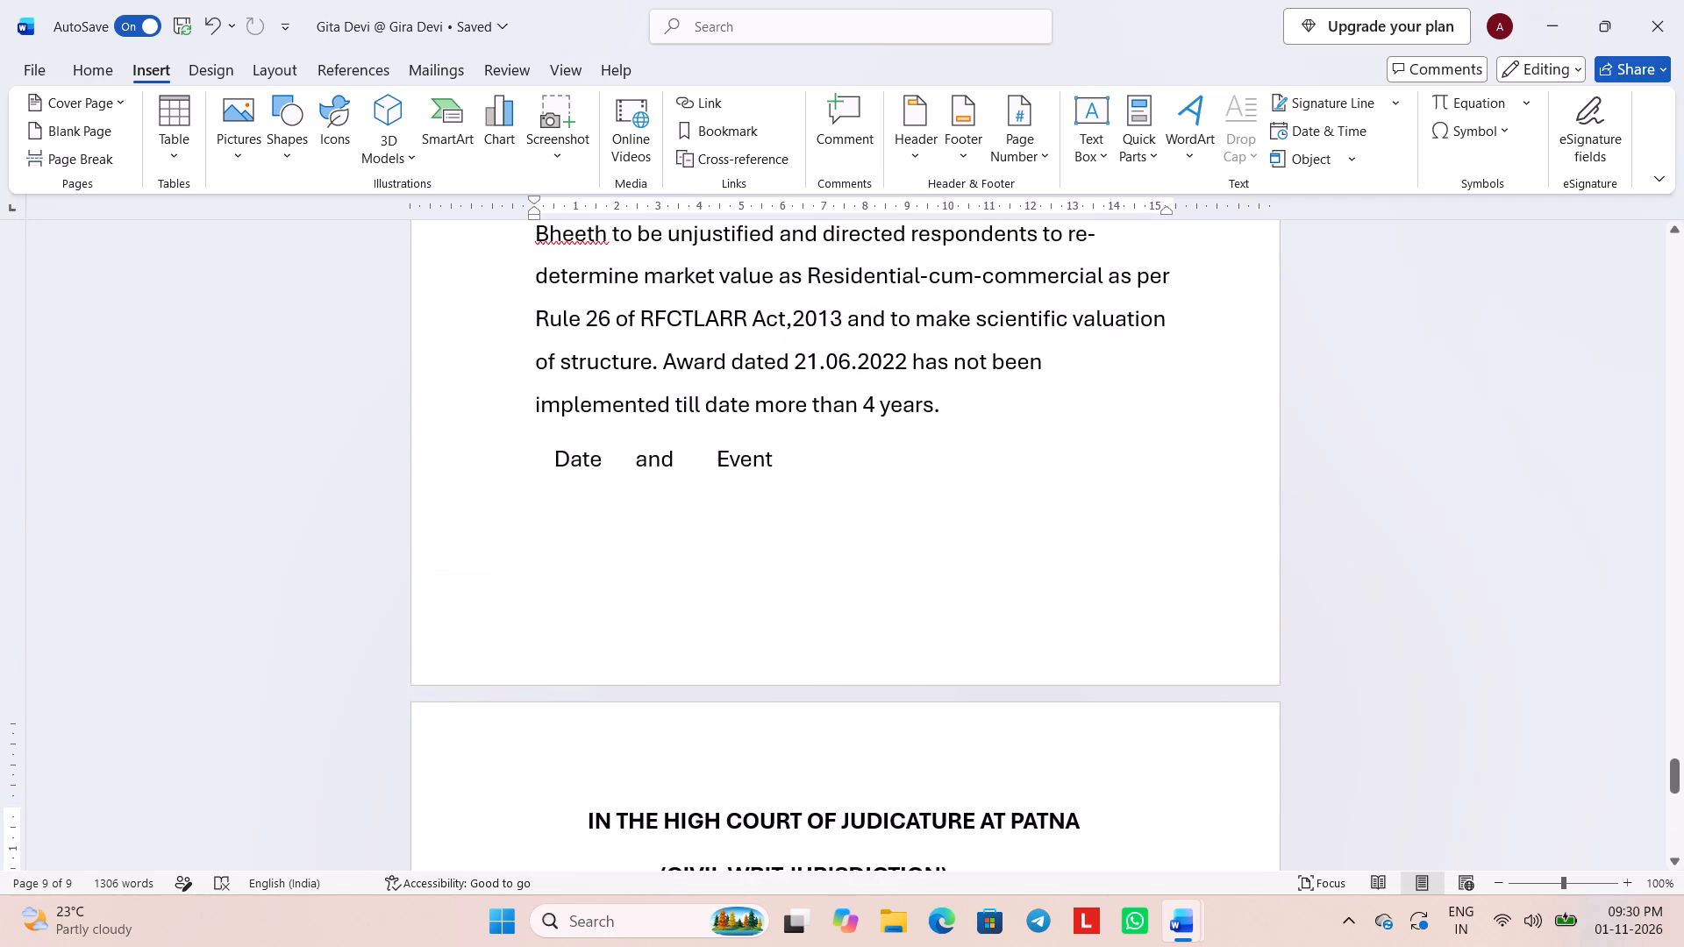
scroll(539, 389, "up", 3)
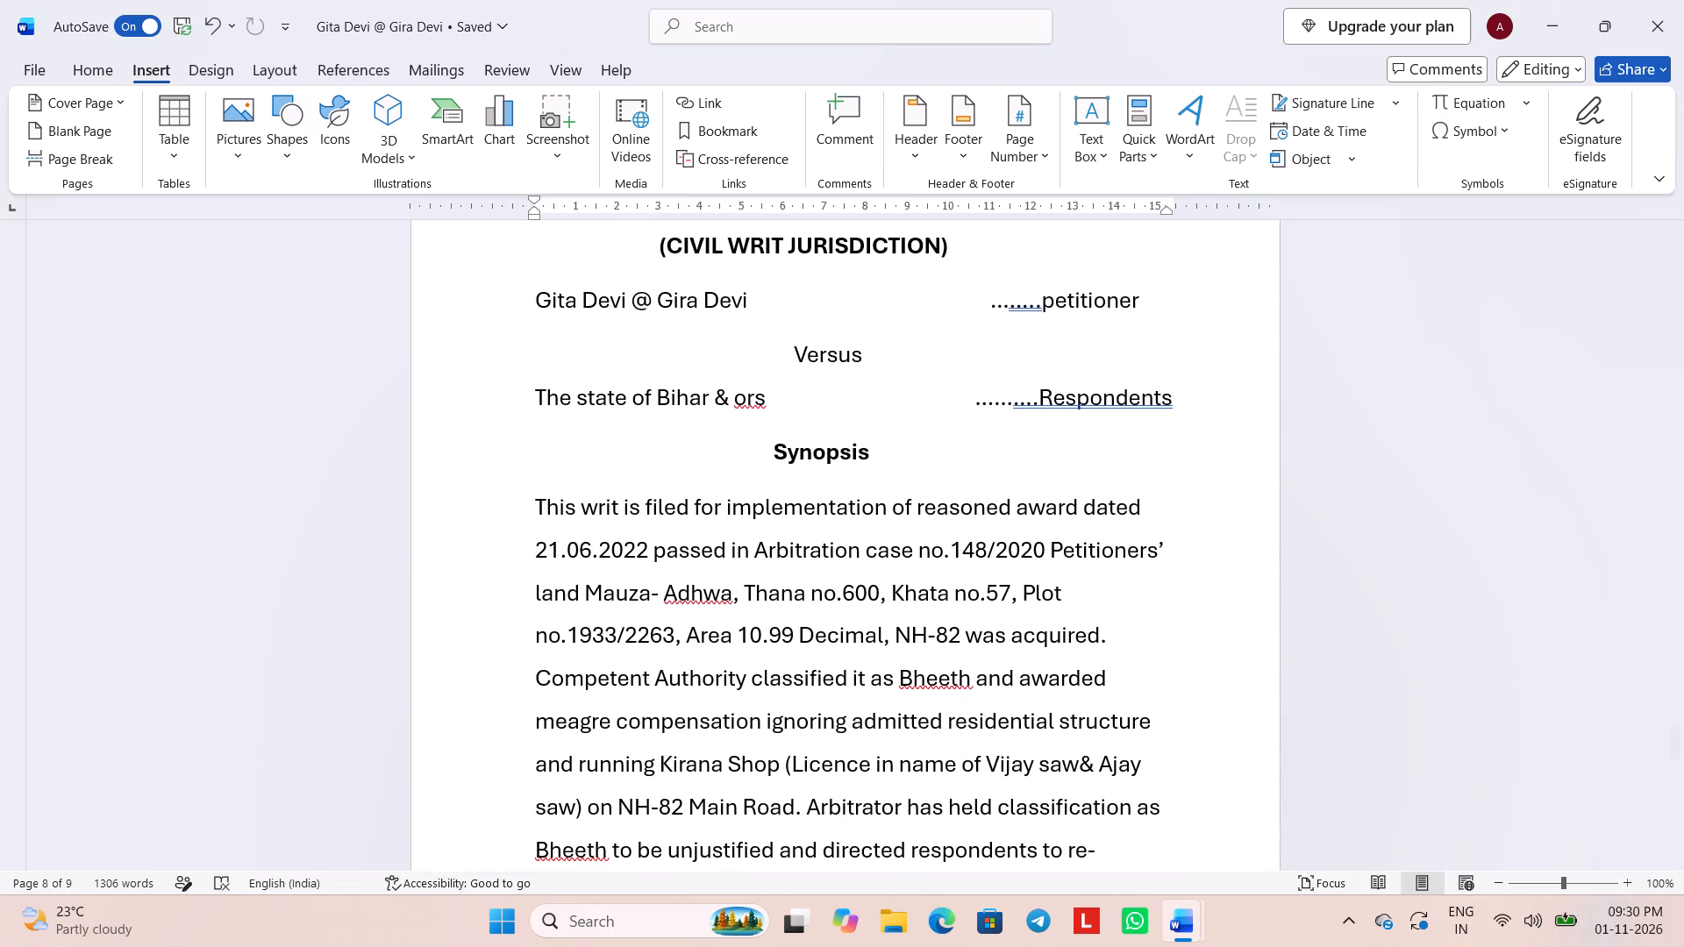
scroll(539, 389, "up", 1)
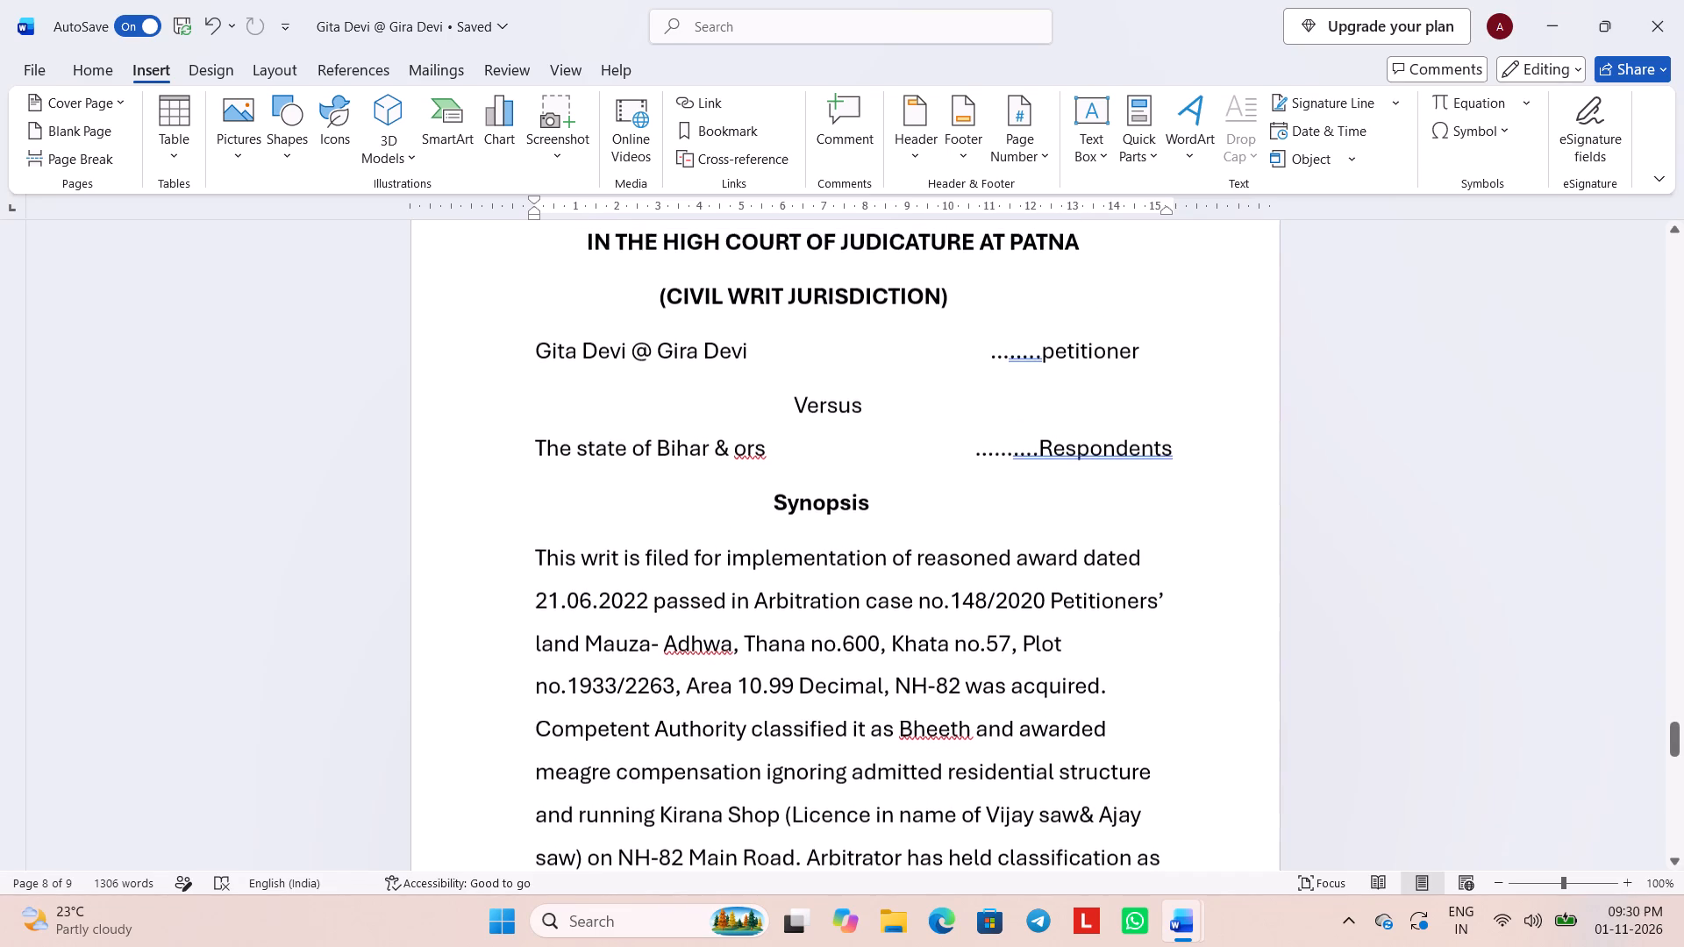
scroll(539, 389, "up", 1)
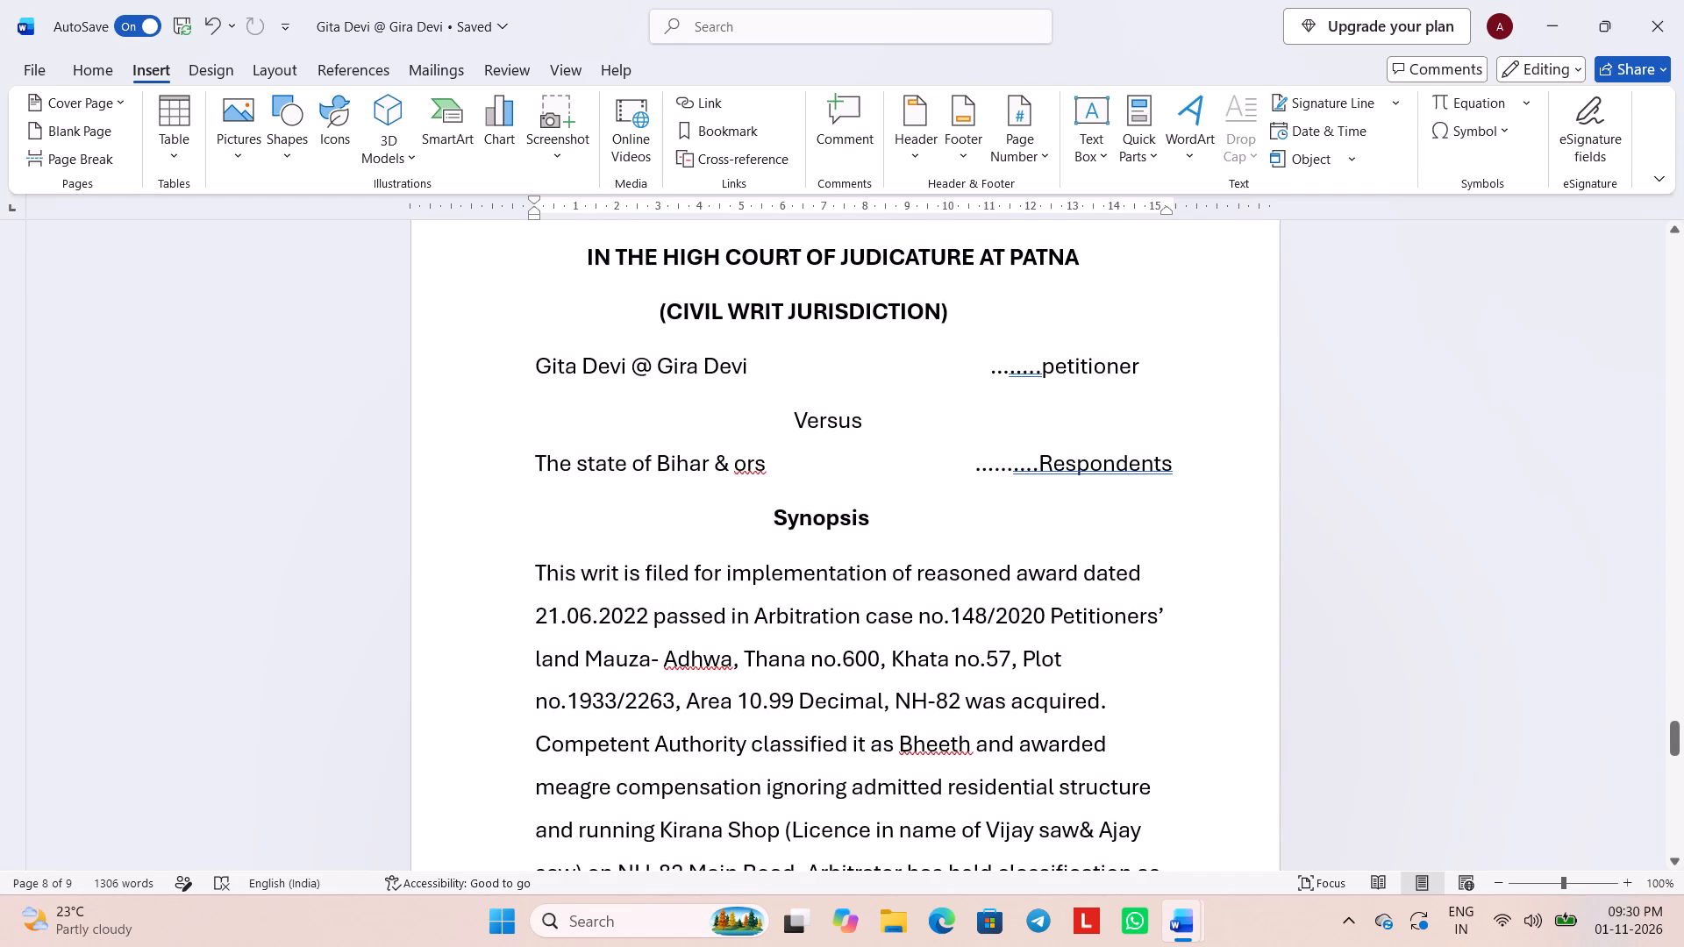
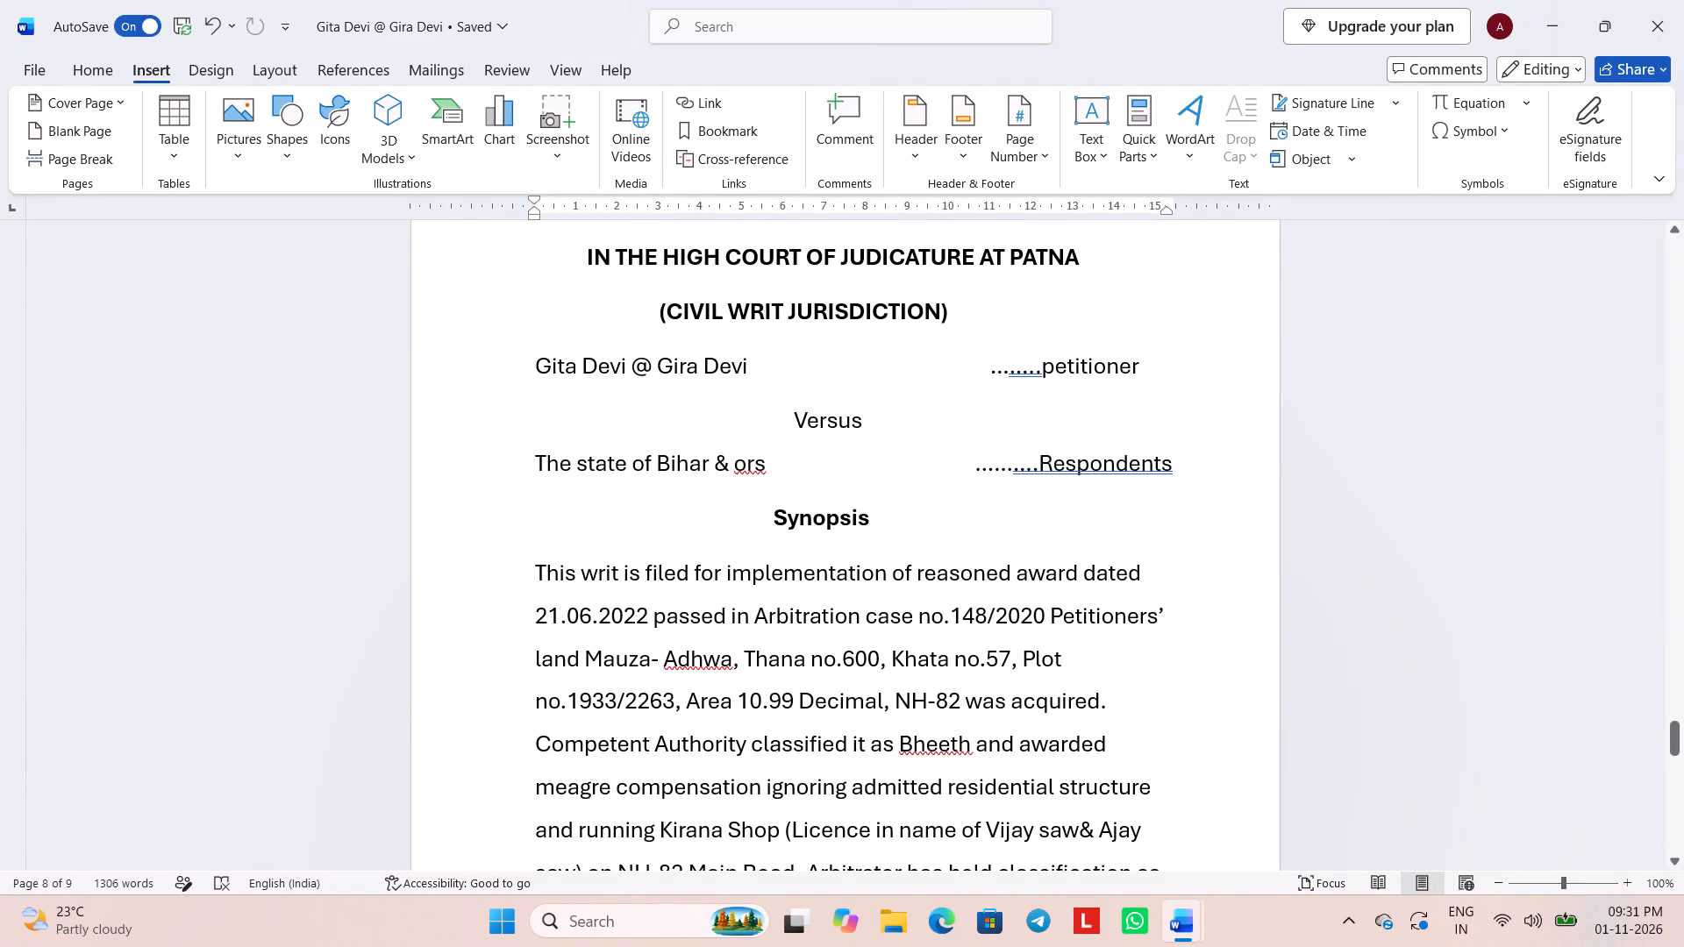
Change the arbitration case number in the first sentence of the Synopsis to 101/2020.
left_click(960, 620)
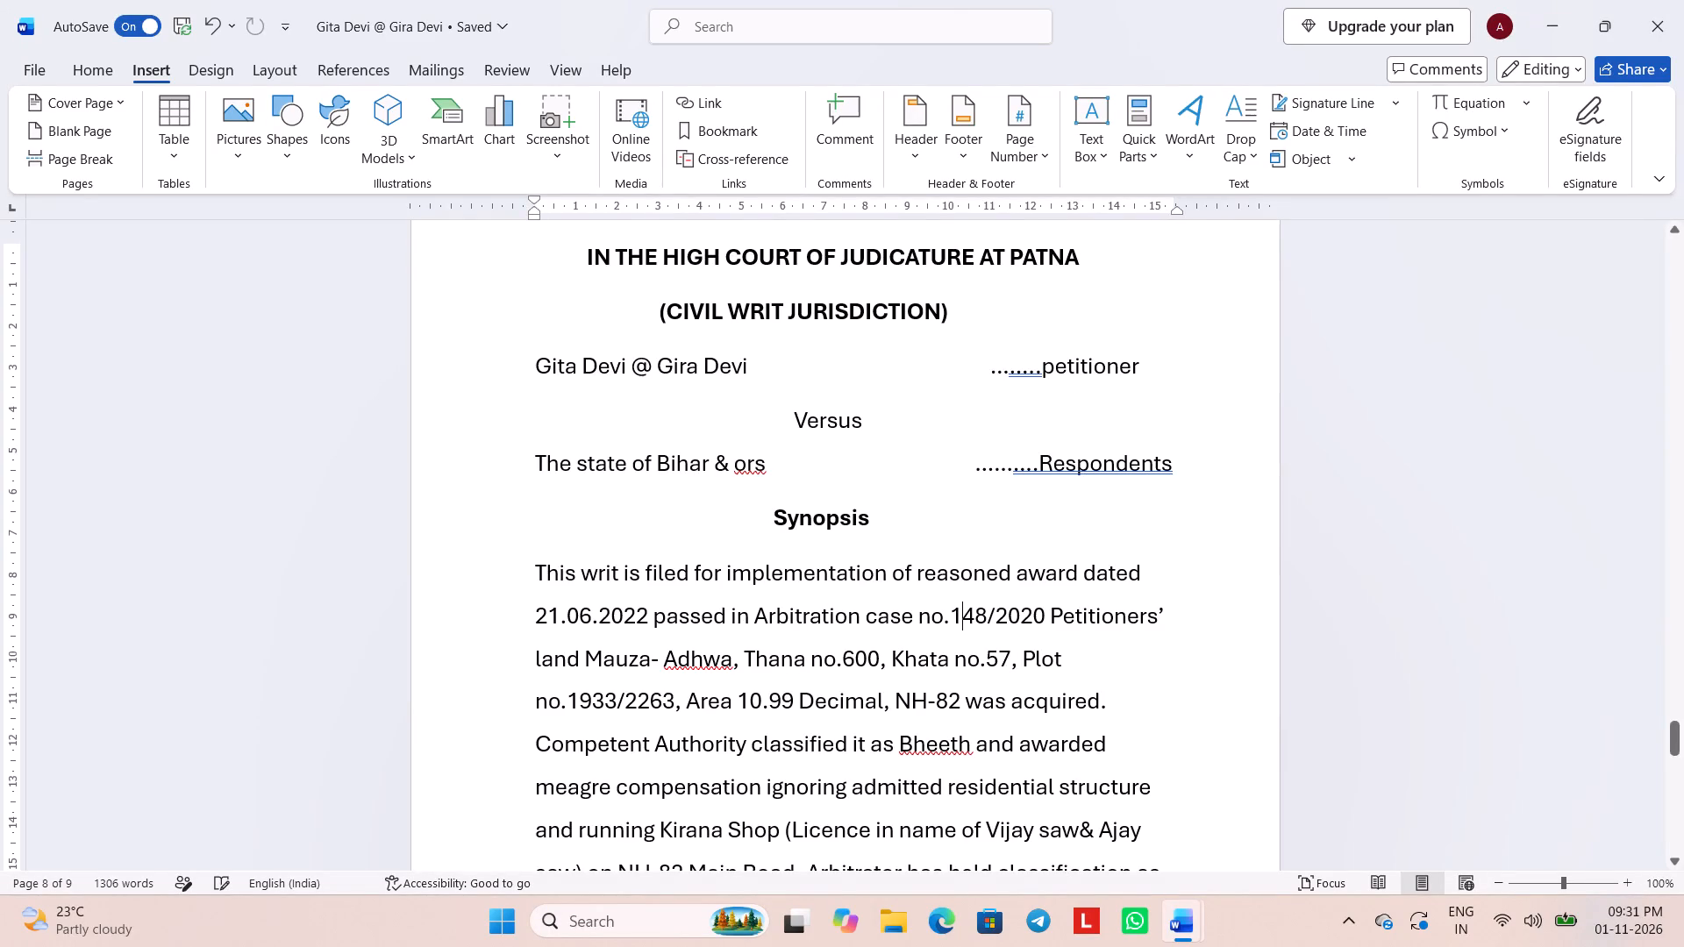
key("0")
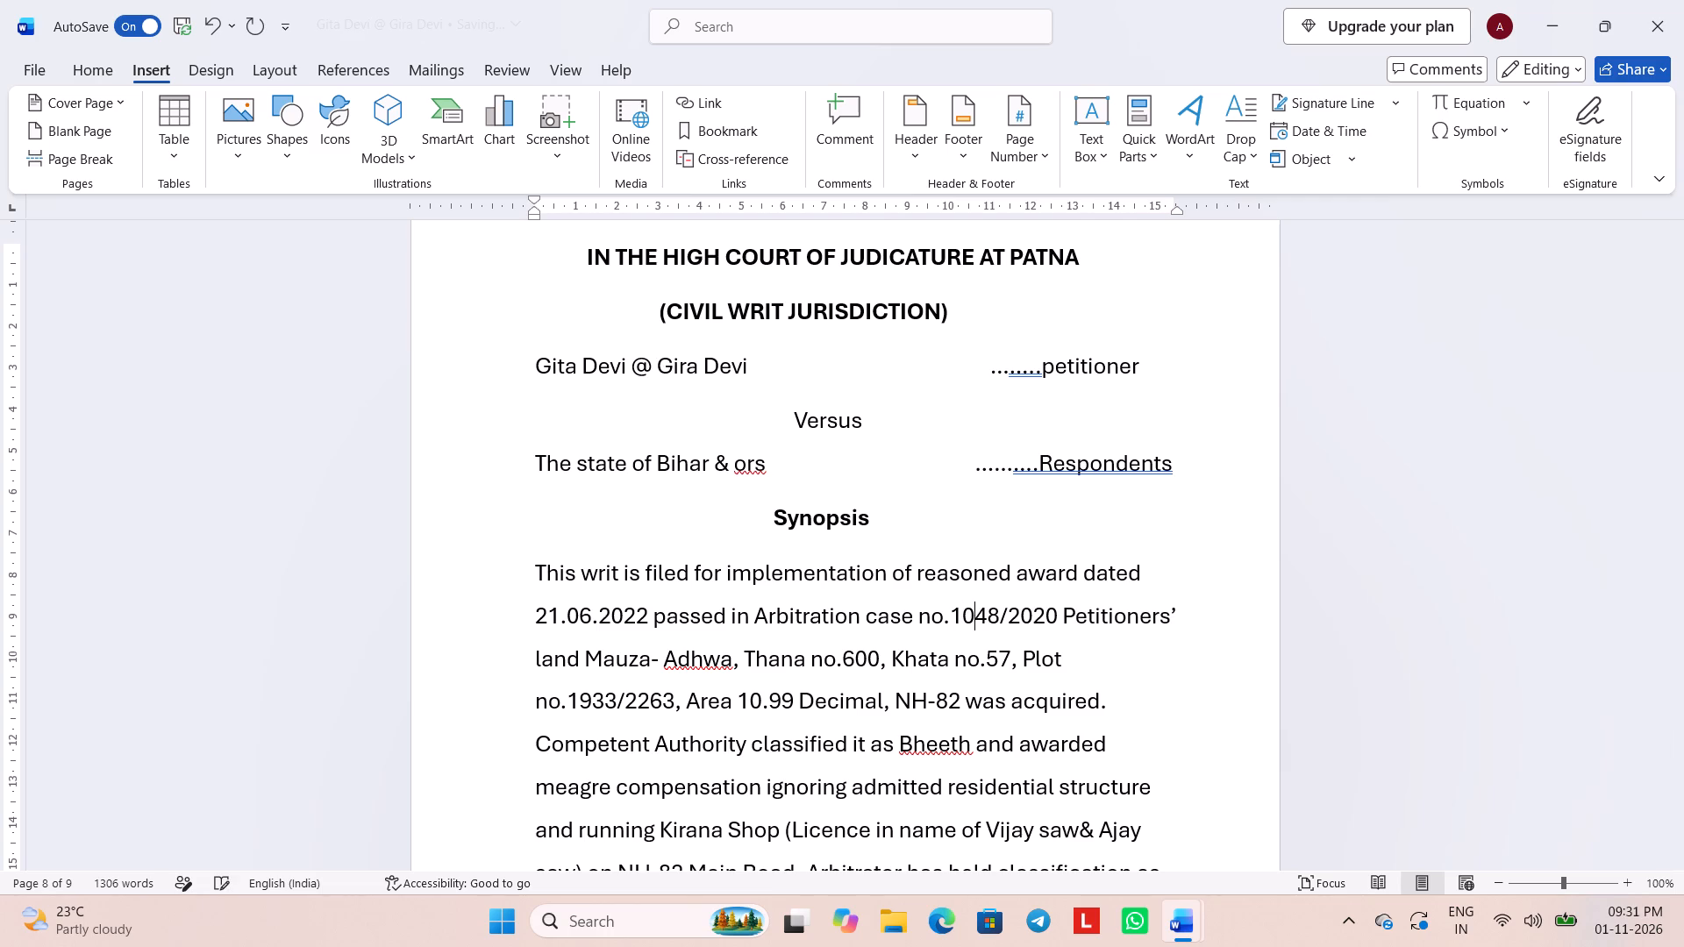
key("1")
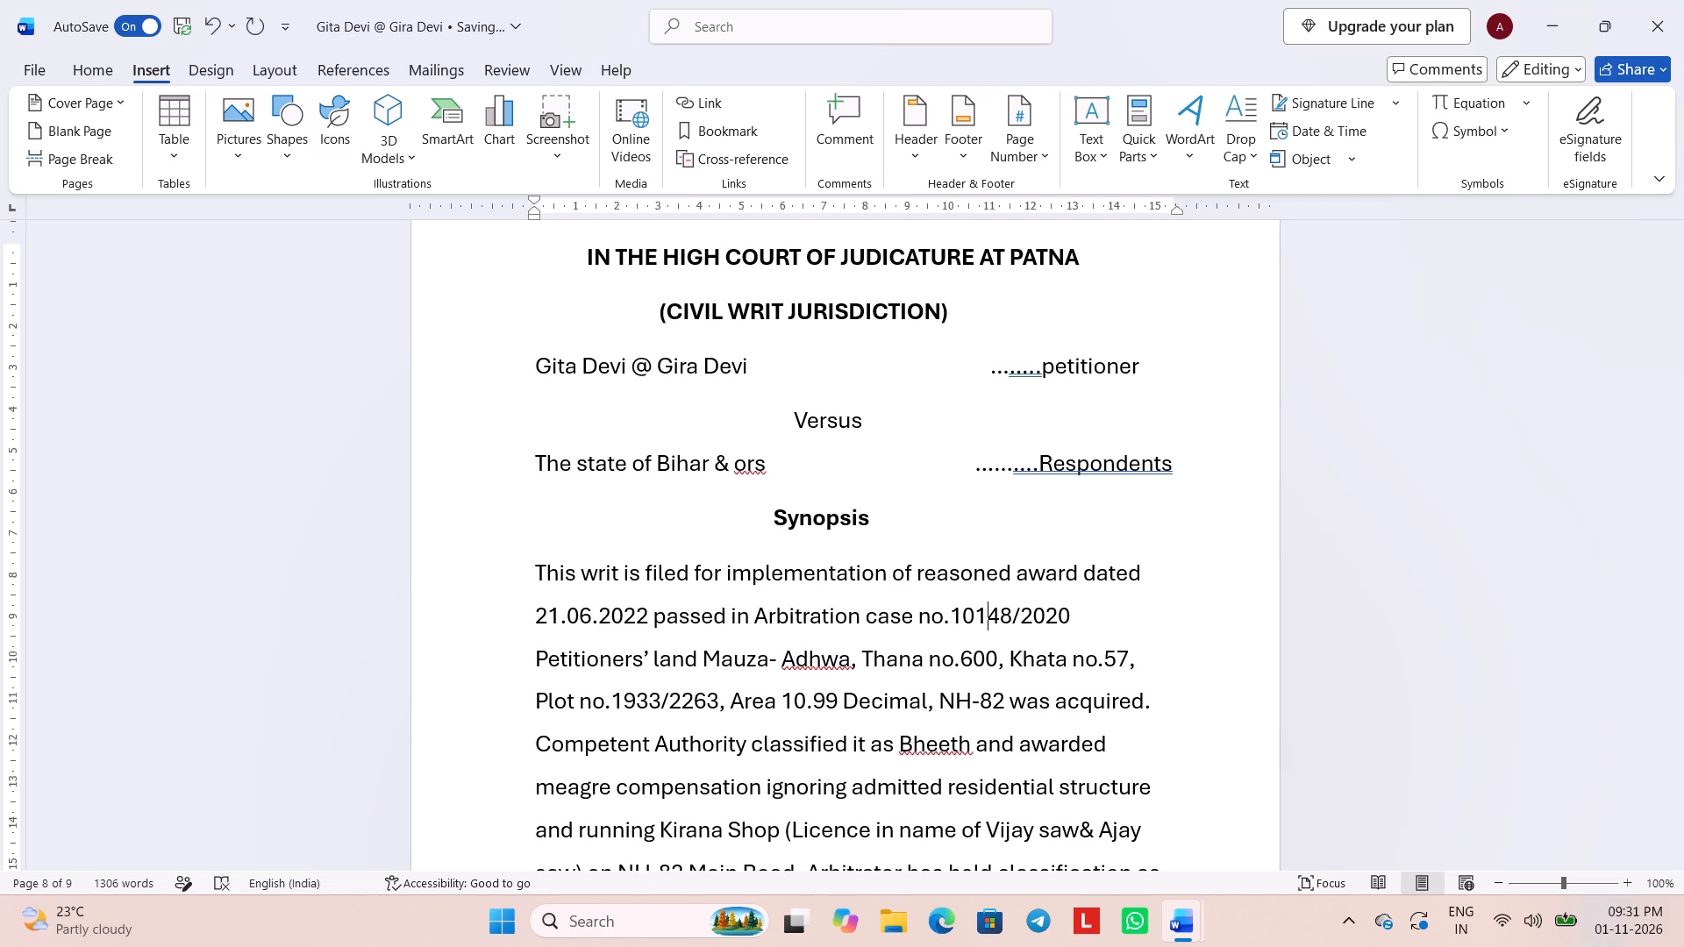
key("Delete")
key("Delete")
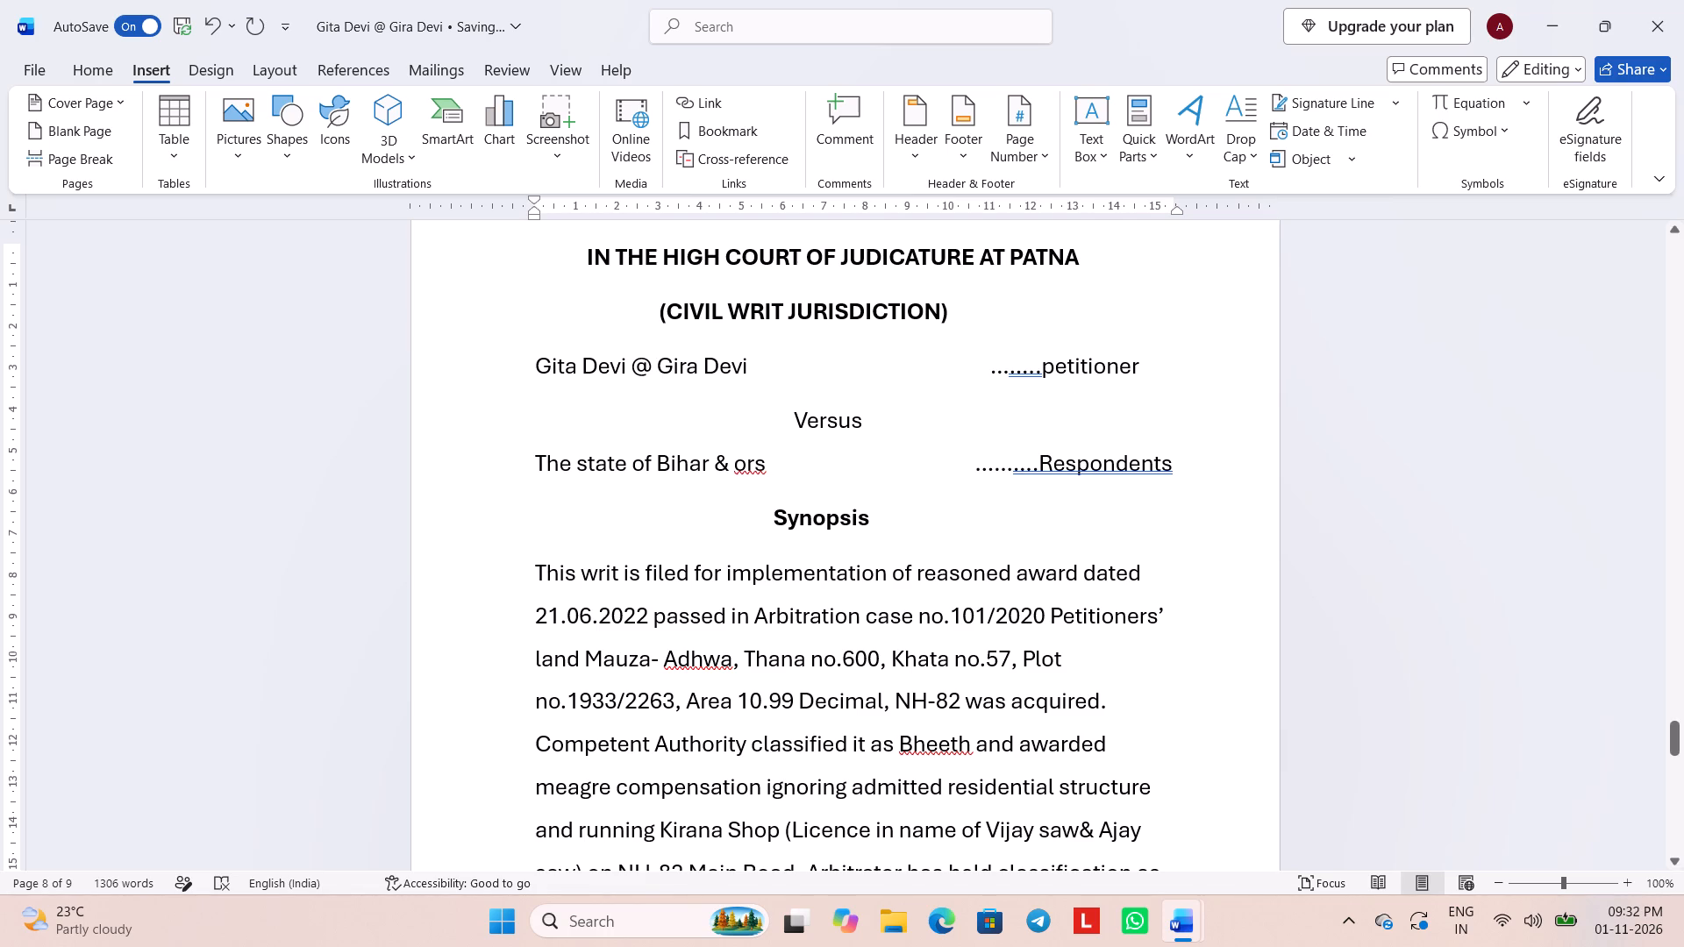
Correct the spelling of the village name to "Adhwa" in the petitioner's details on the petition's first page.
scroll(931, 604, "down", 1)
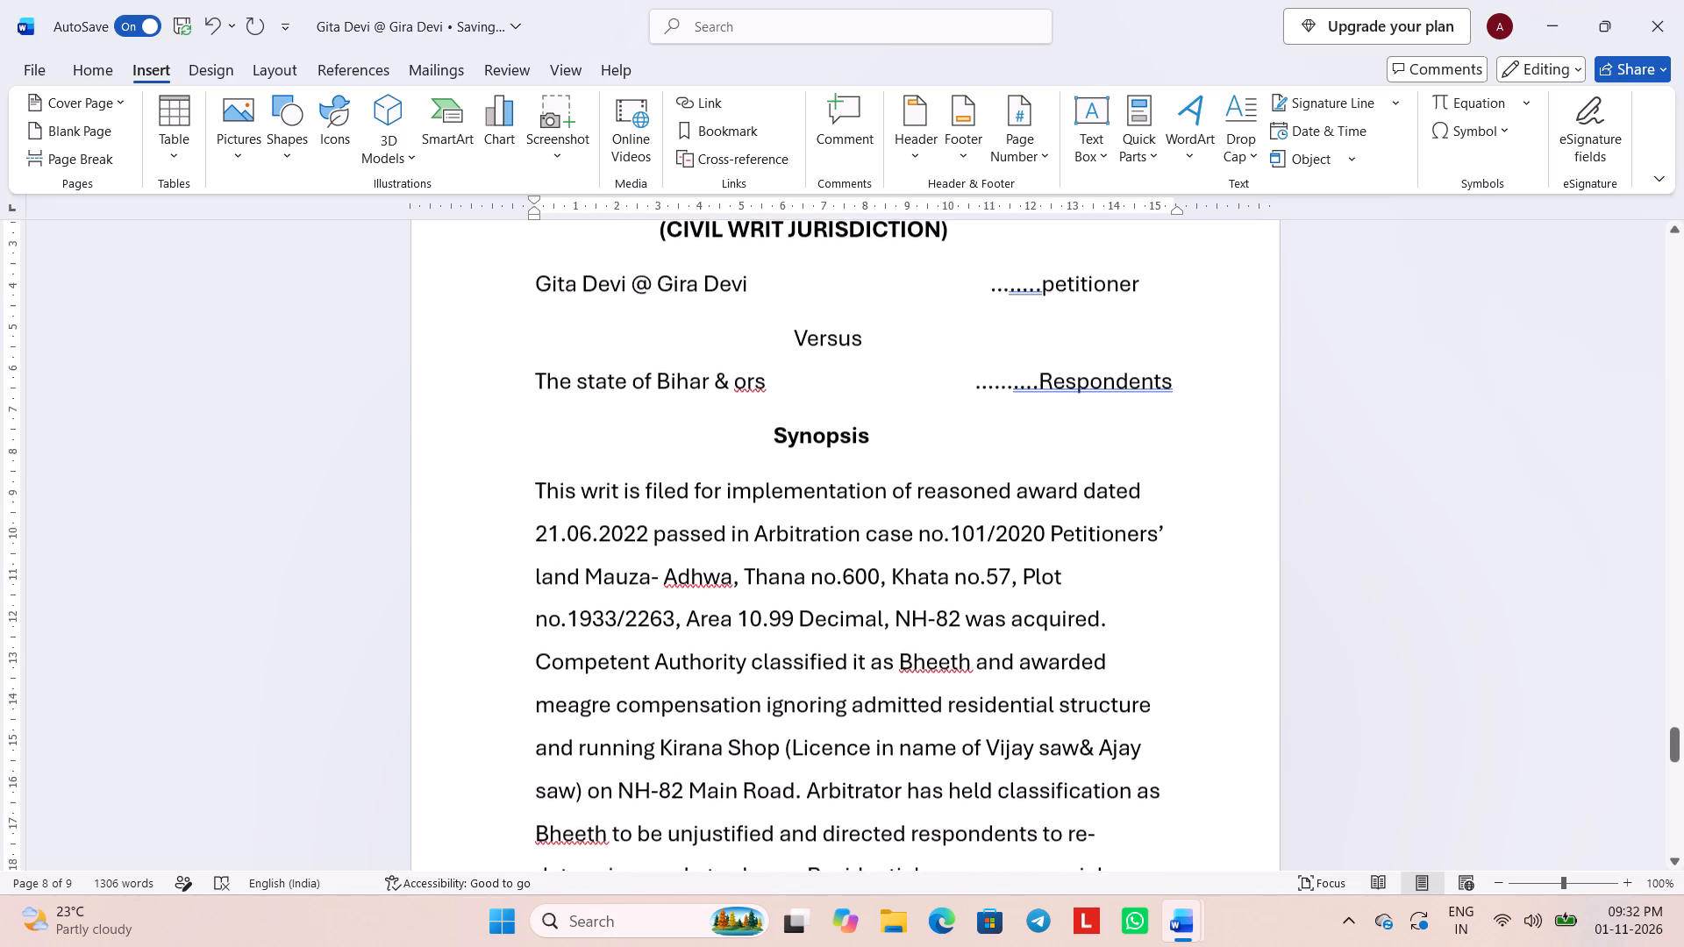
scroll(931, 604, "down", 1)
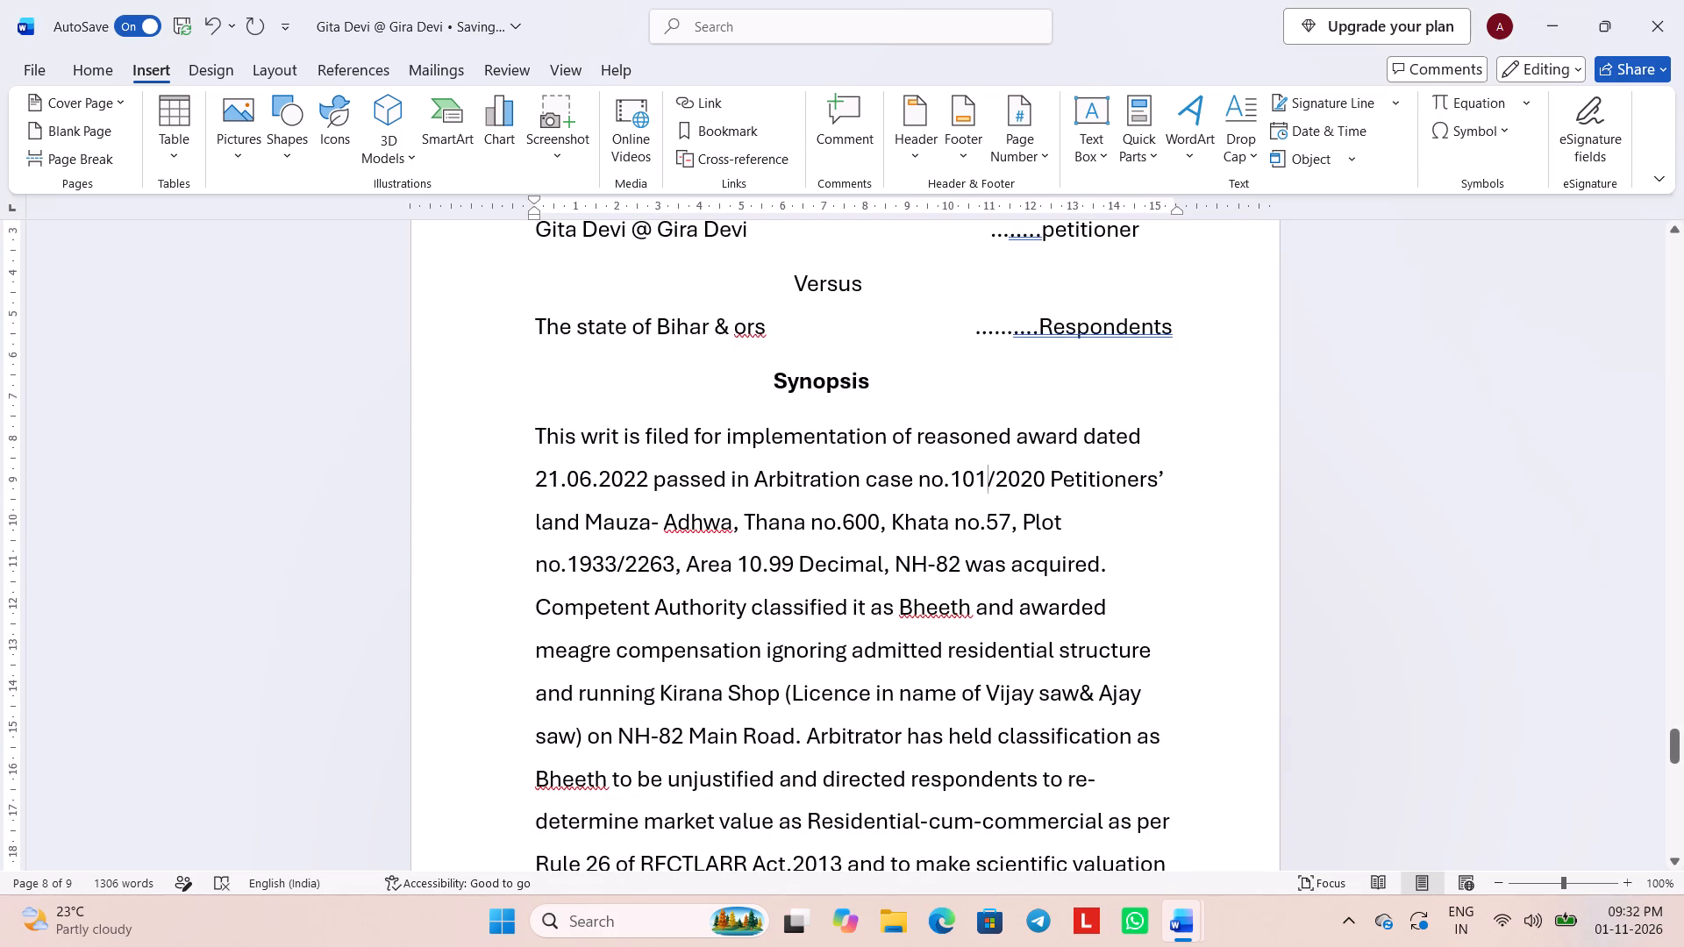
left_click(931, 604)
scroll(929, 608, "up", 1)
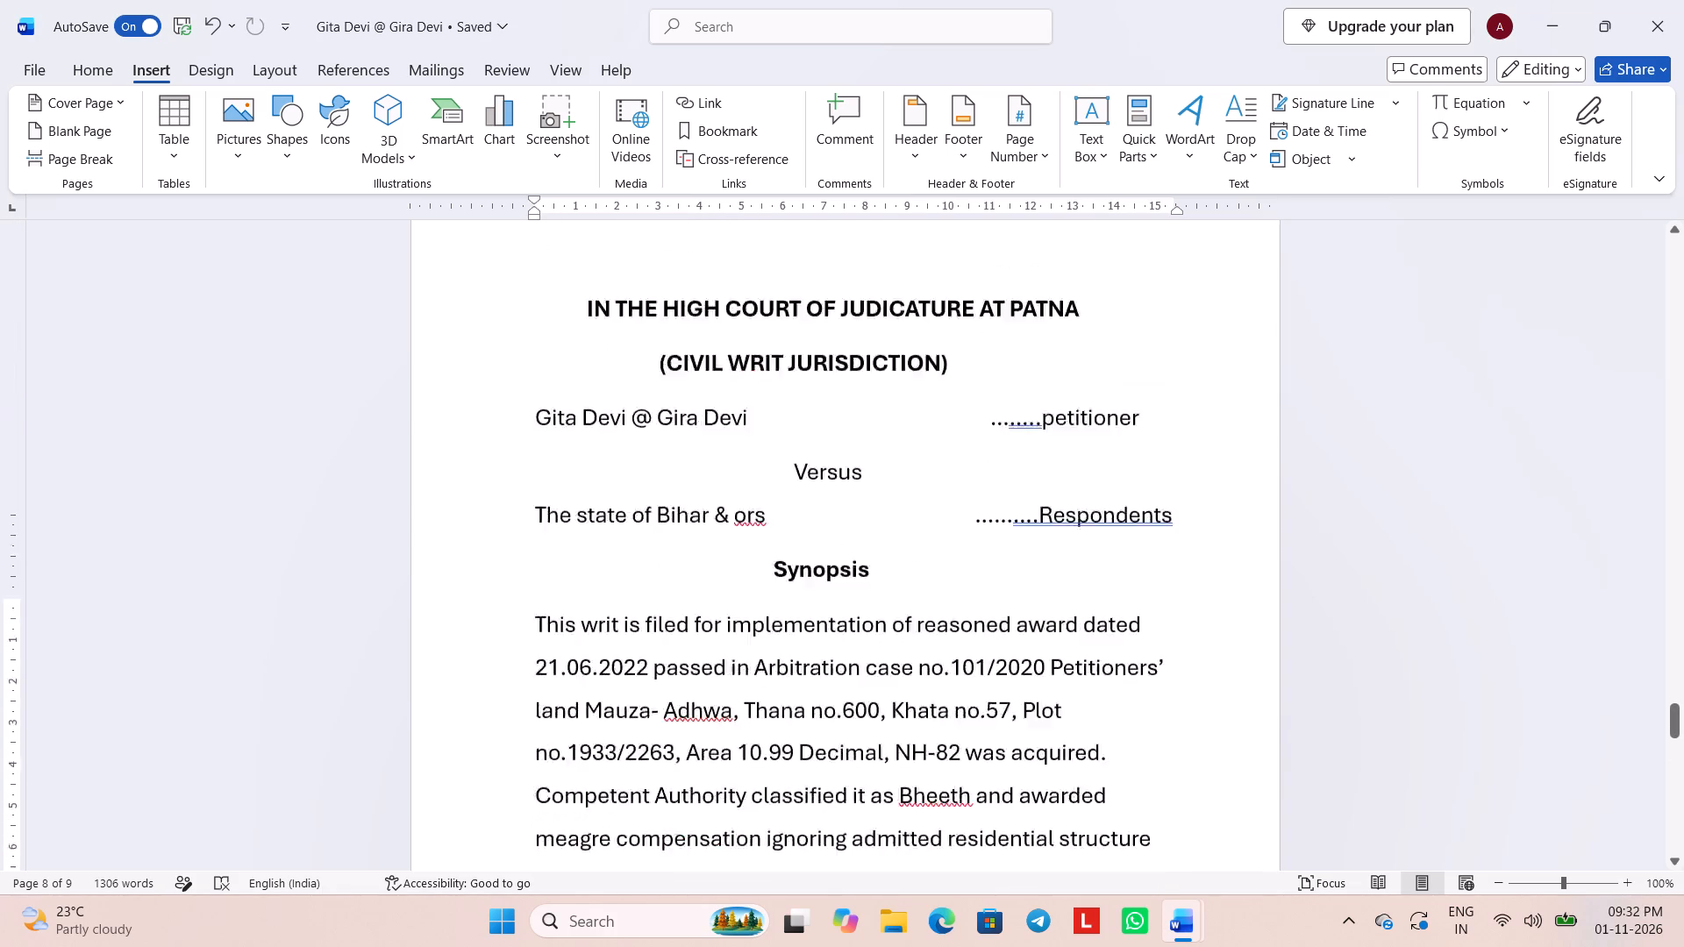
scroll(929, 608, "up", 17)
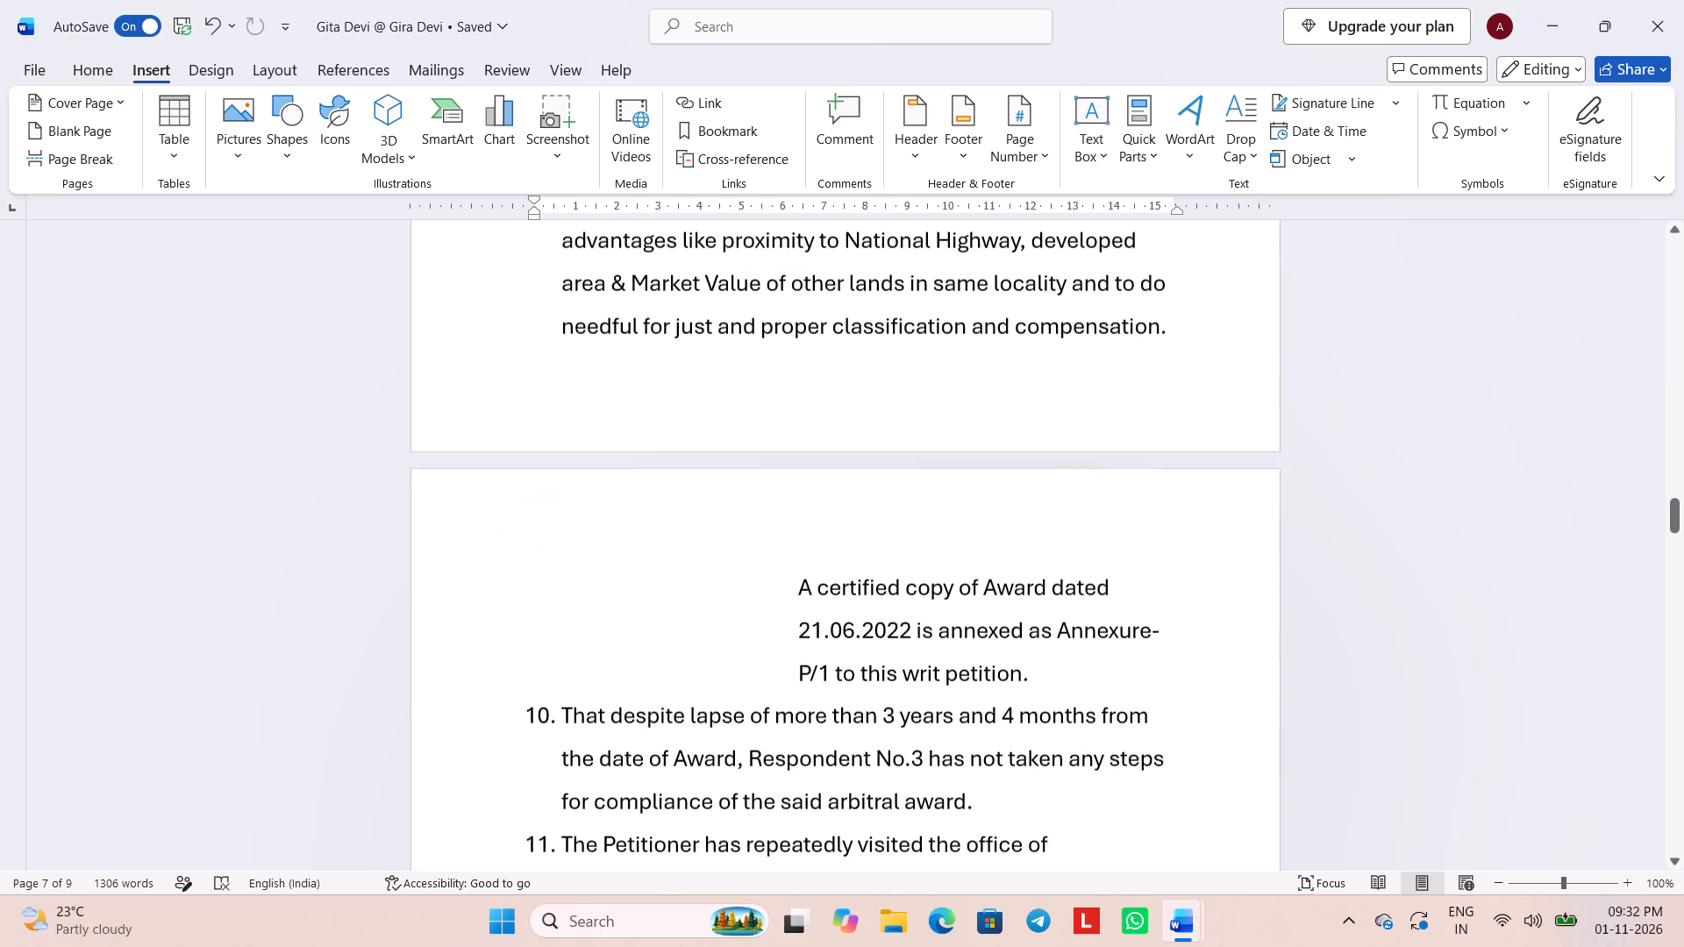
scroll(929, 608, "up", 5)
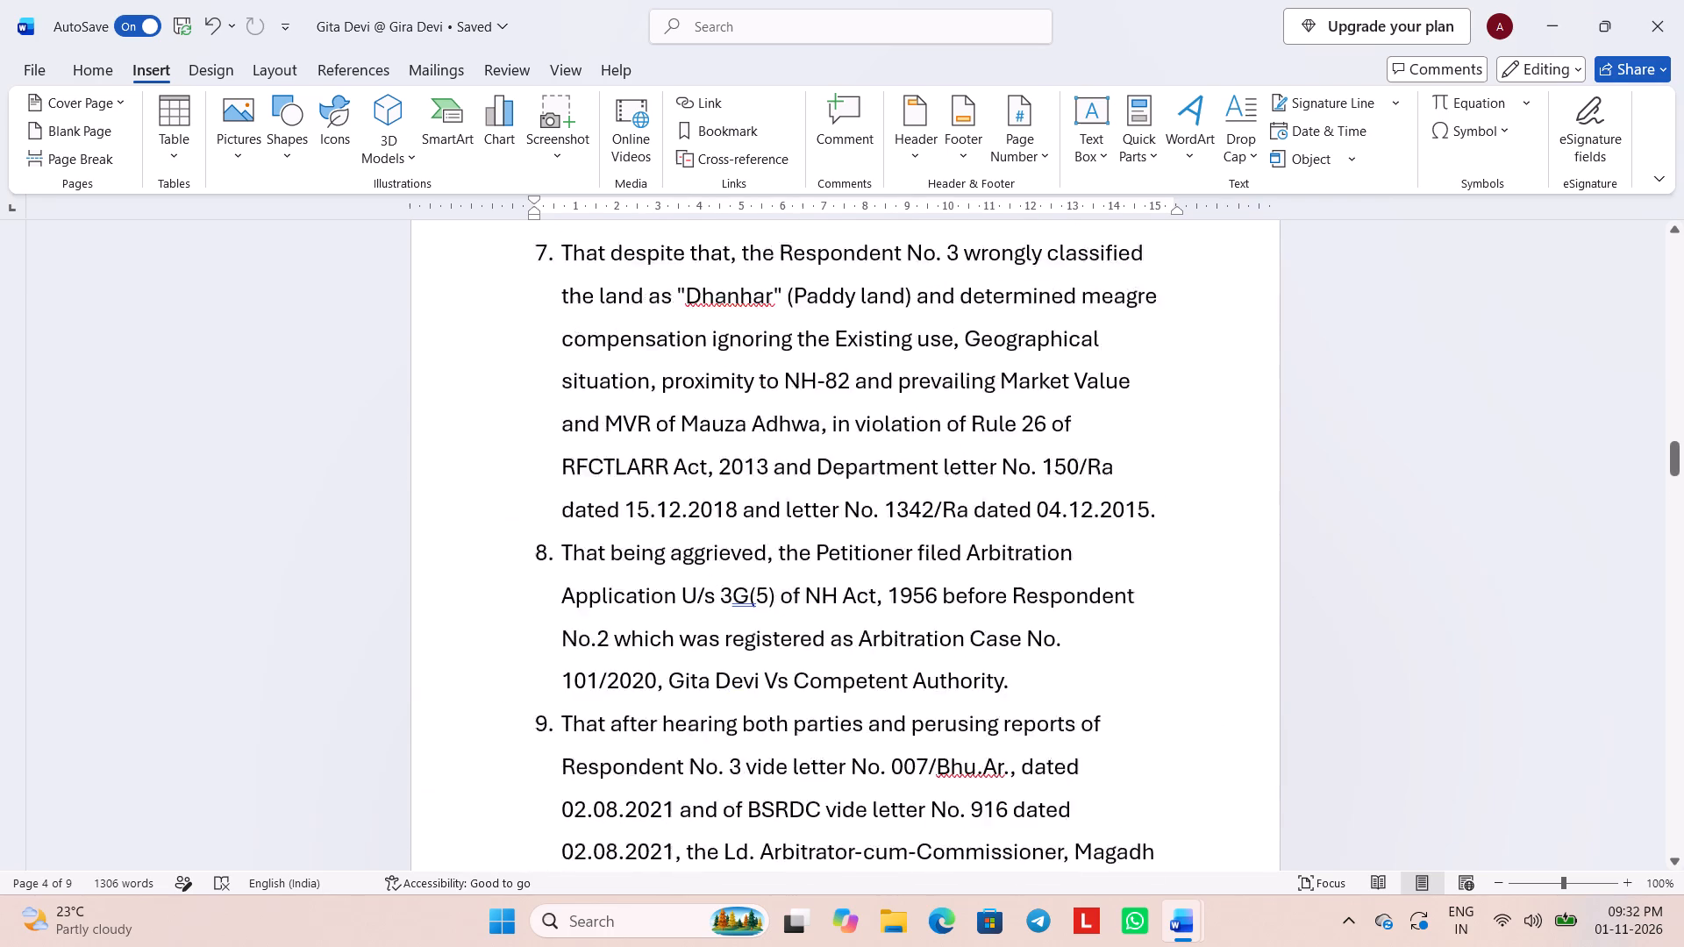
scroll(929, 608, "up", 7)
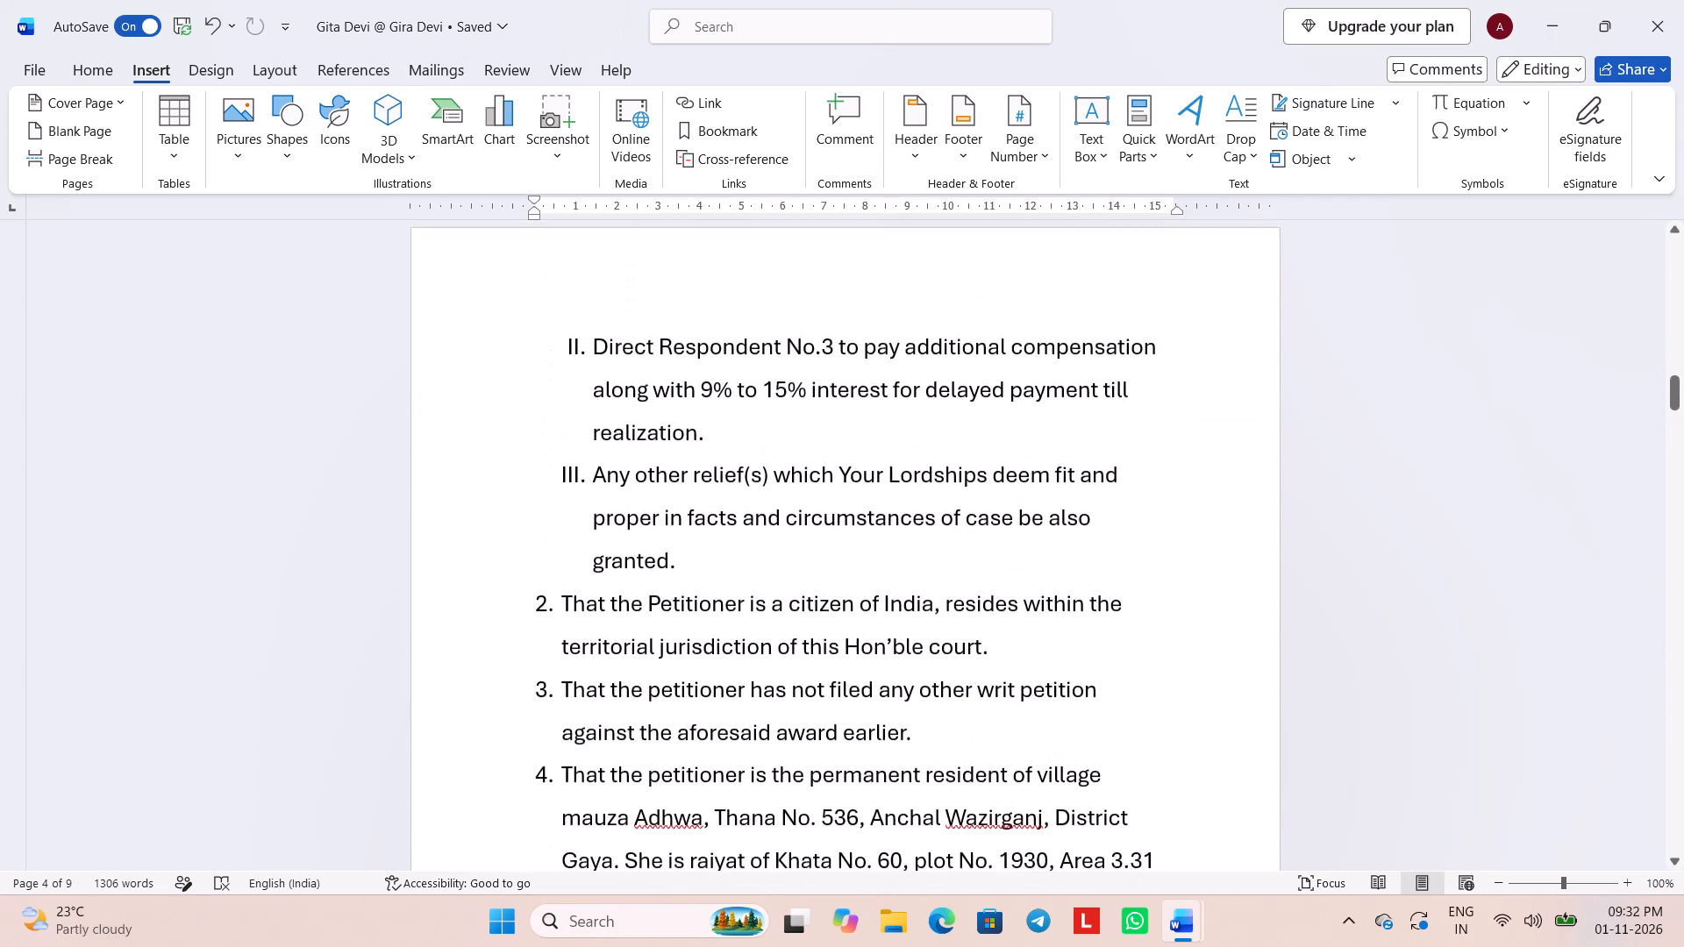
scroll(929, 608, "up", 4)
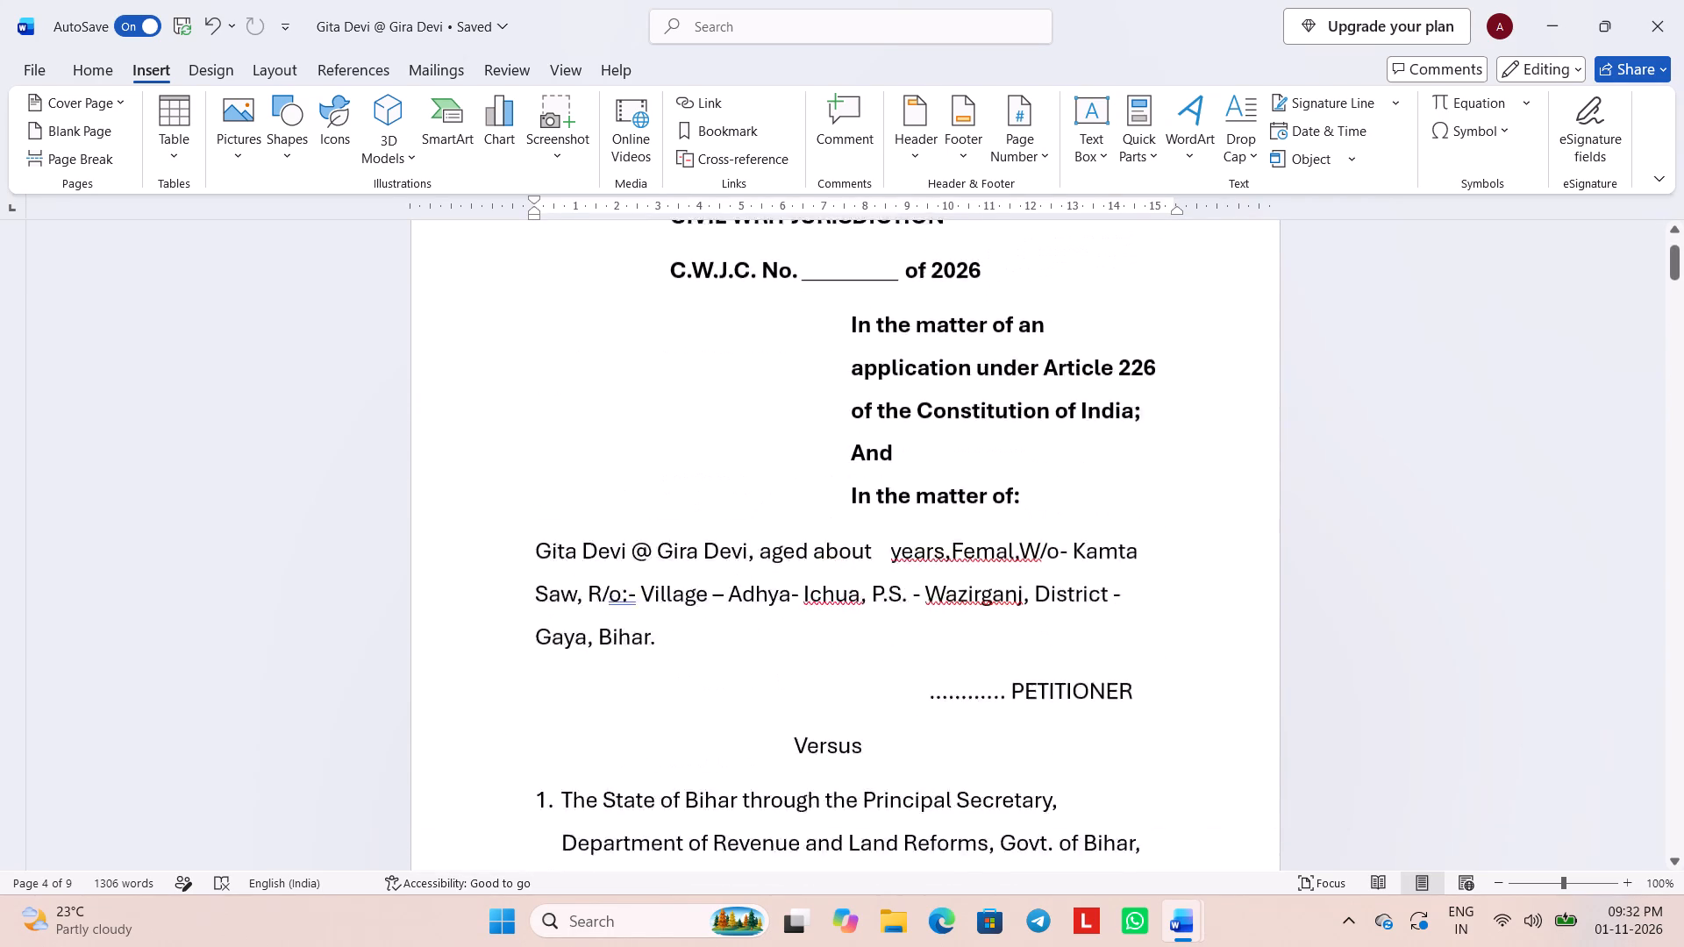
scroll(929, 608, "up", 1)
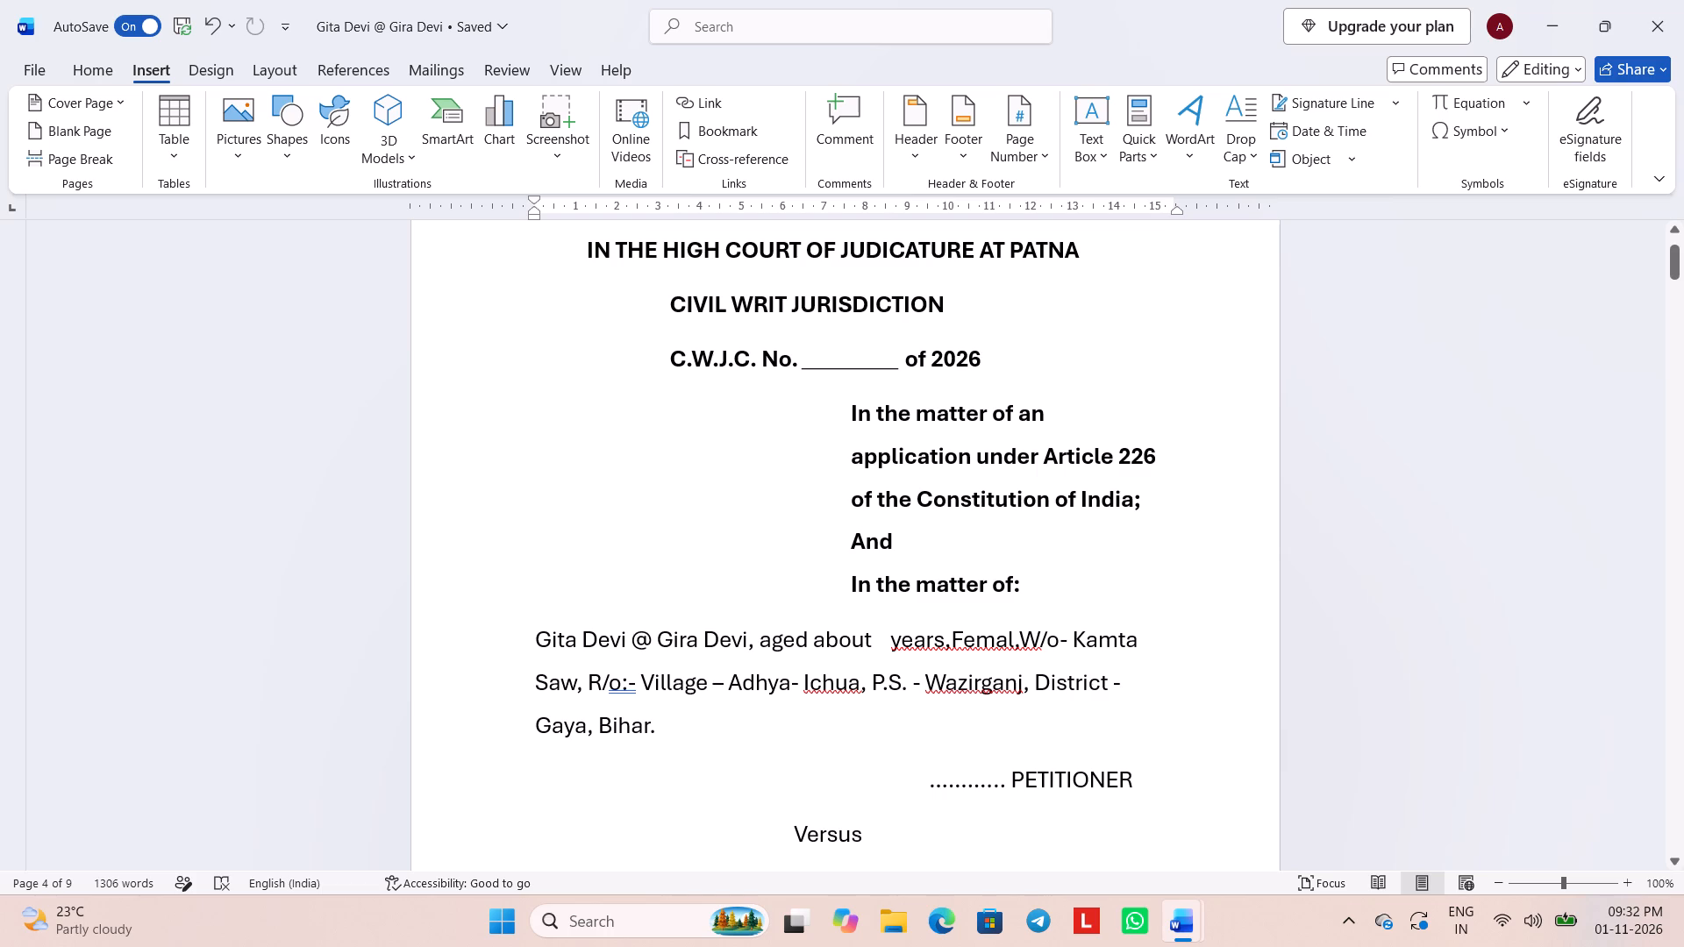
left_click(764, 680)
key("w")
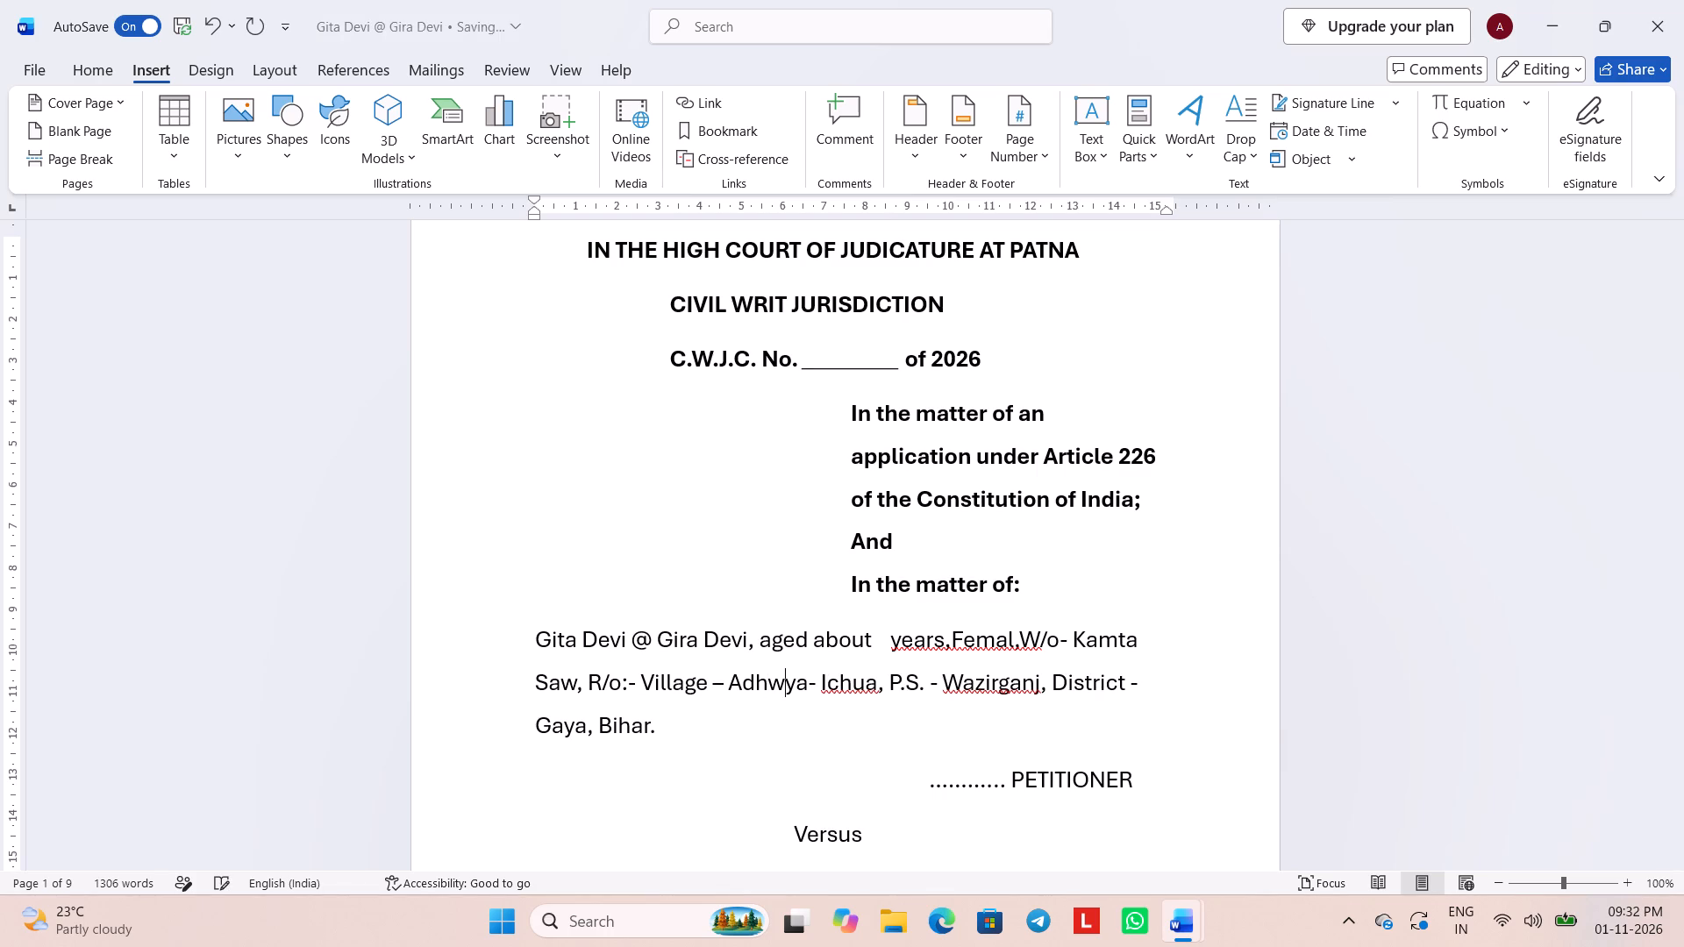
key("Delete")
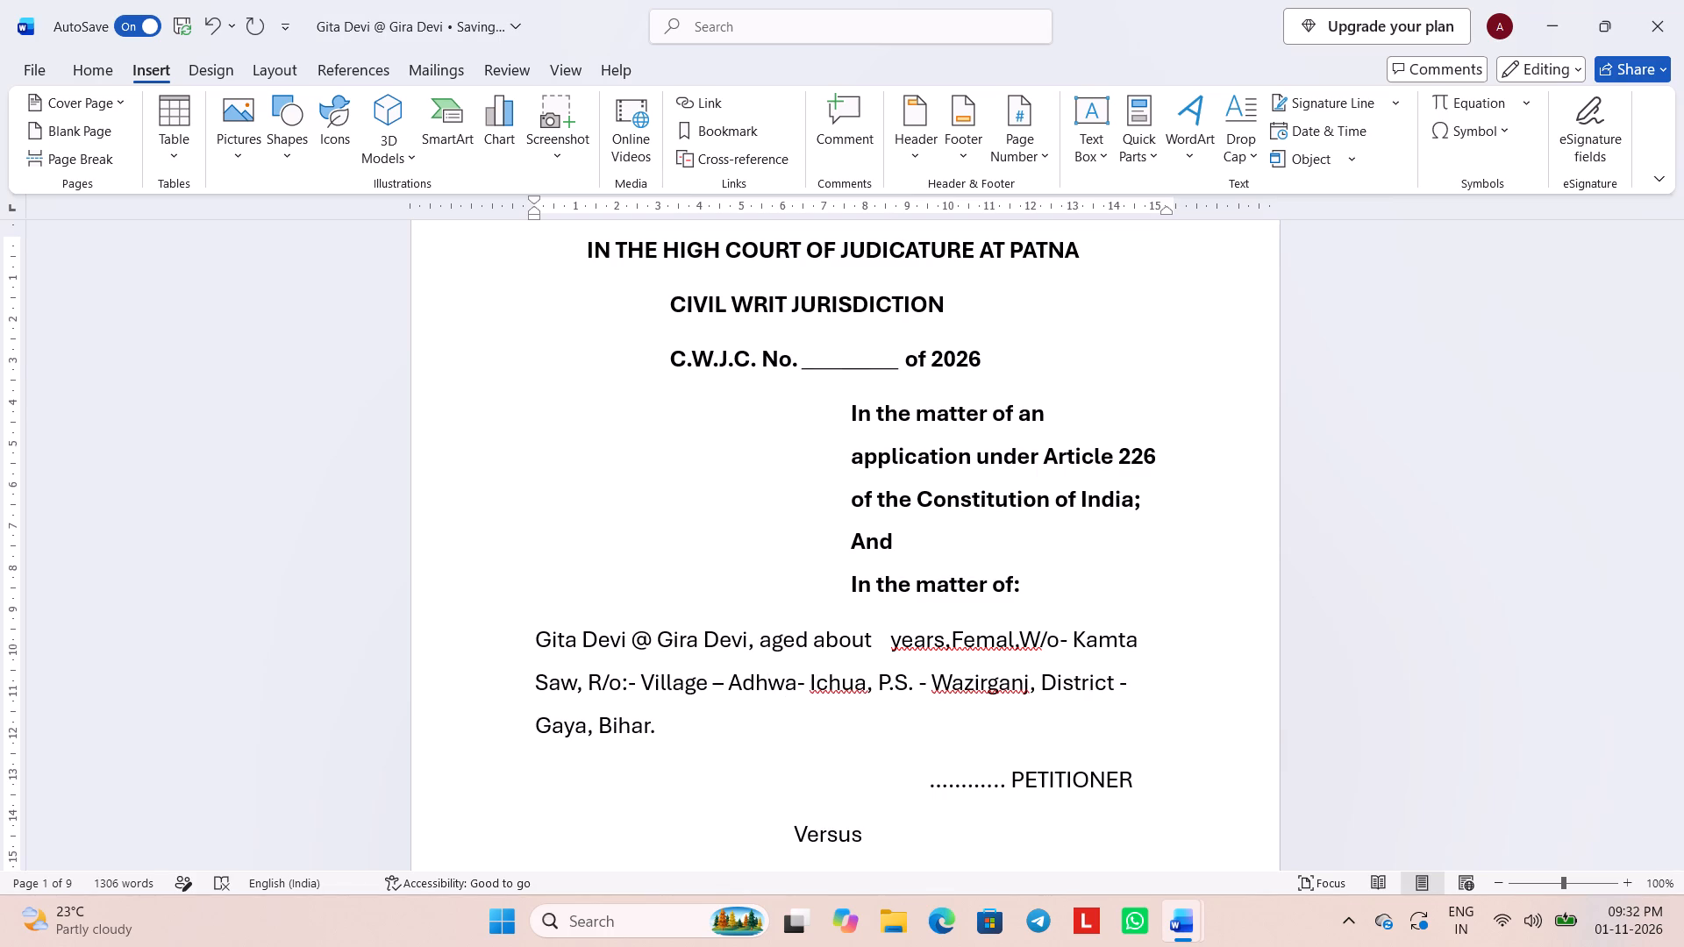
Correct the spelling of the village name to "Adhwa" in the opening paragraph of the Affidavit.
scroll(764, 680, "down", 7)
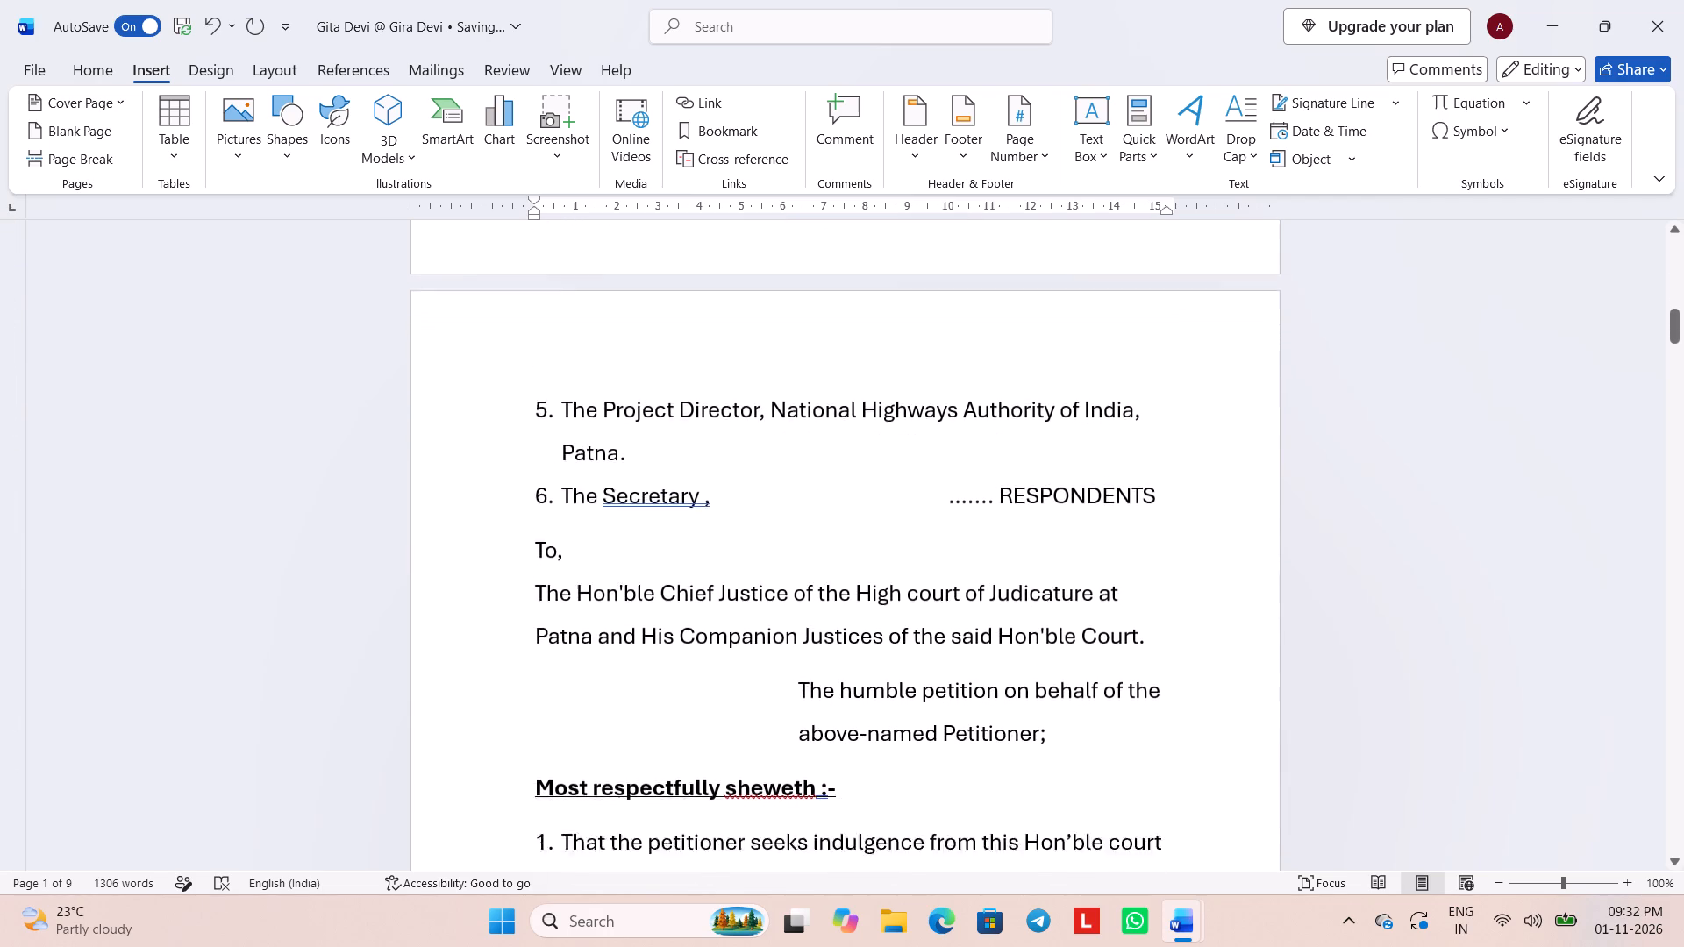
scroll(764, 680, "down", 15)
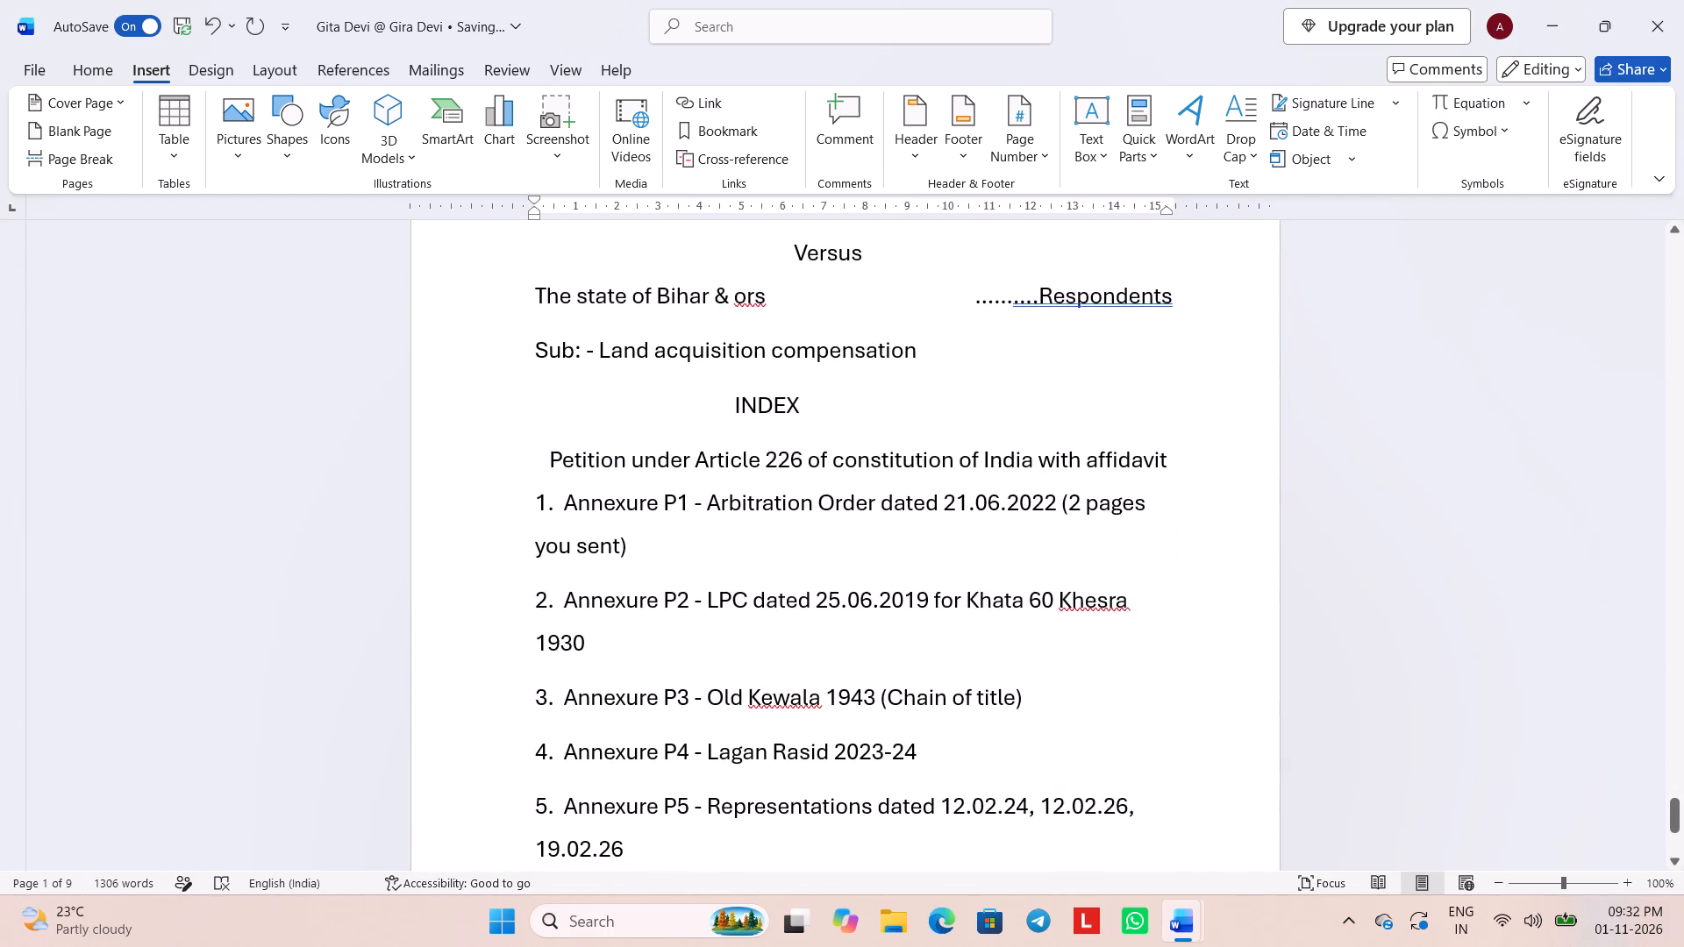
scroll(764, 680, "up", 3)
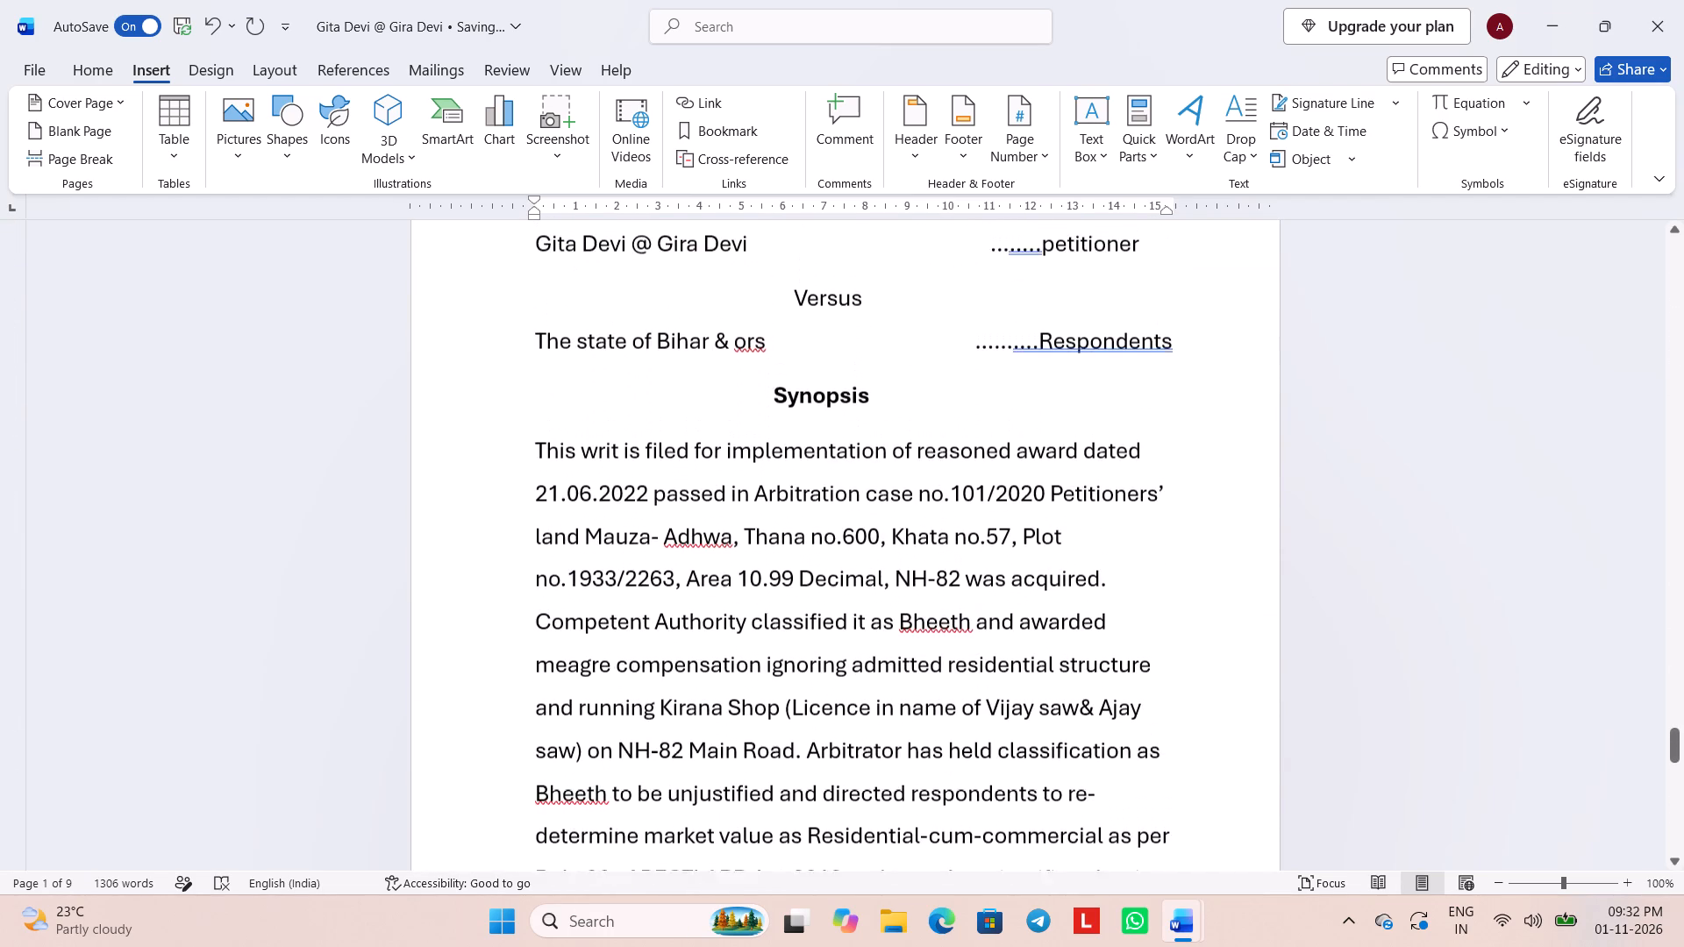
scroll(764, 680, "up", 4)
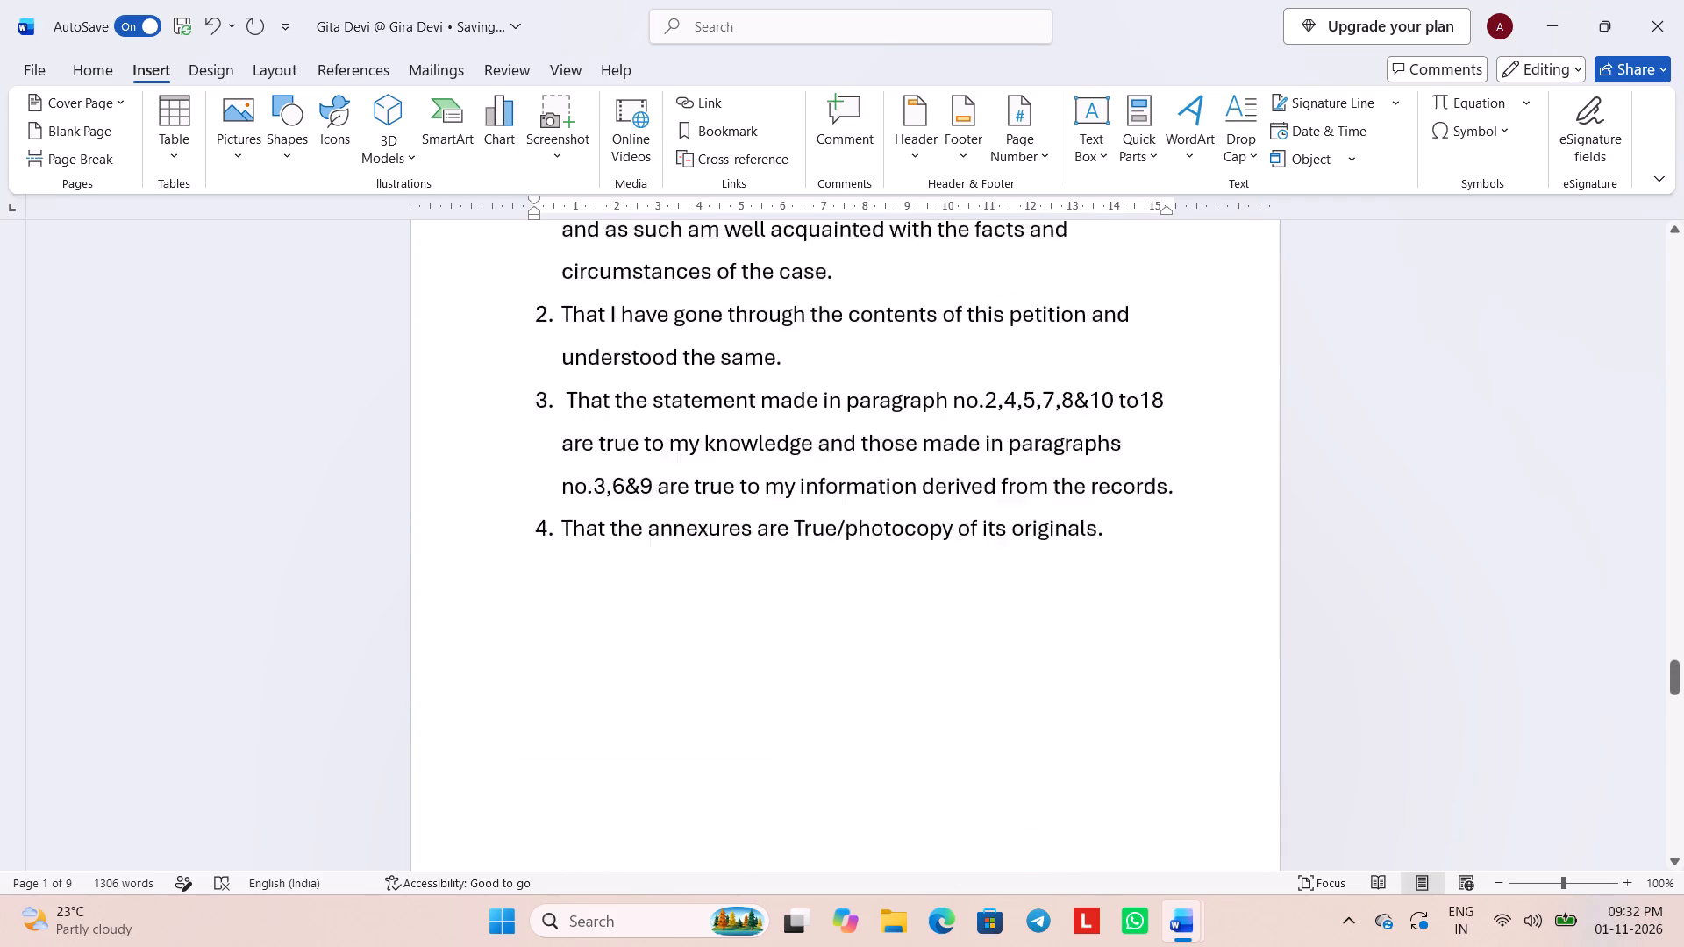
scroll(764, 680, "up", 3)
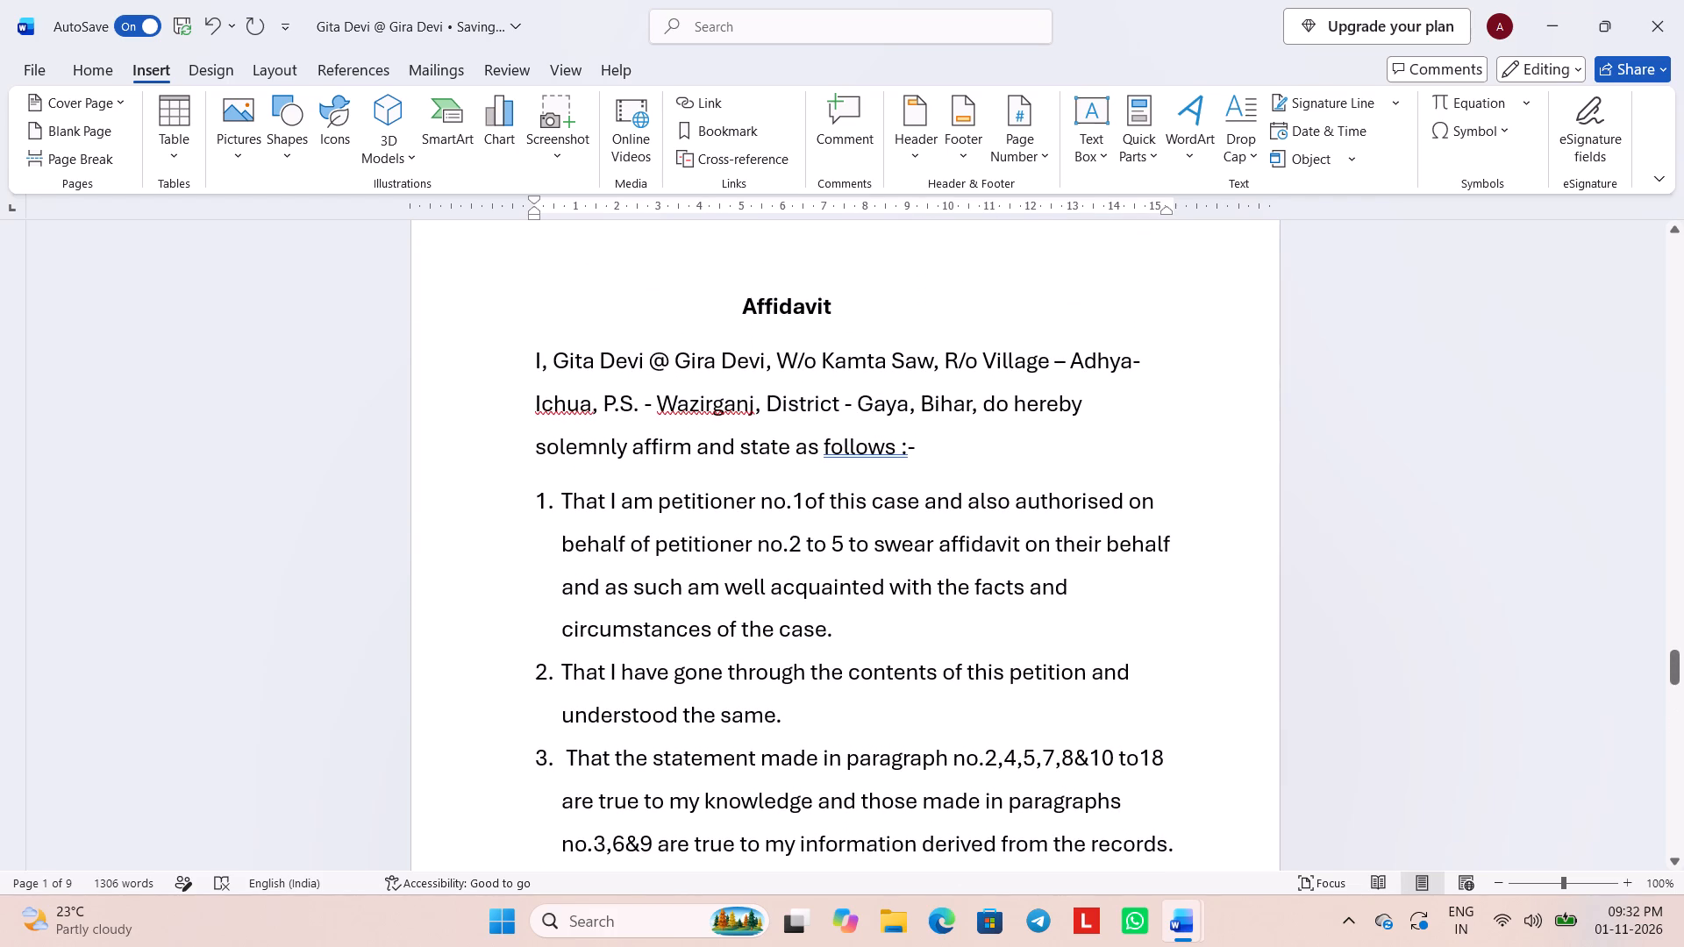
left_click(1110, 362)
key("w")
key("Delete")
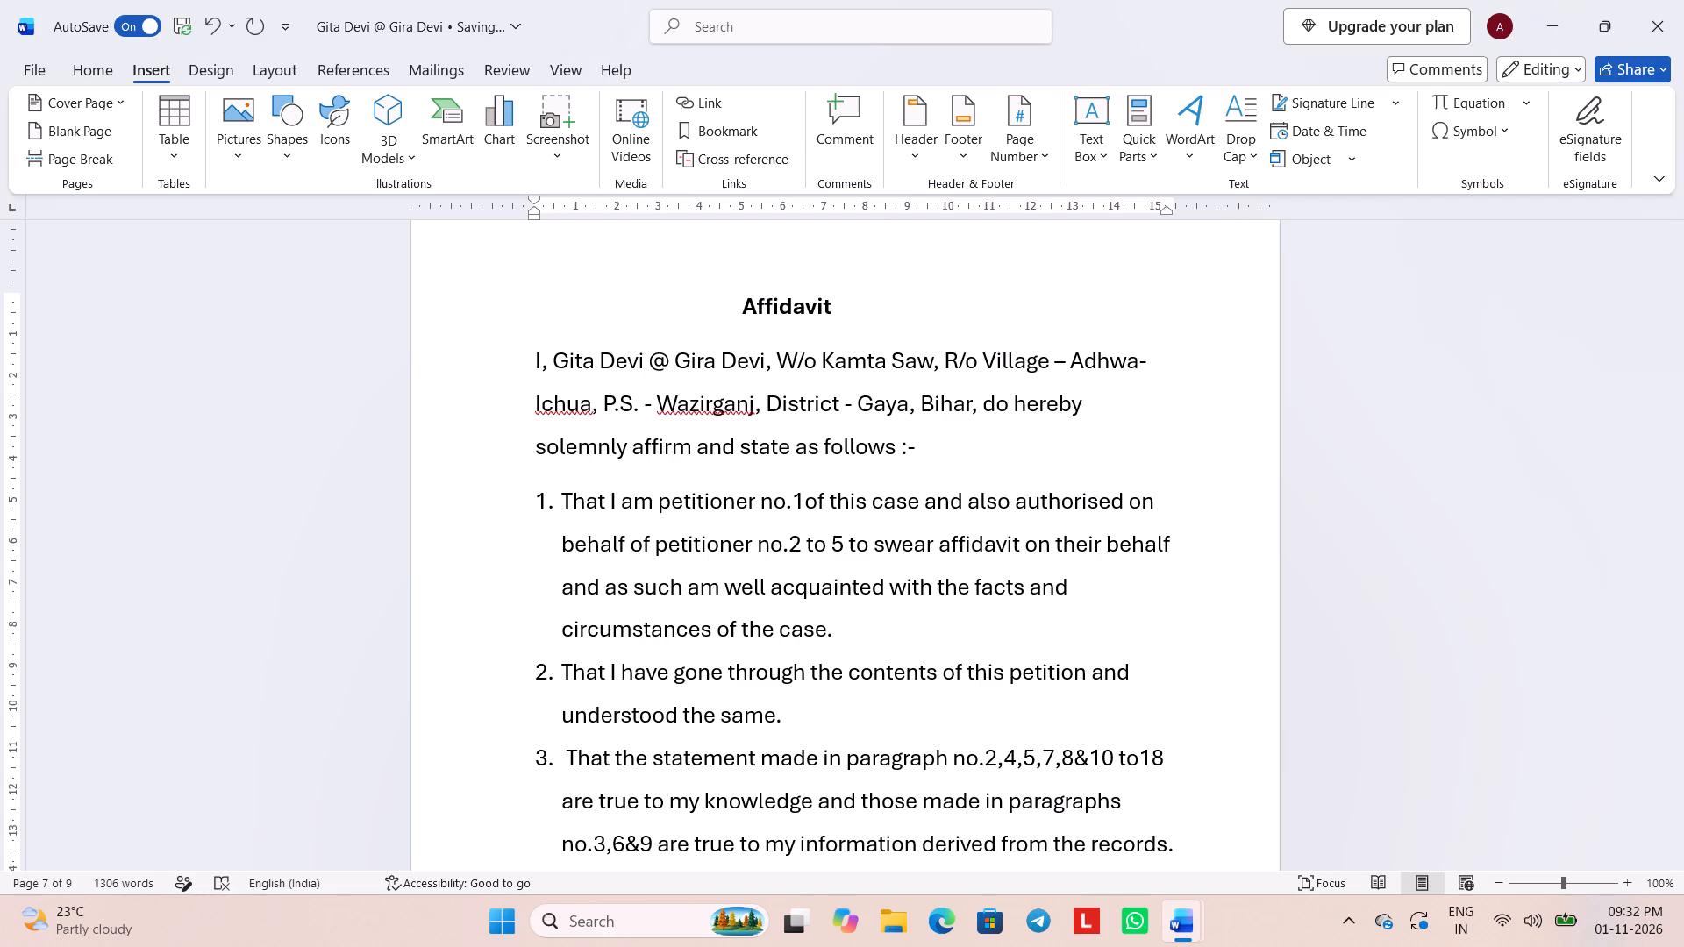
Change the Thana number in the Synopsis land description to 536.
scroll(1110, 362, "down", 2)
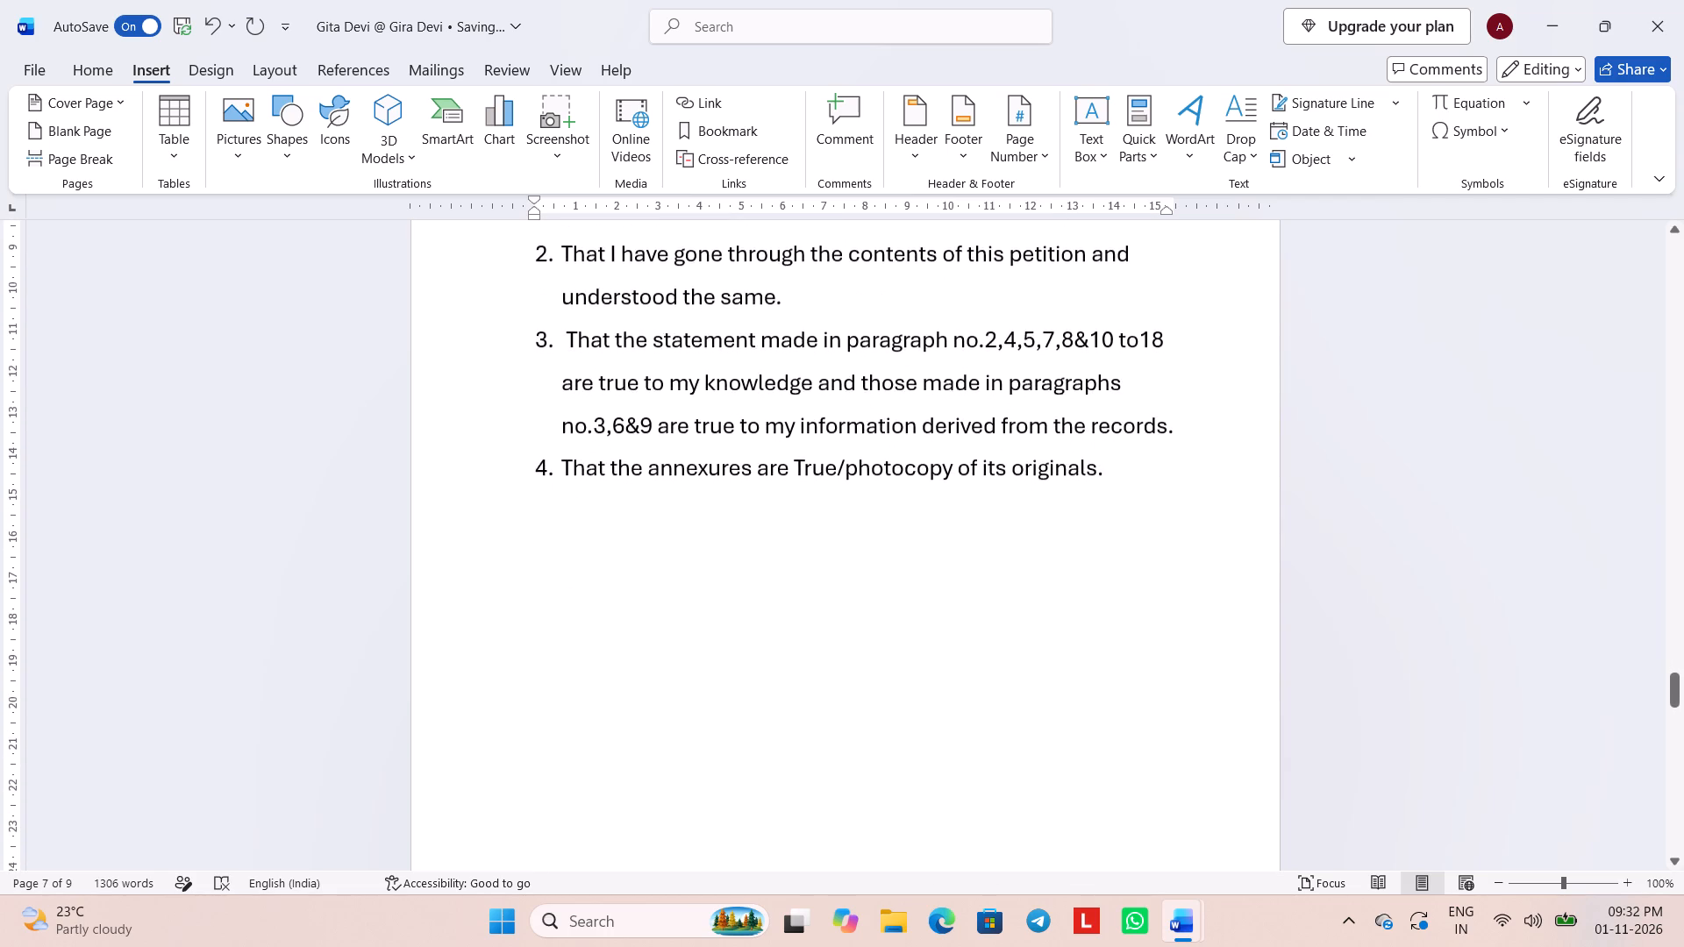
scroll(1110, 362, "up", 2)
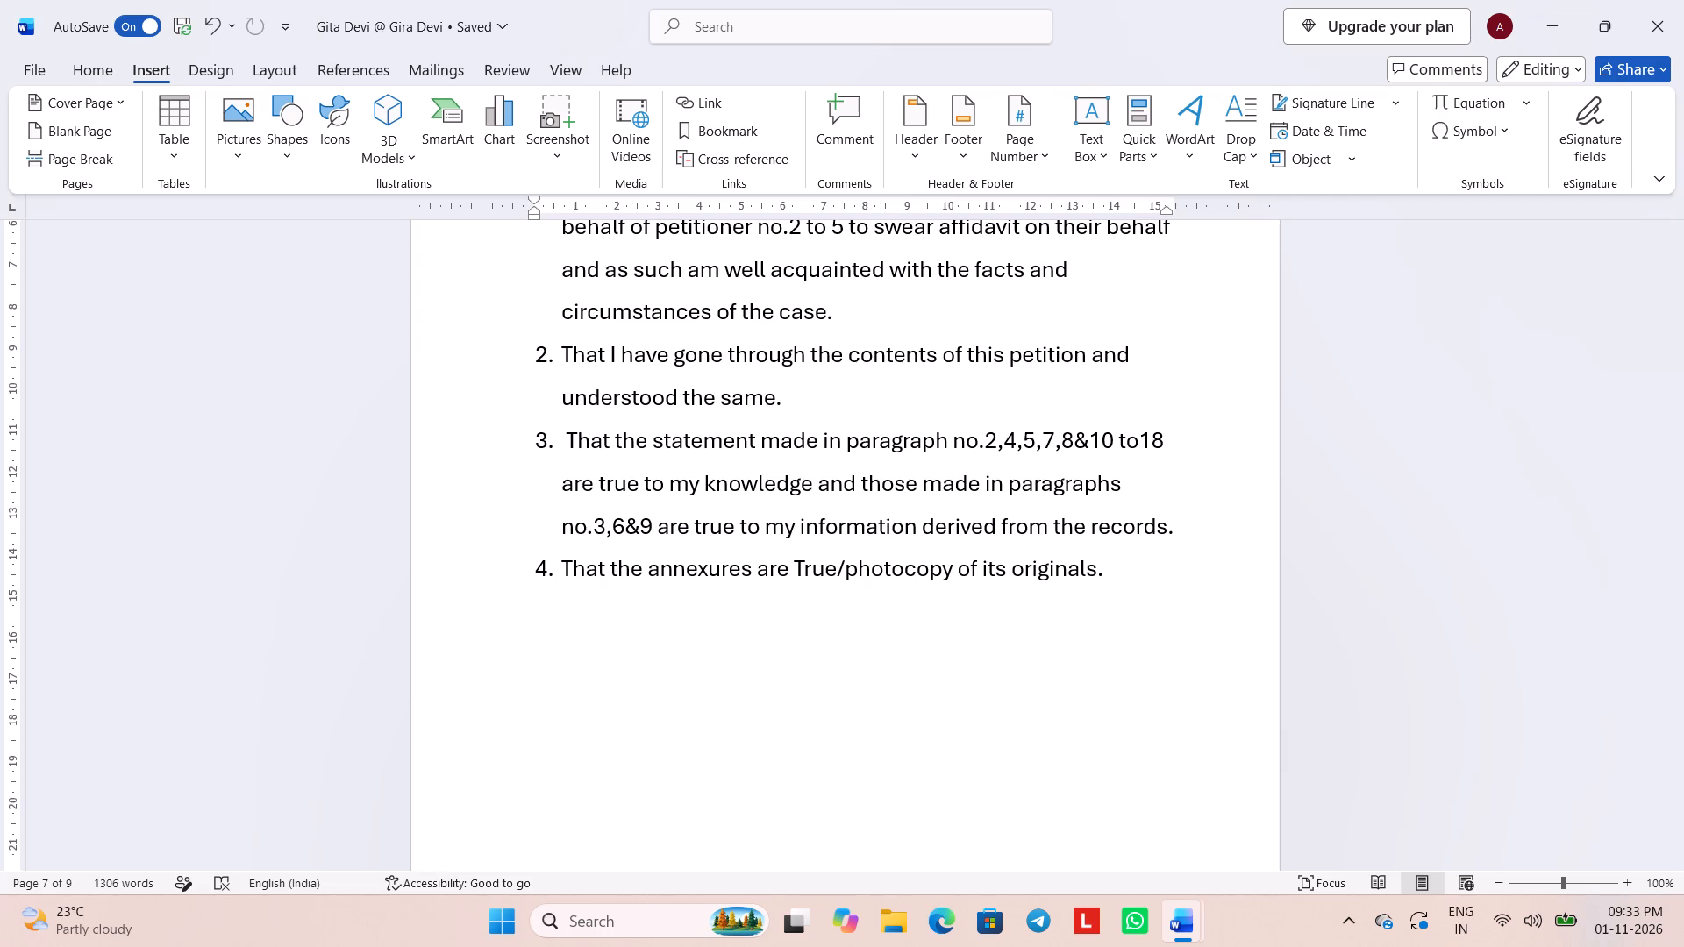
scroll(1110, 362, "down", 2)
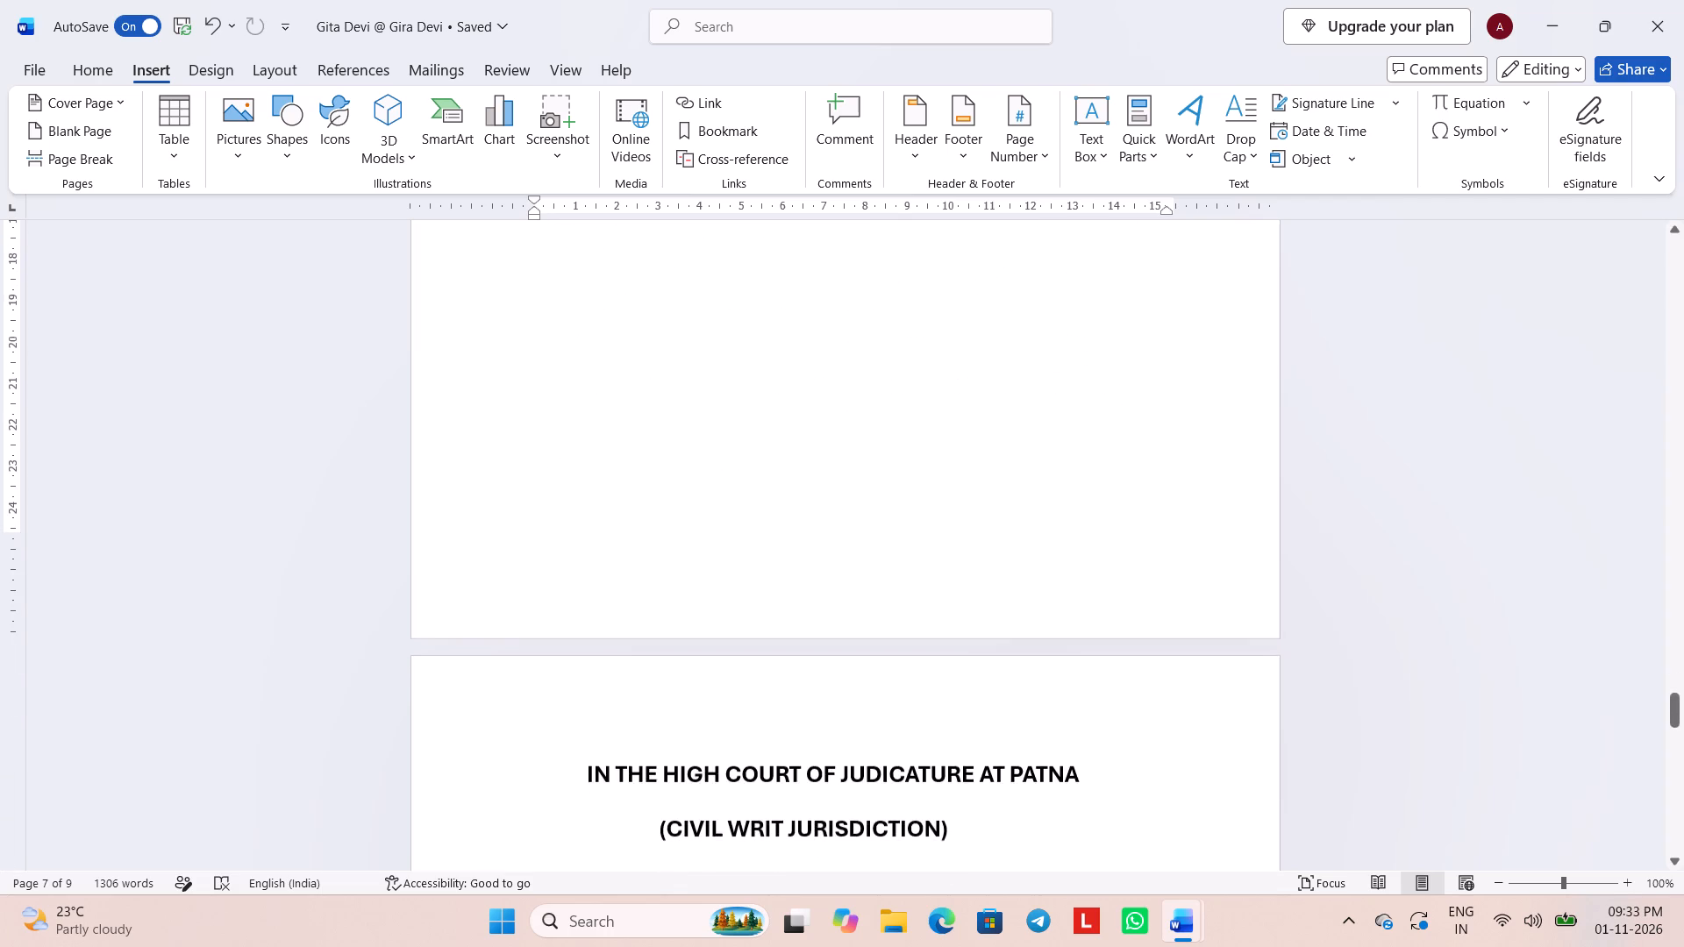
scroll(1110, 362, "down", 3)
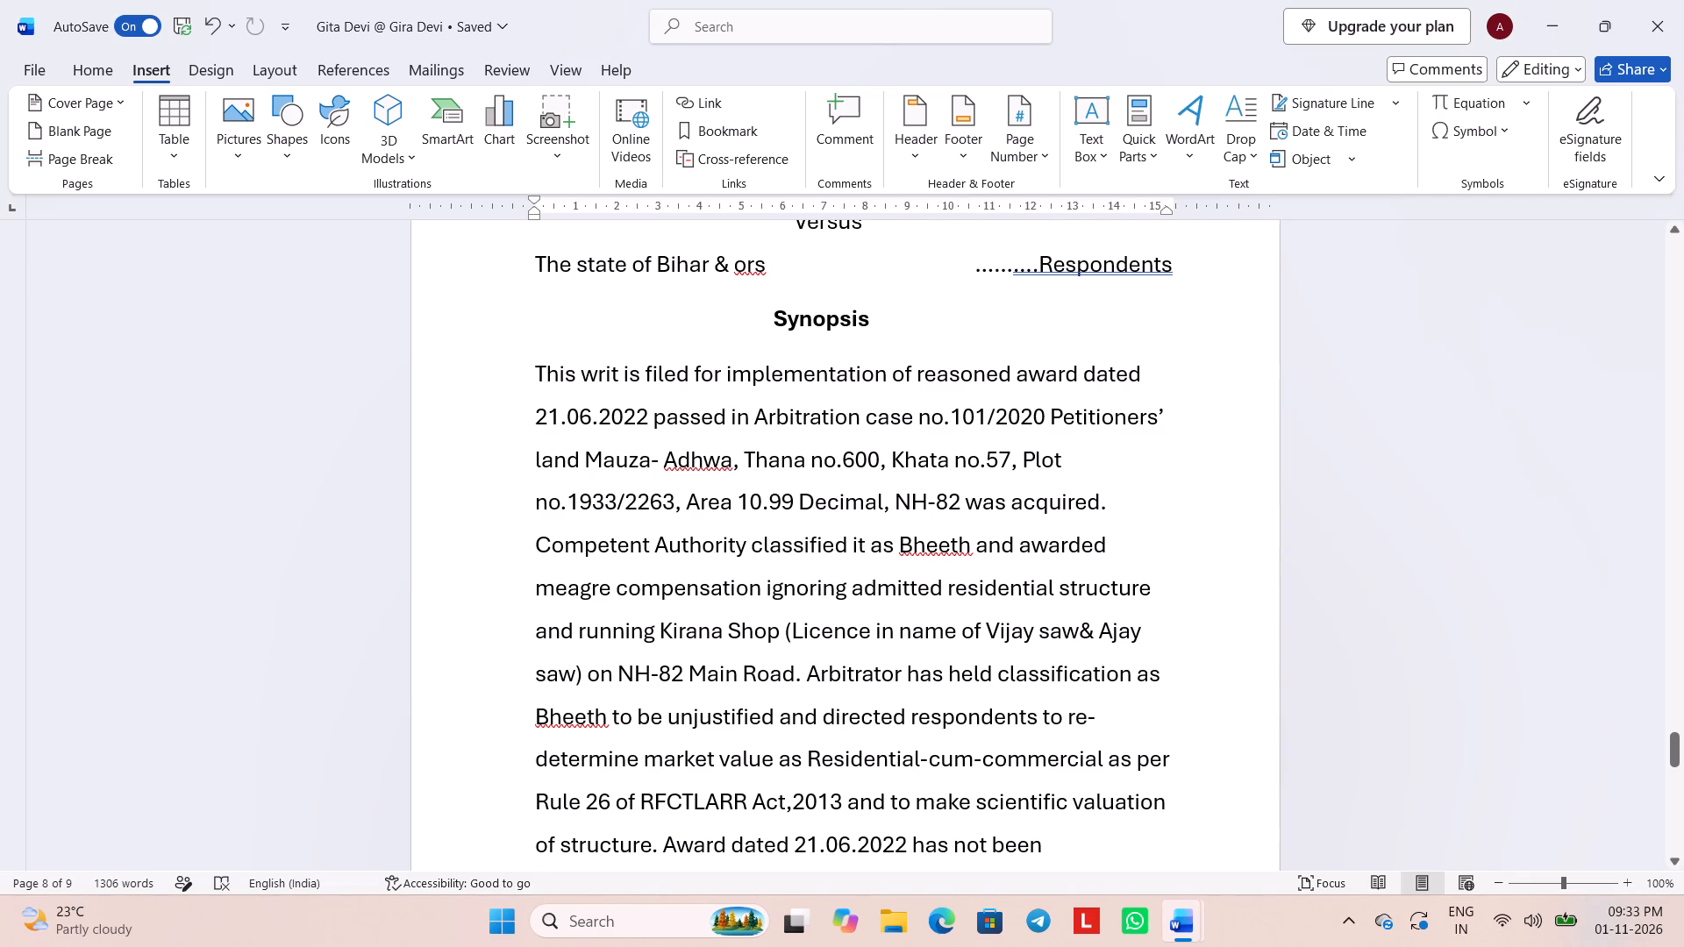
left_click(840, 462)
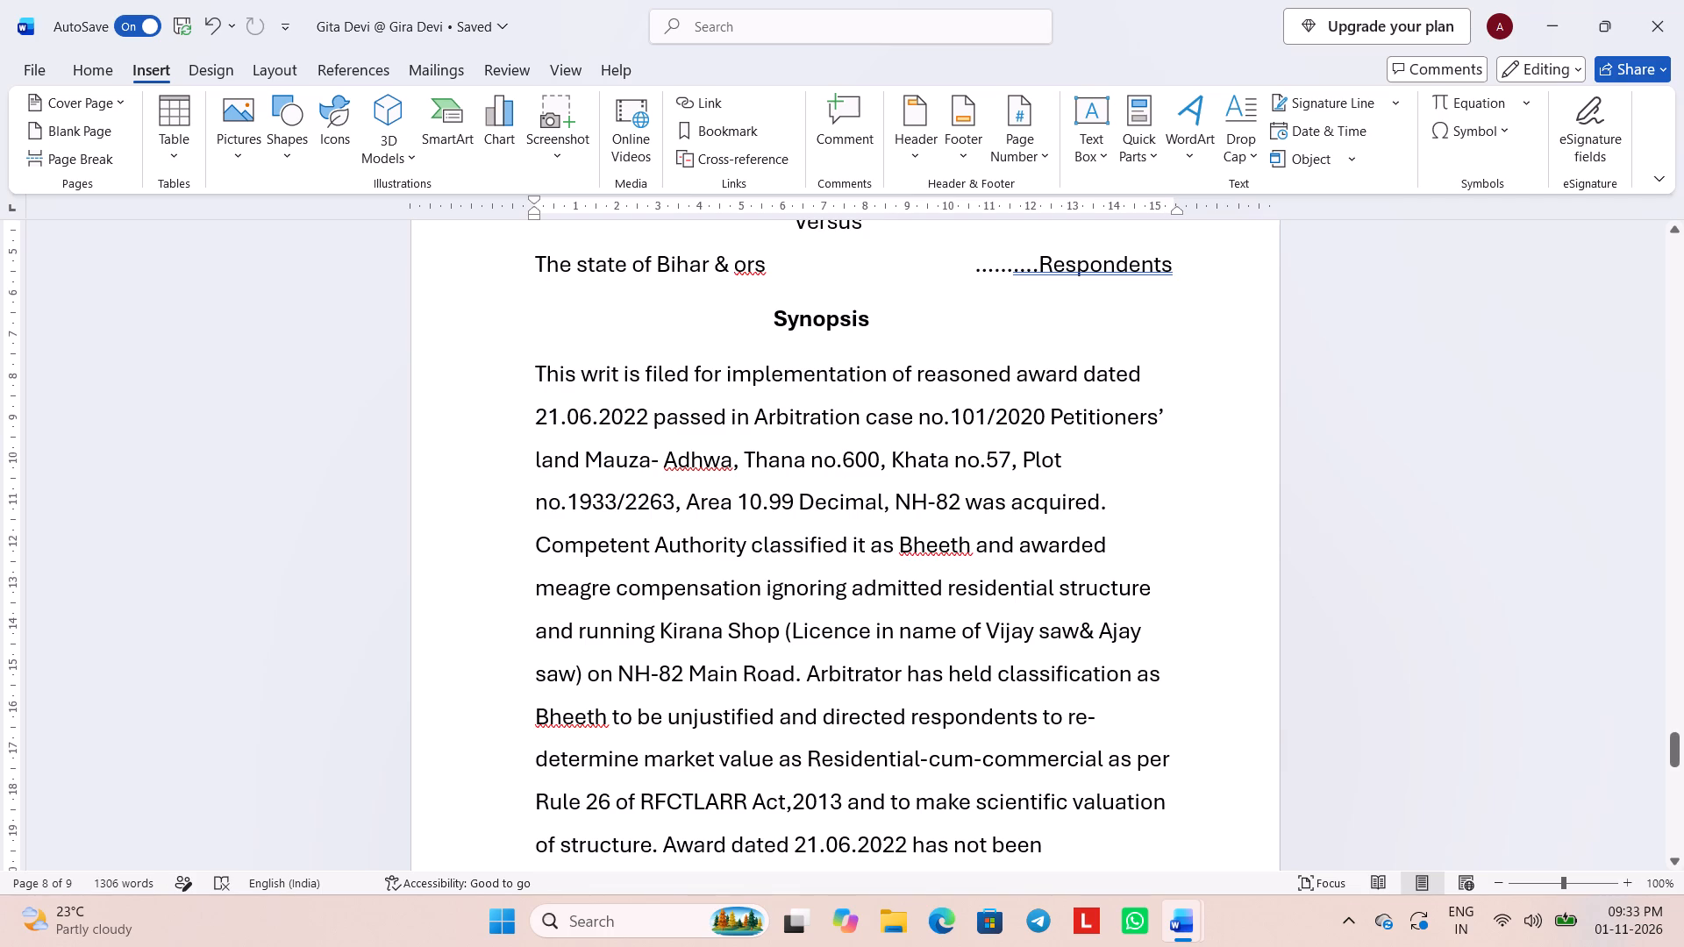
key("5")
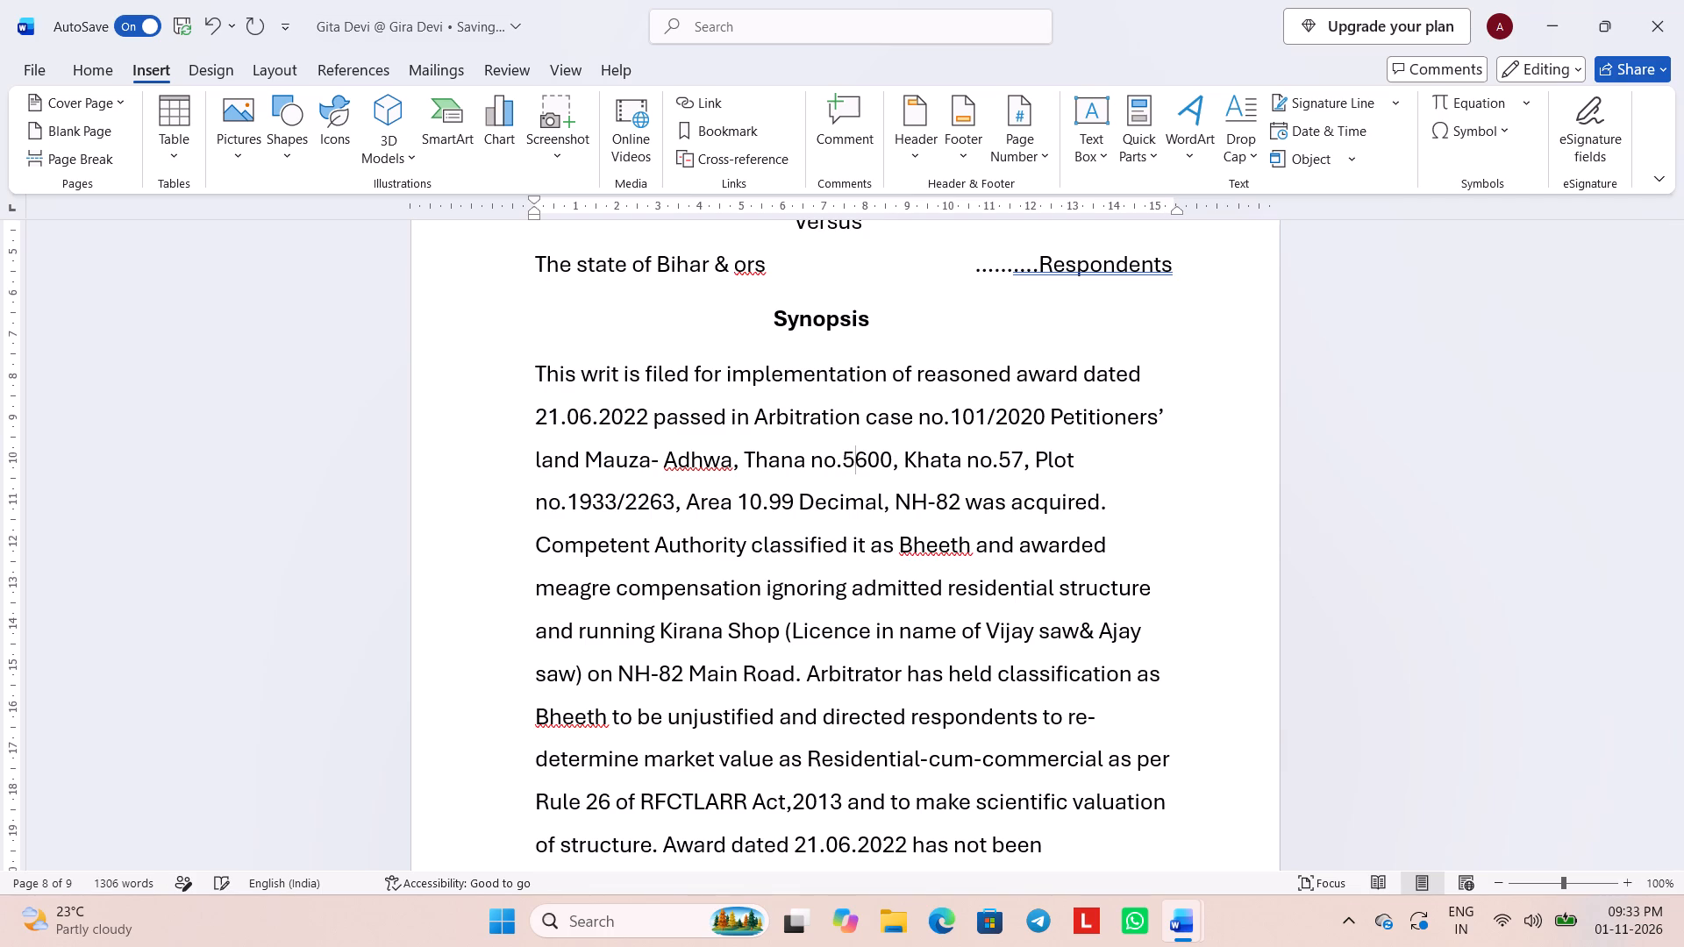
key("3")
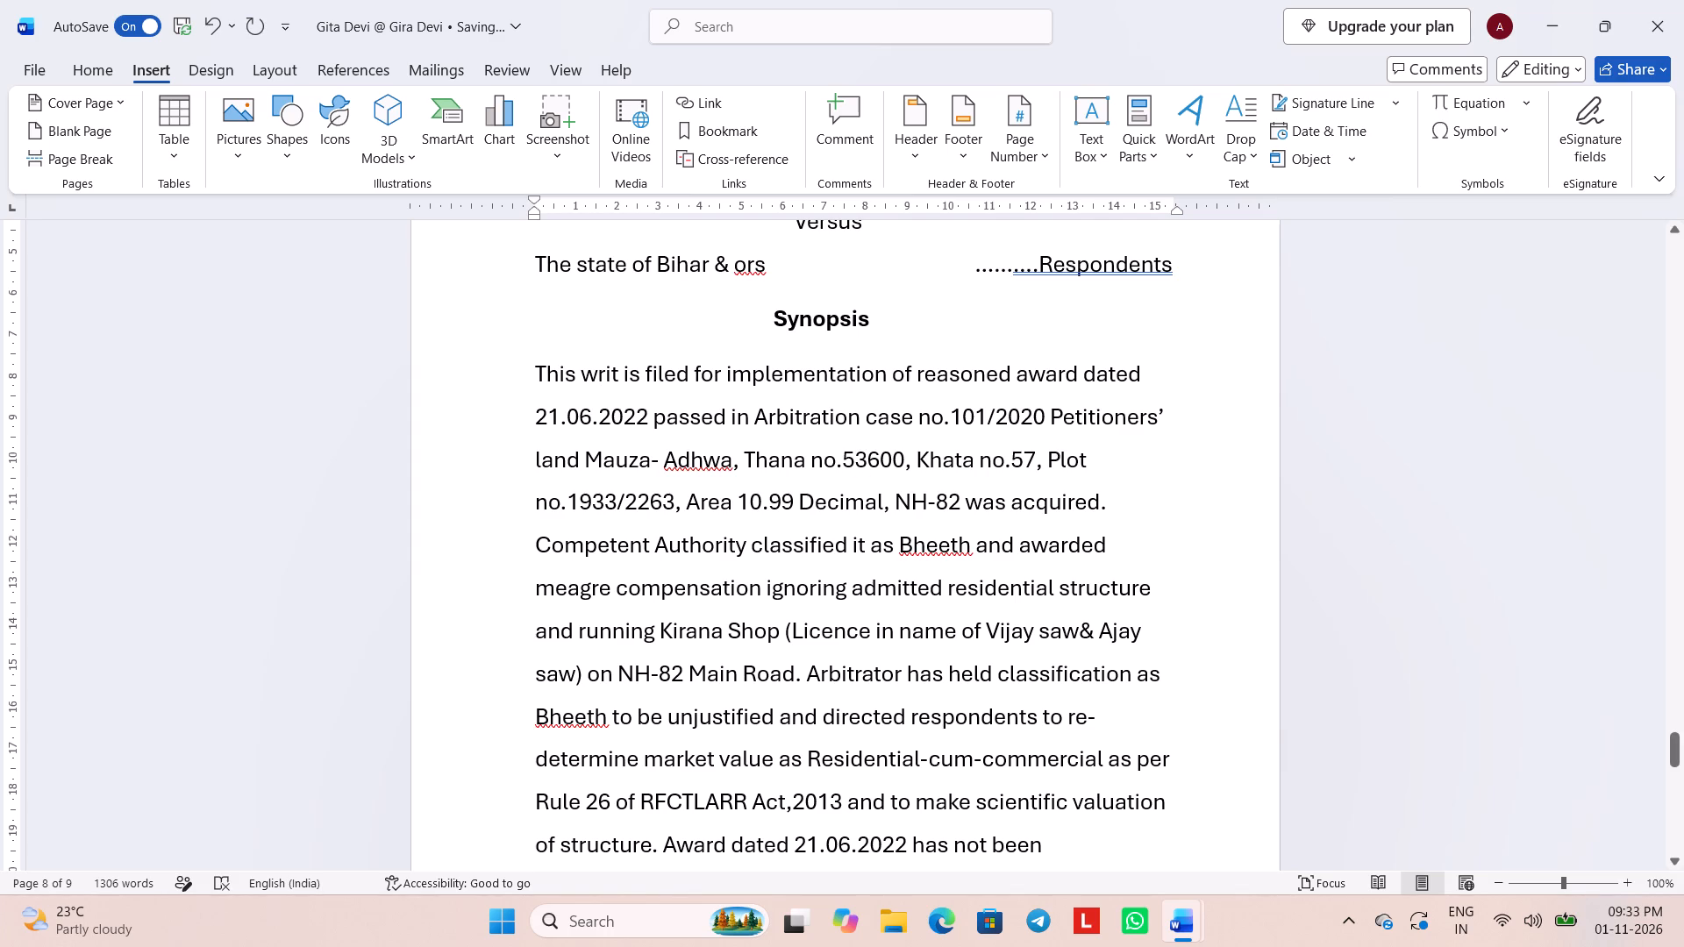
left_click(875, 461)
key("Delete")
key("Delete")
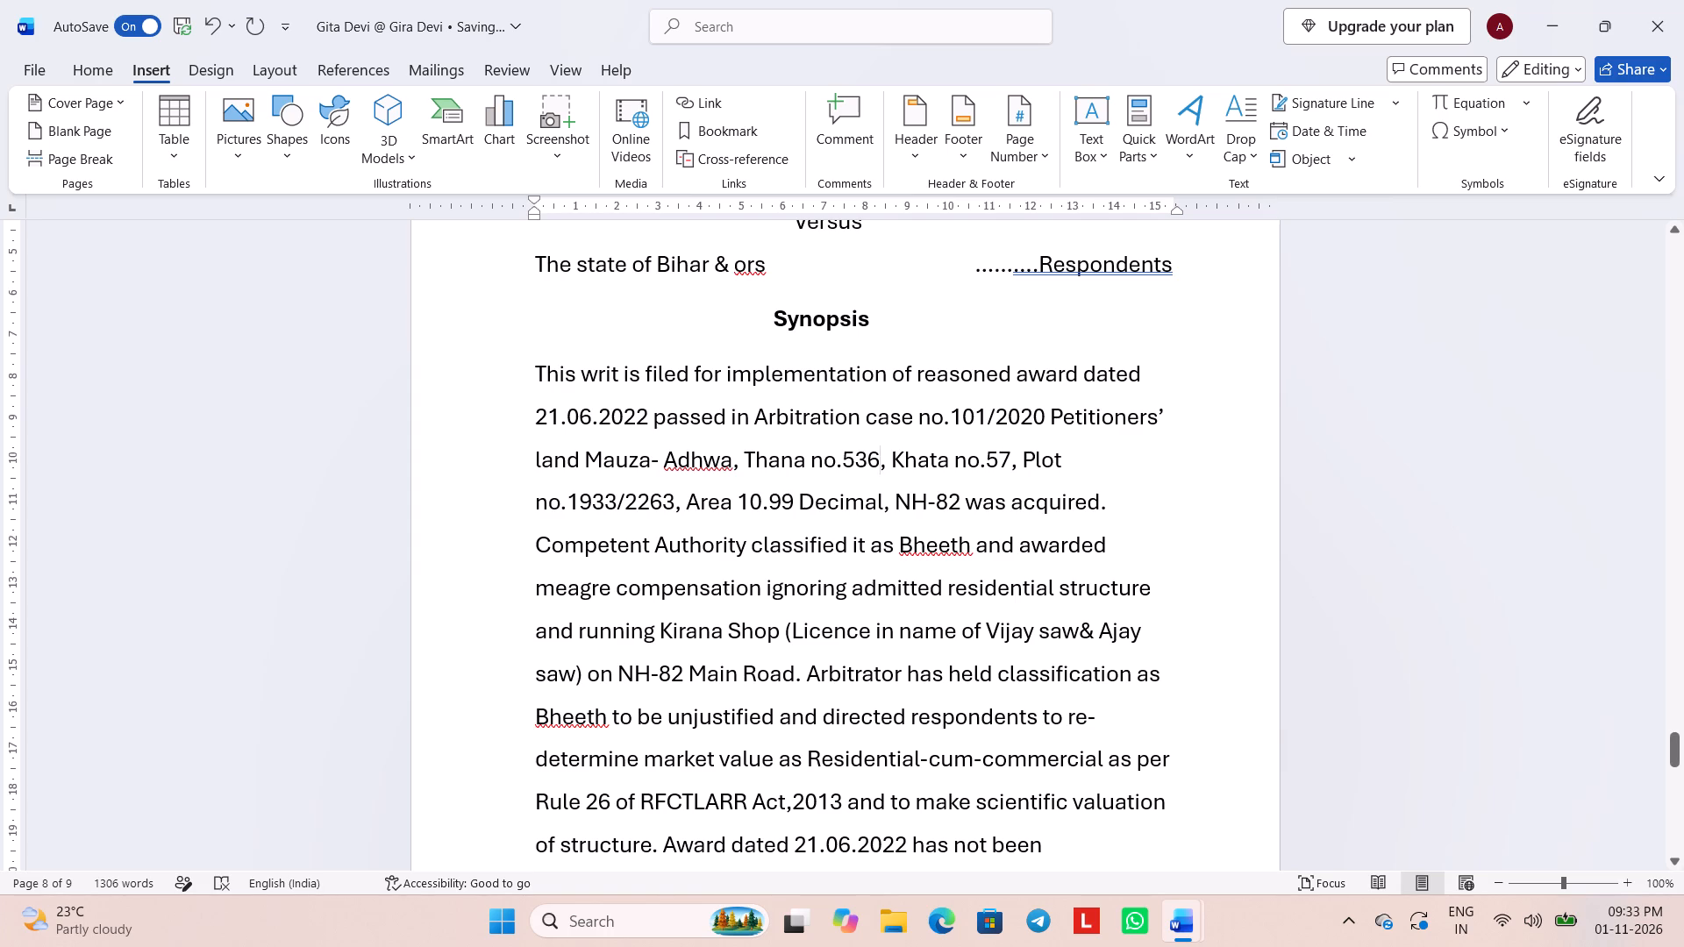
left_click(985, 454)
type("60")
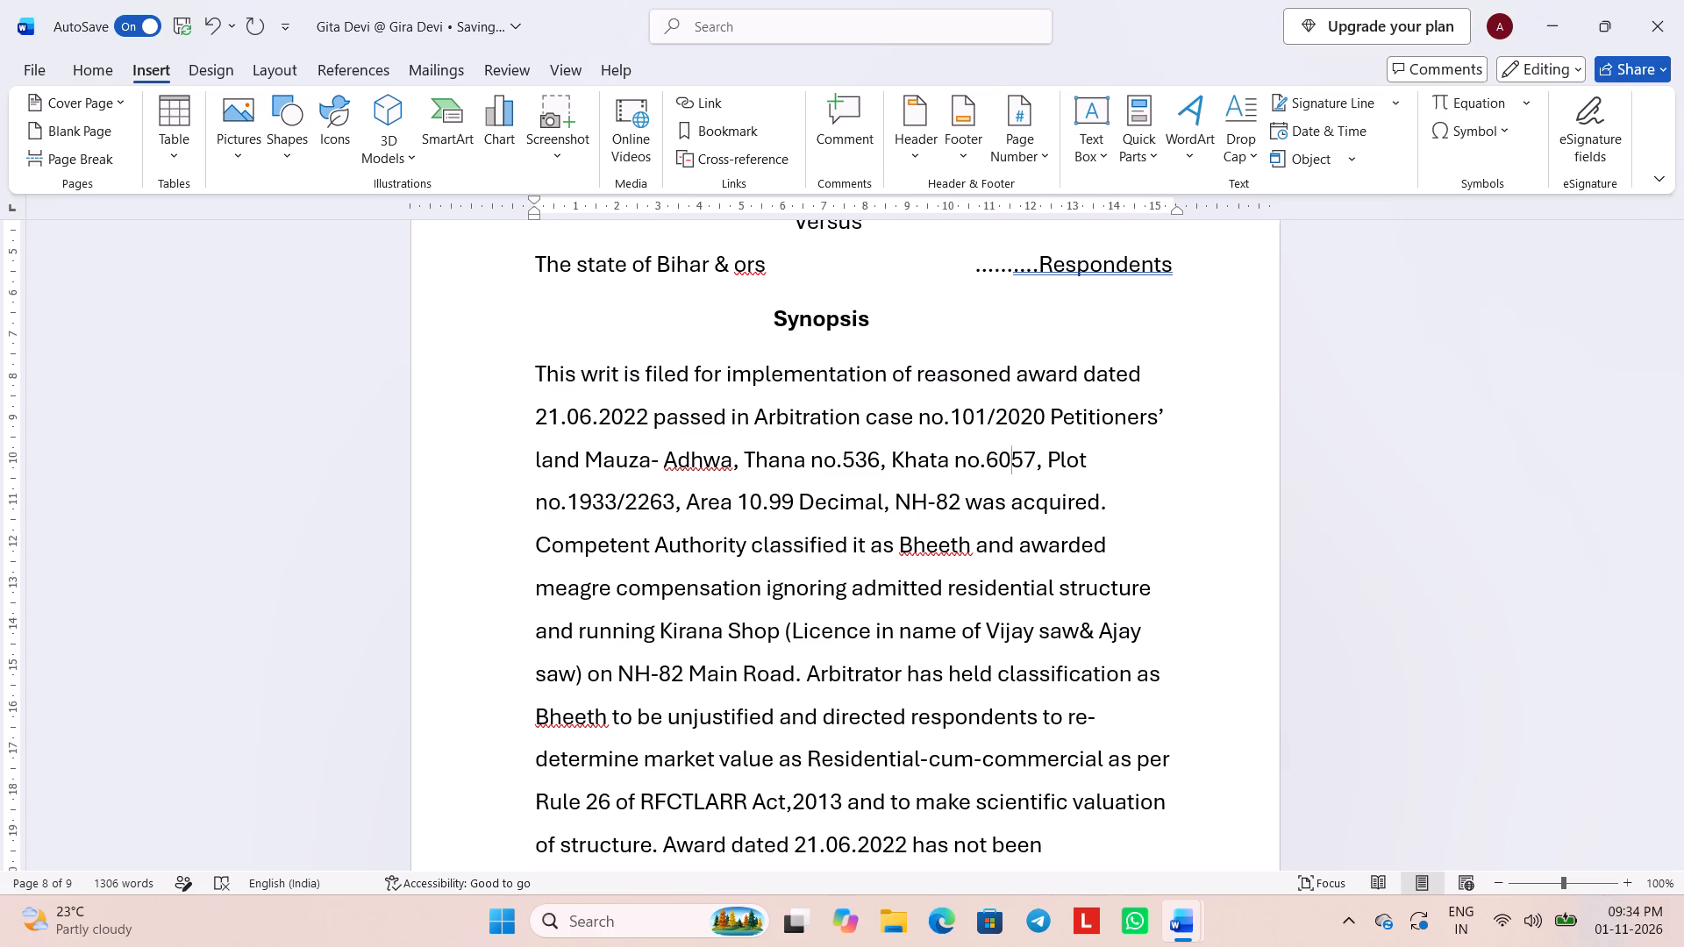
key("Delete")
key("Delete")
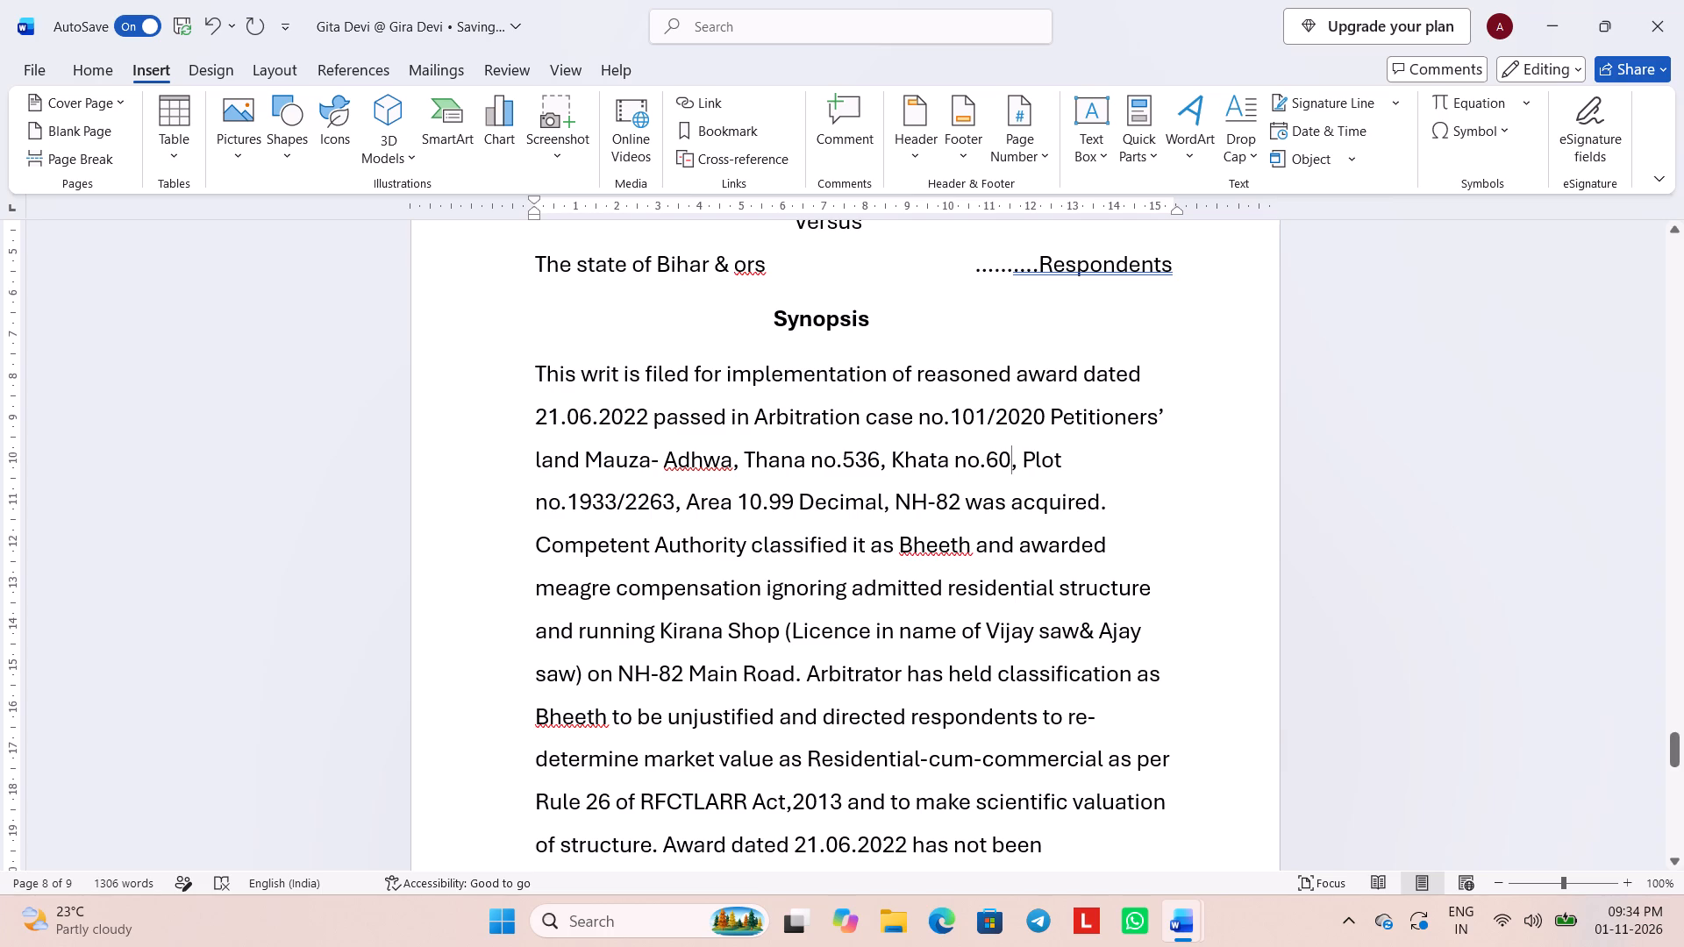
Change the Plot number in the Synopsis land description to the single number 1930.
left_click(601, 501)
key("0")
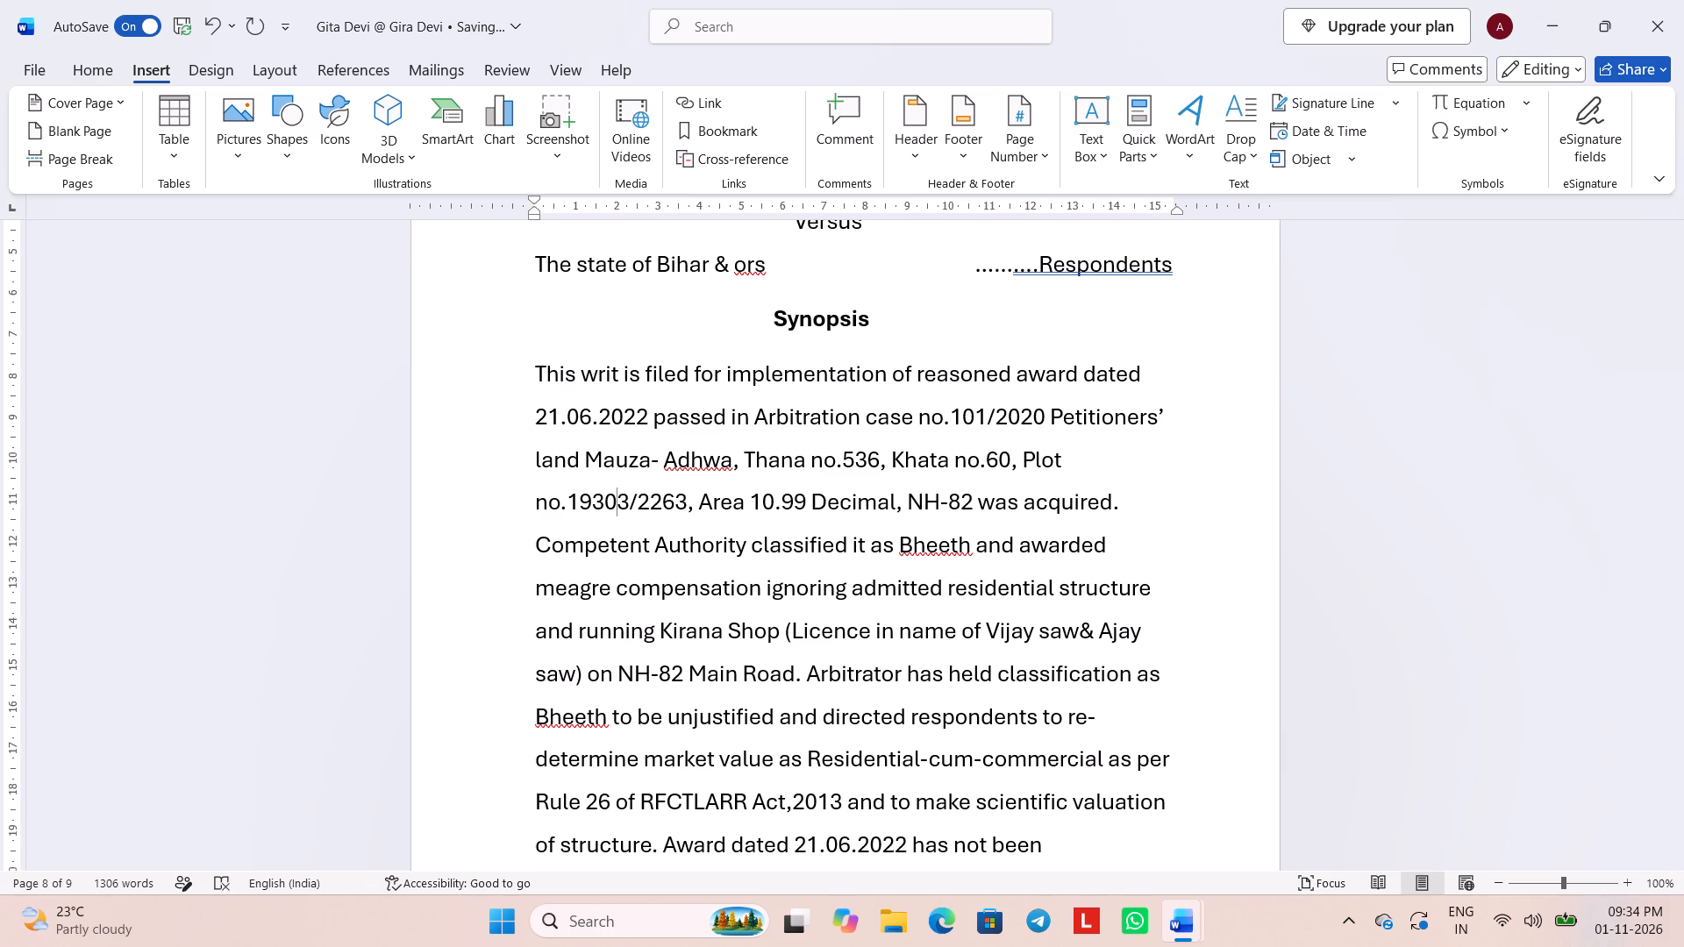
key("Delete")
key("Delete")
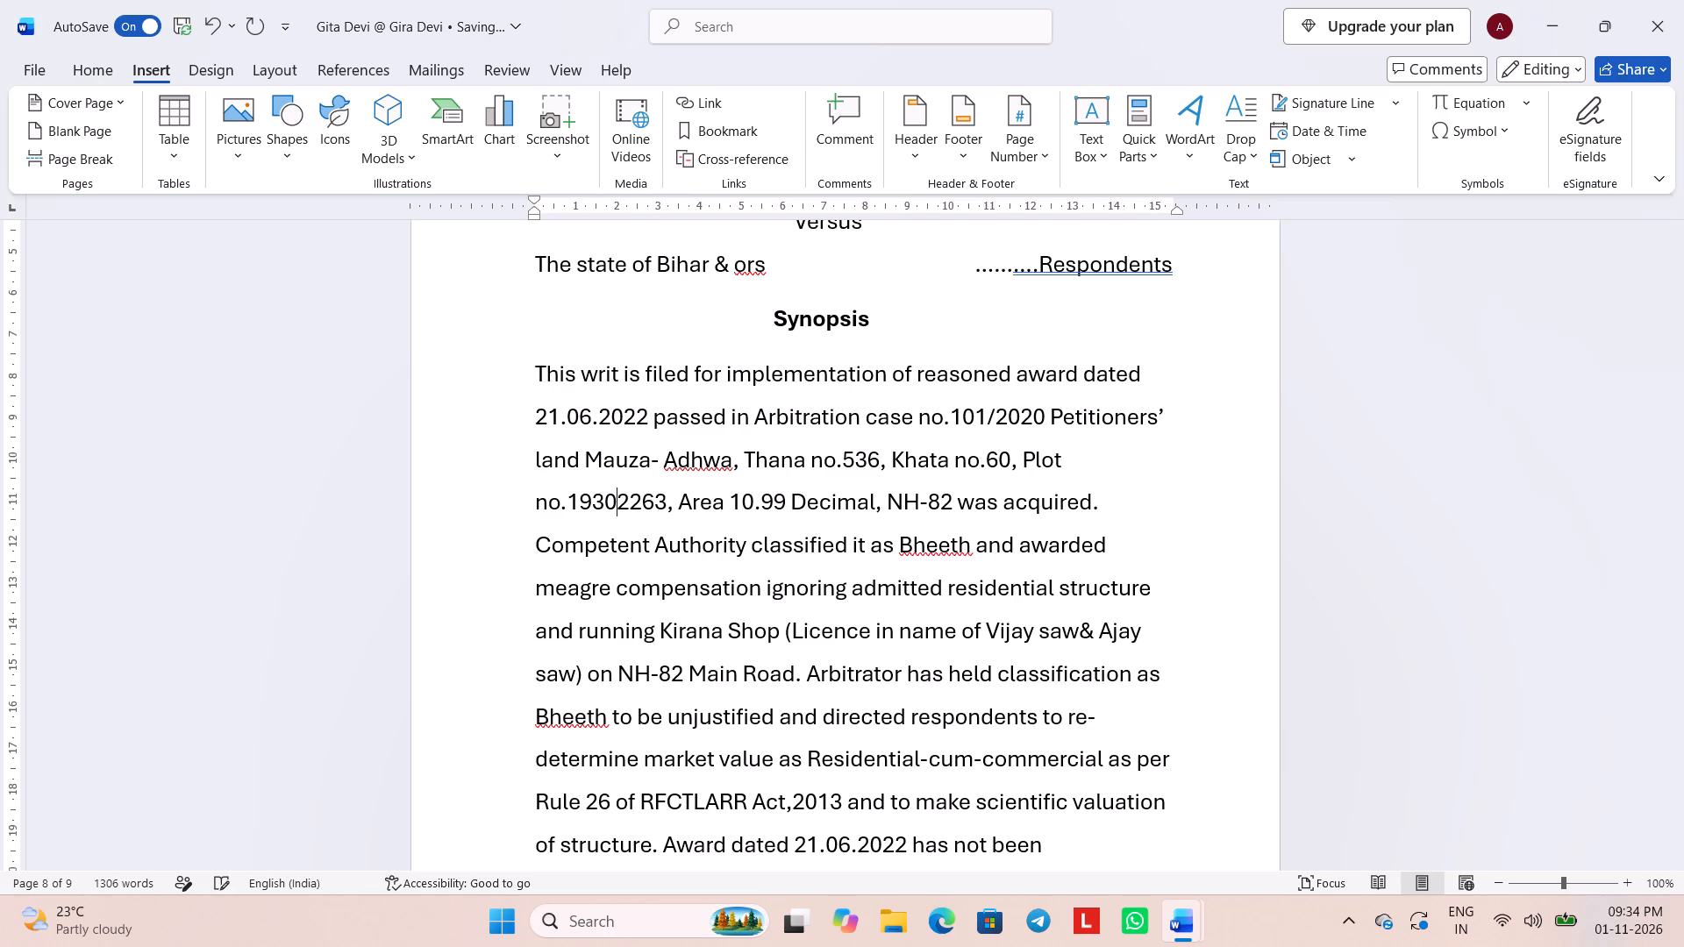
key("Delete")
key("Delete")
key("Delete")
key("Delete")
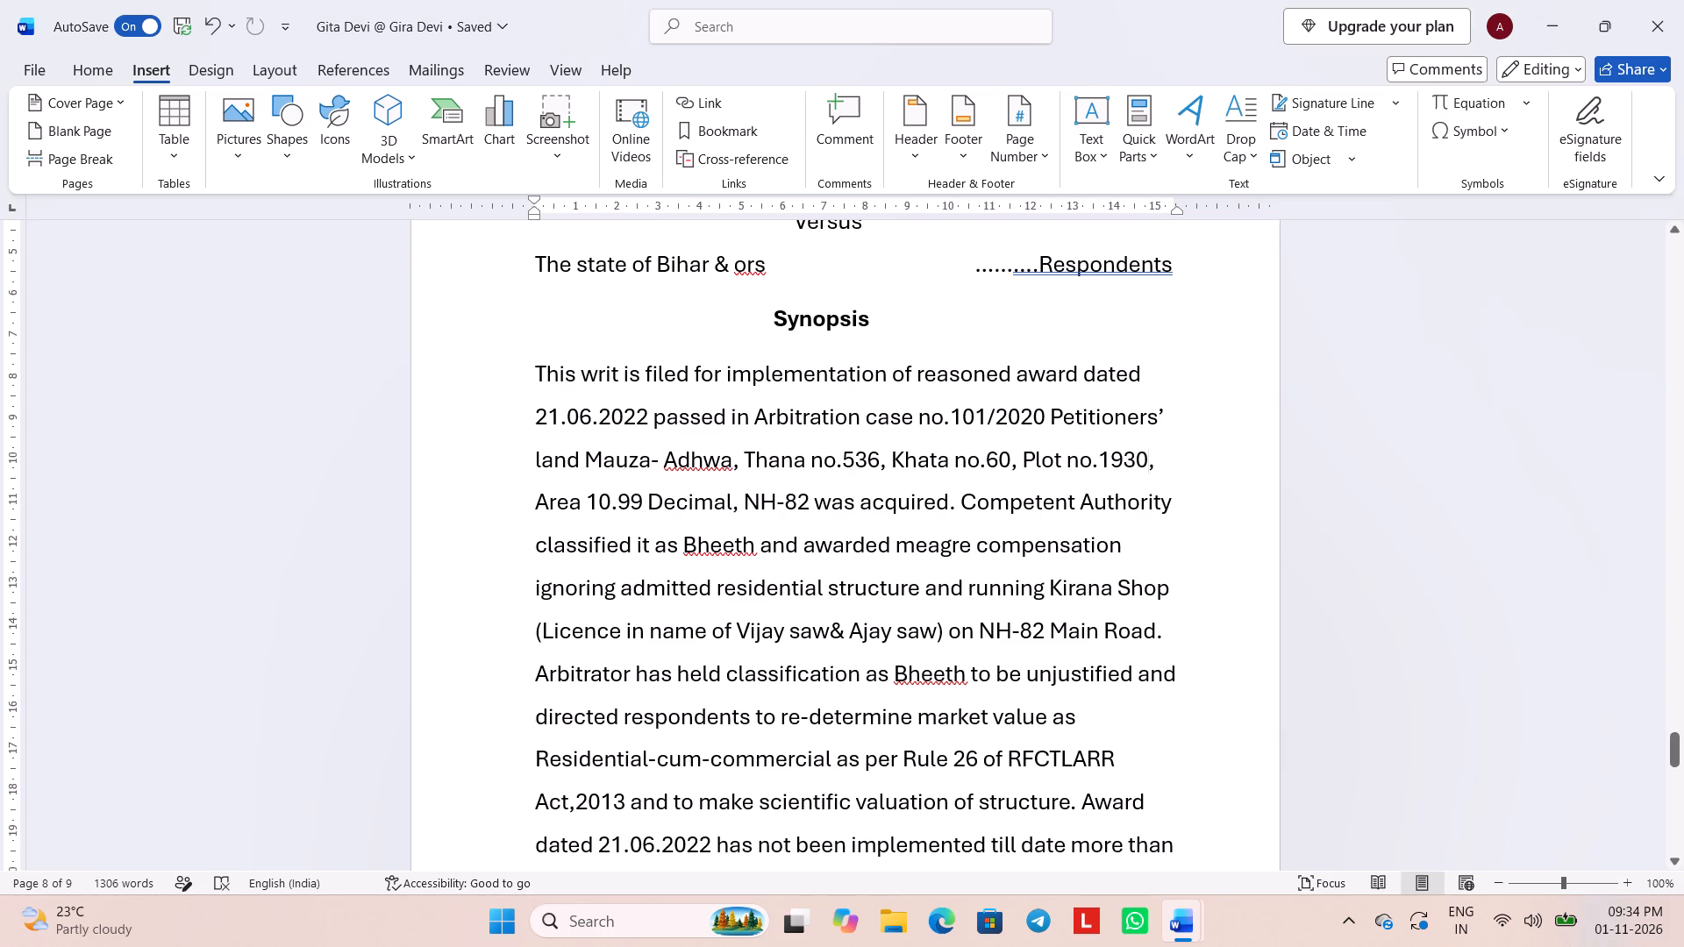
Change the acquired land area in the Synopsis to 3.31 Decimal.
left_click(588, 499)
key("Delete")
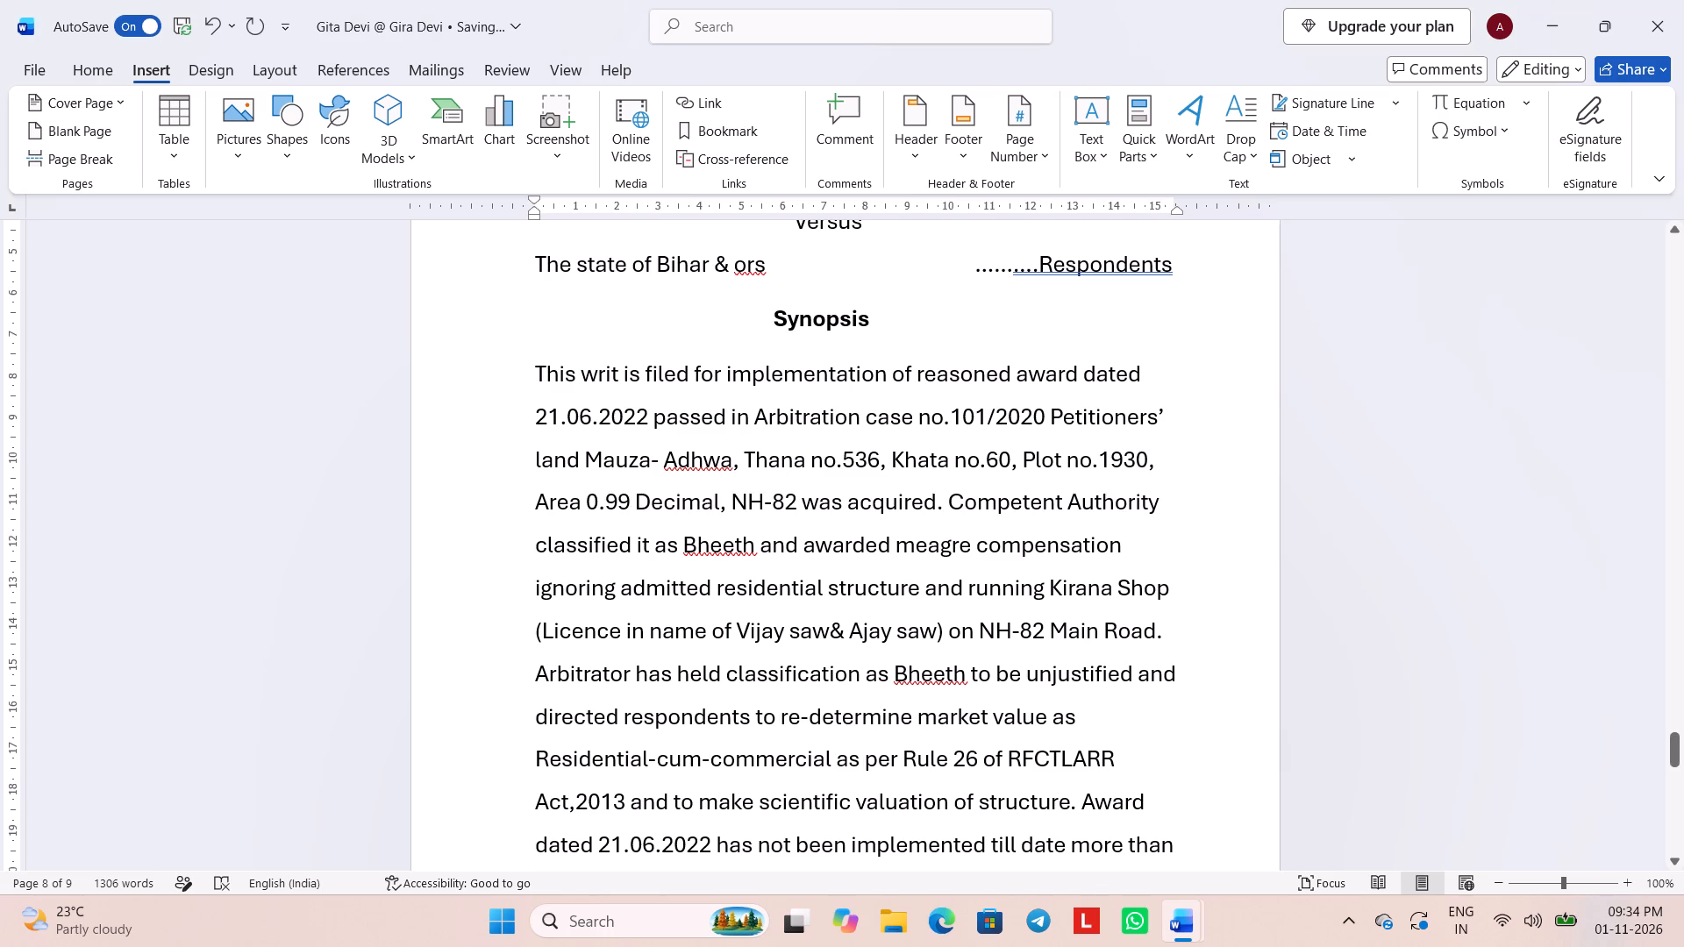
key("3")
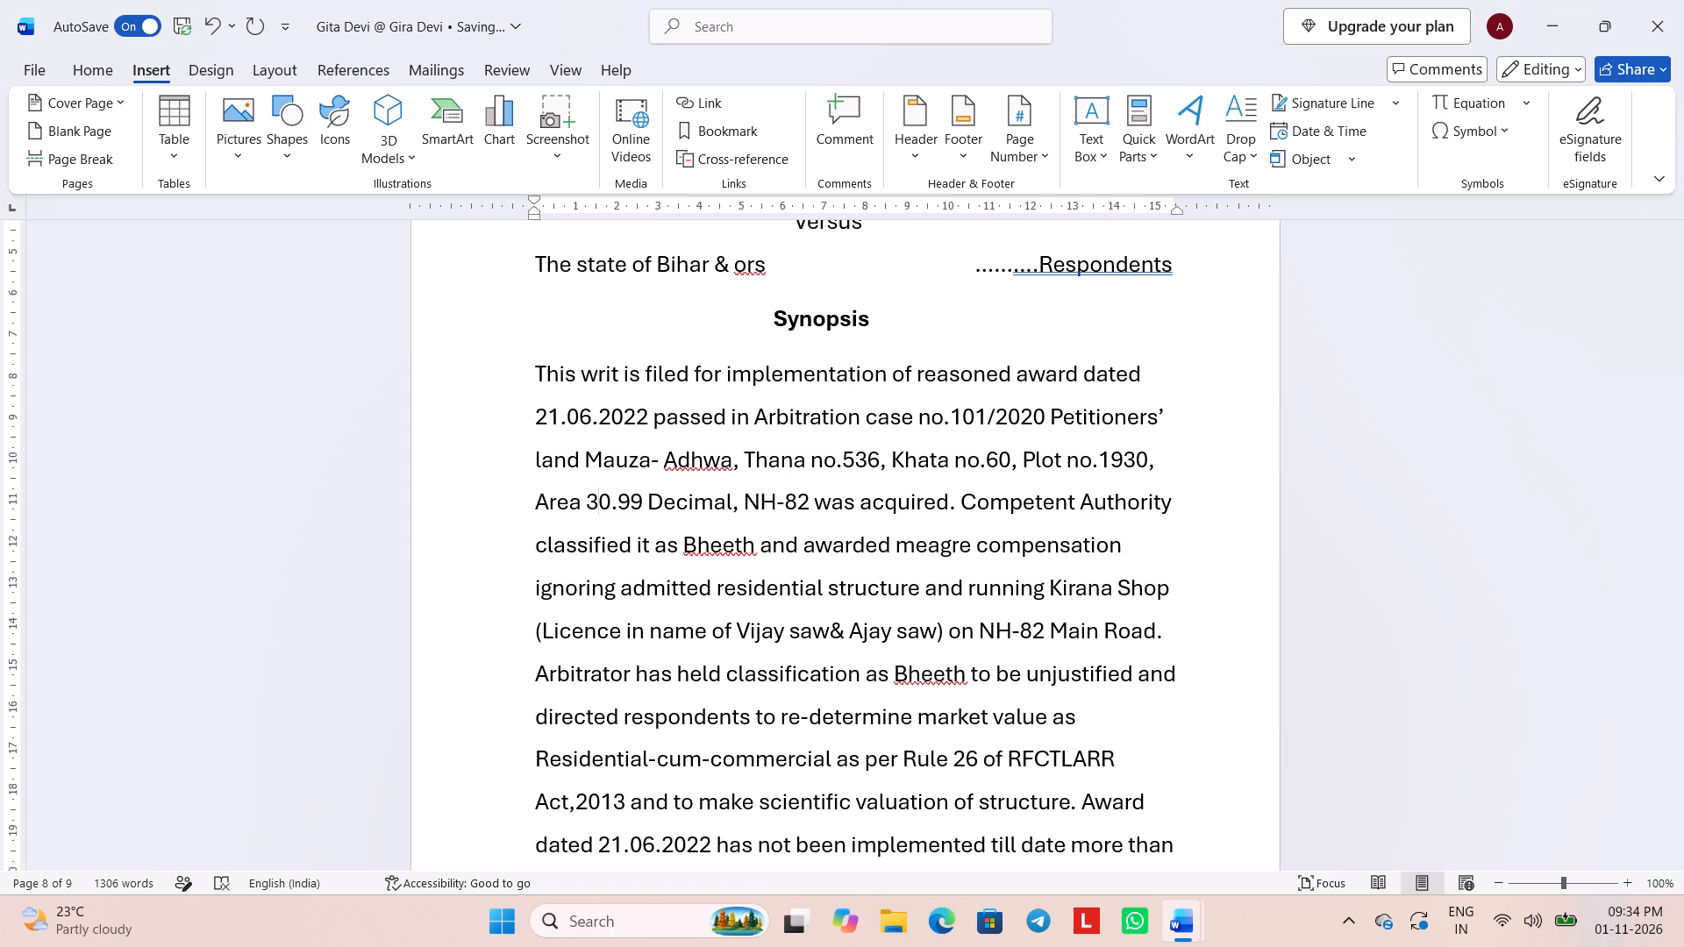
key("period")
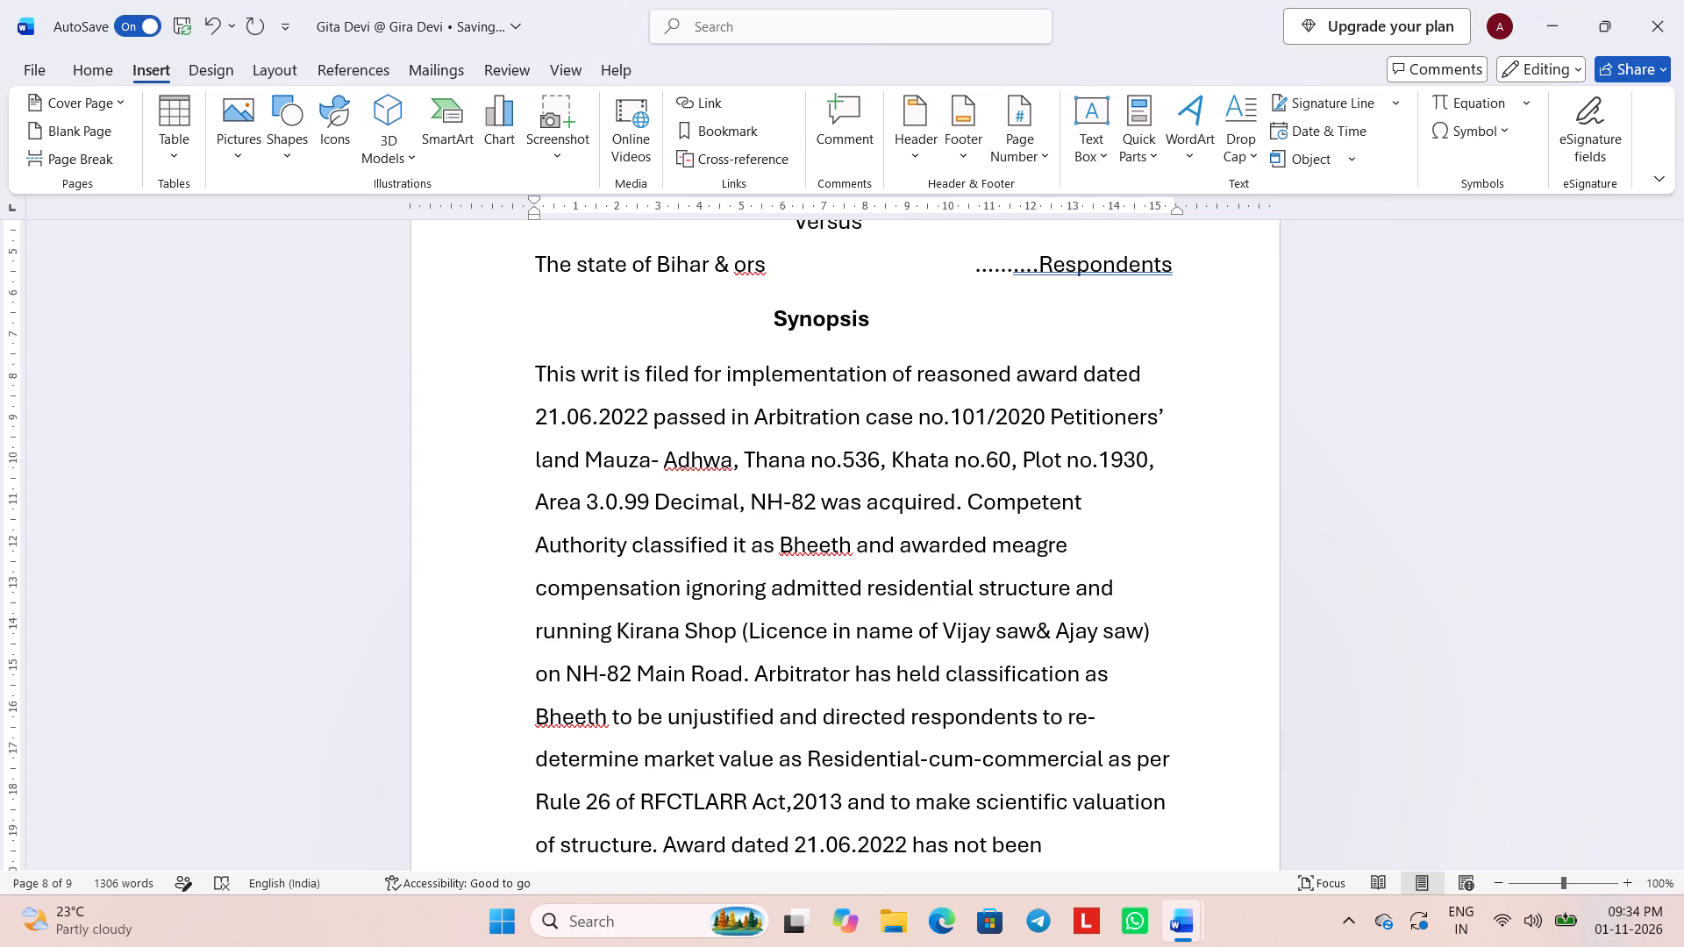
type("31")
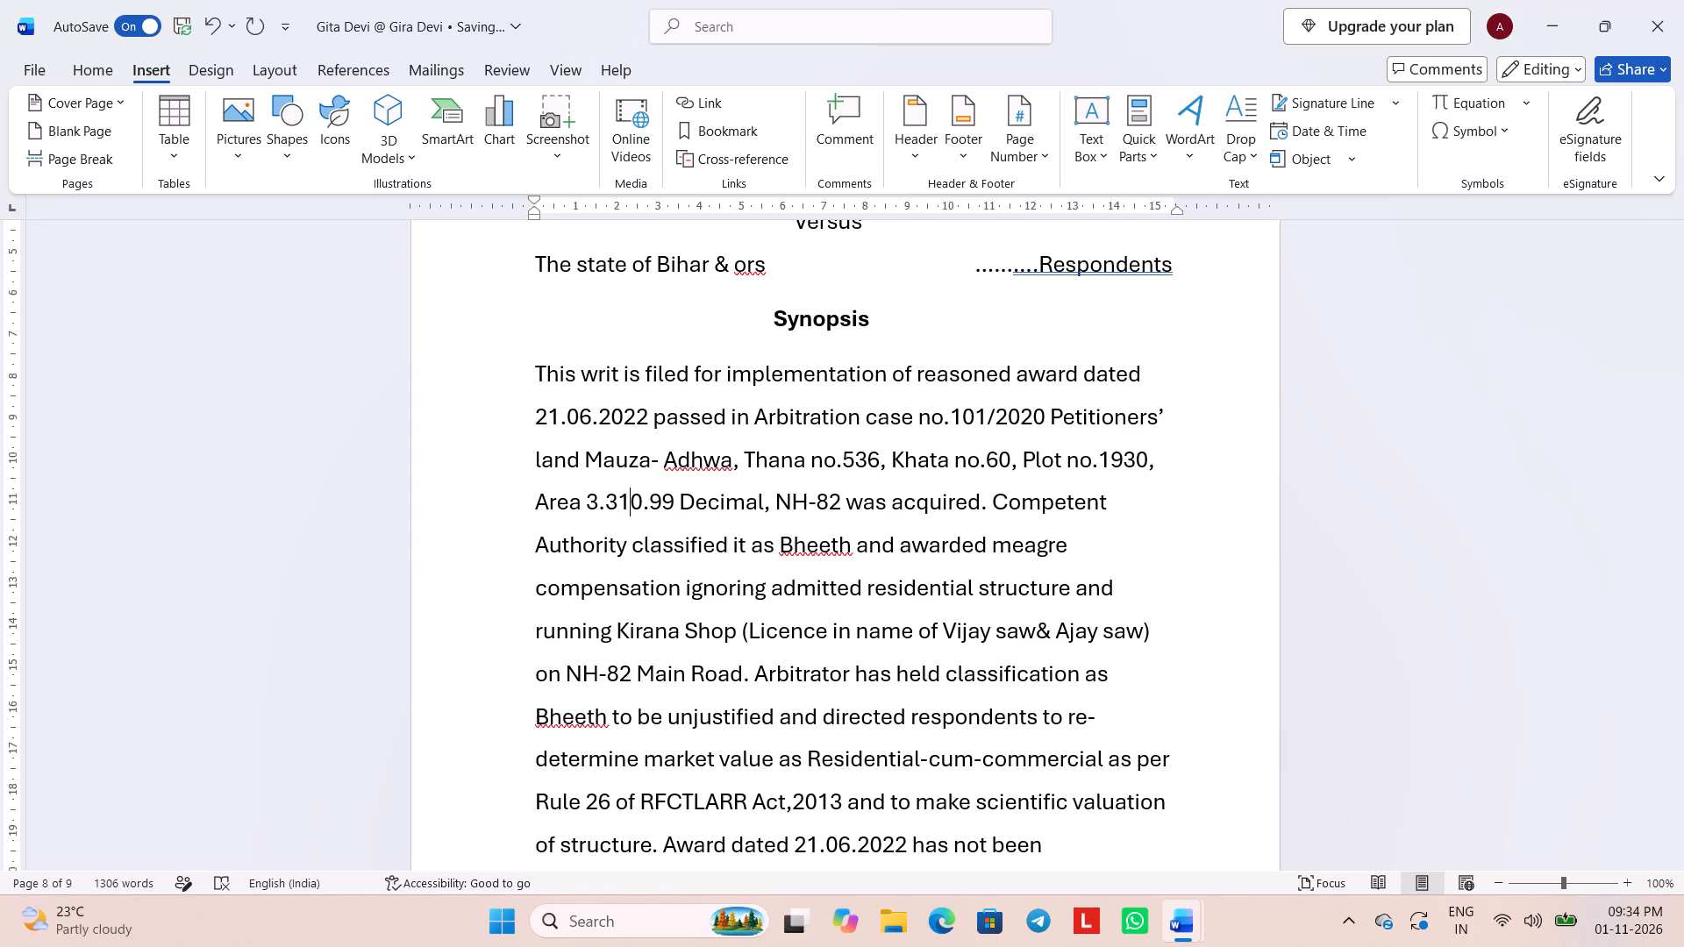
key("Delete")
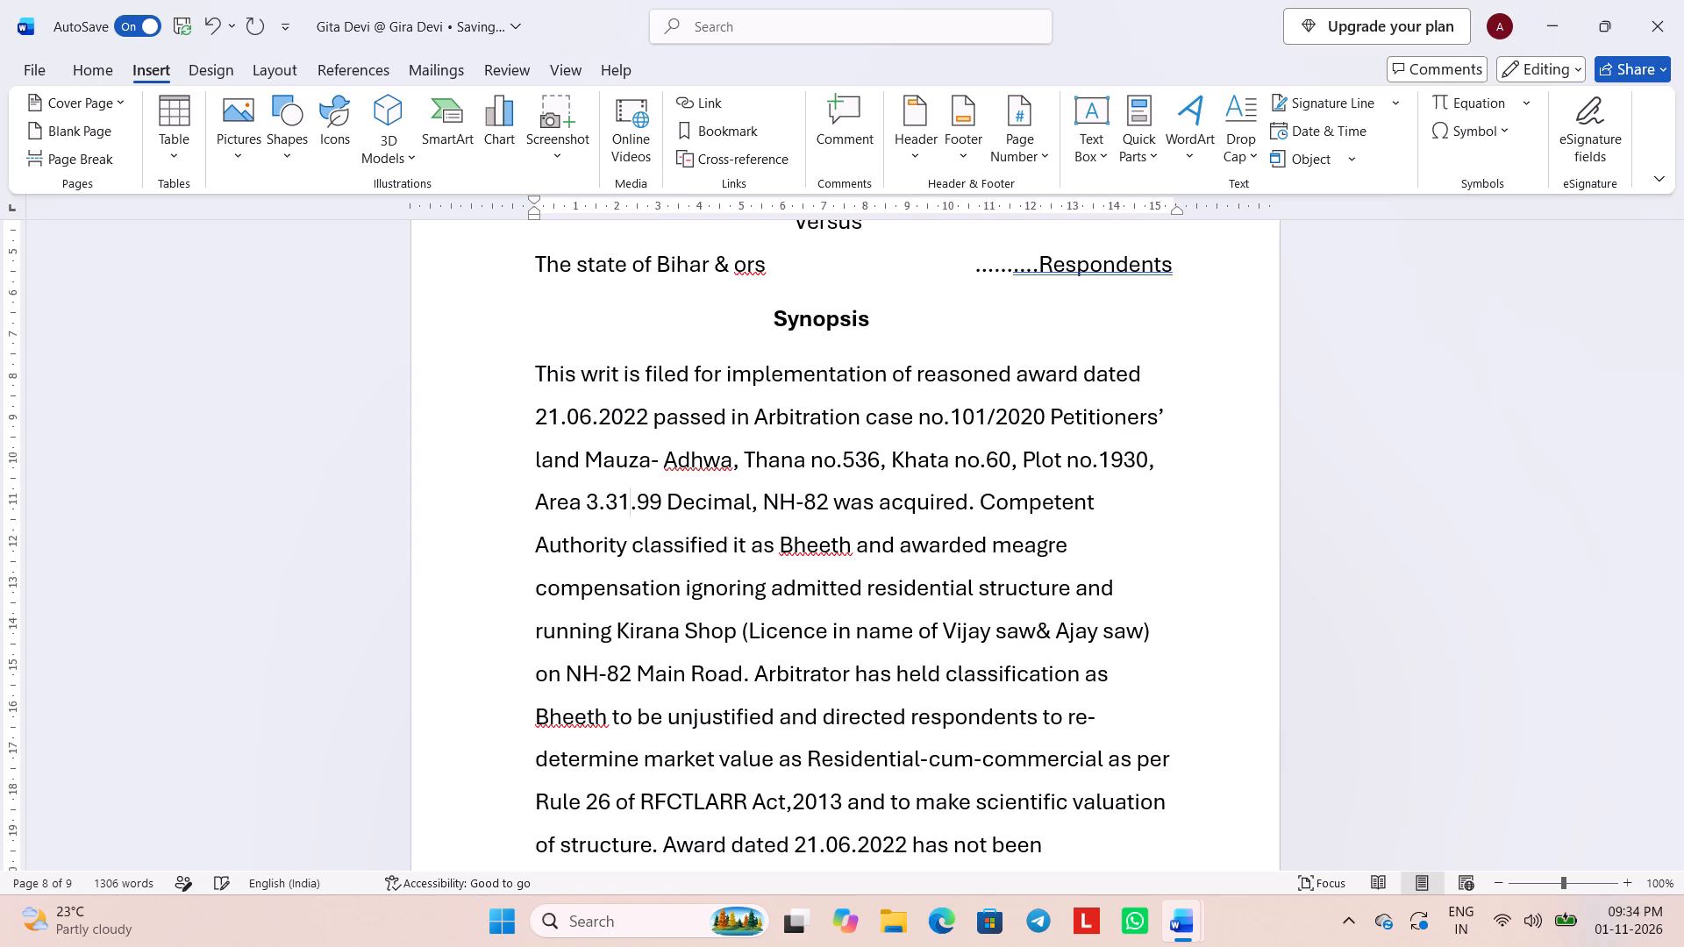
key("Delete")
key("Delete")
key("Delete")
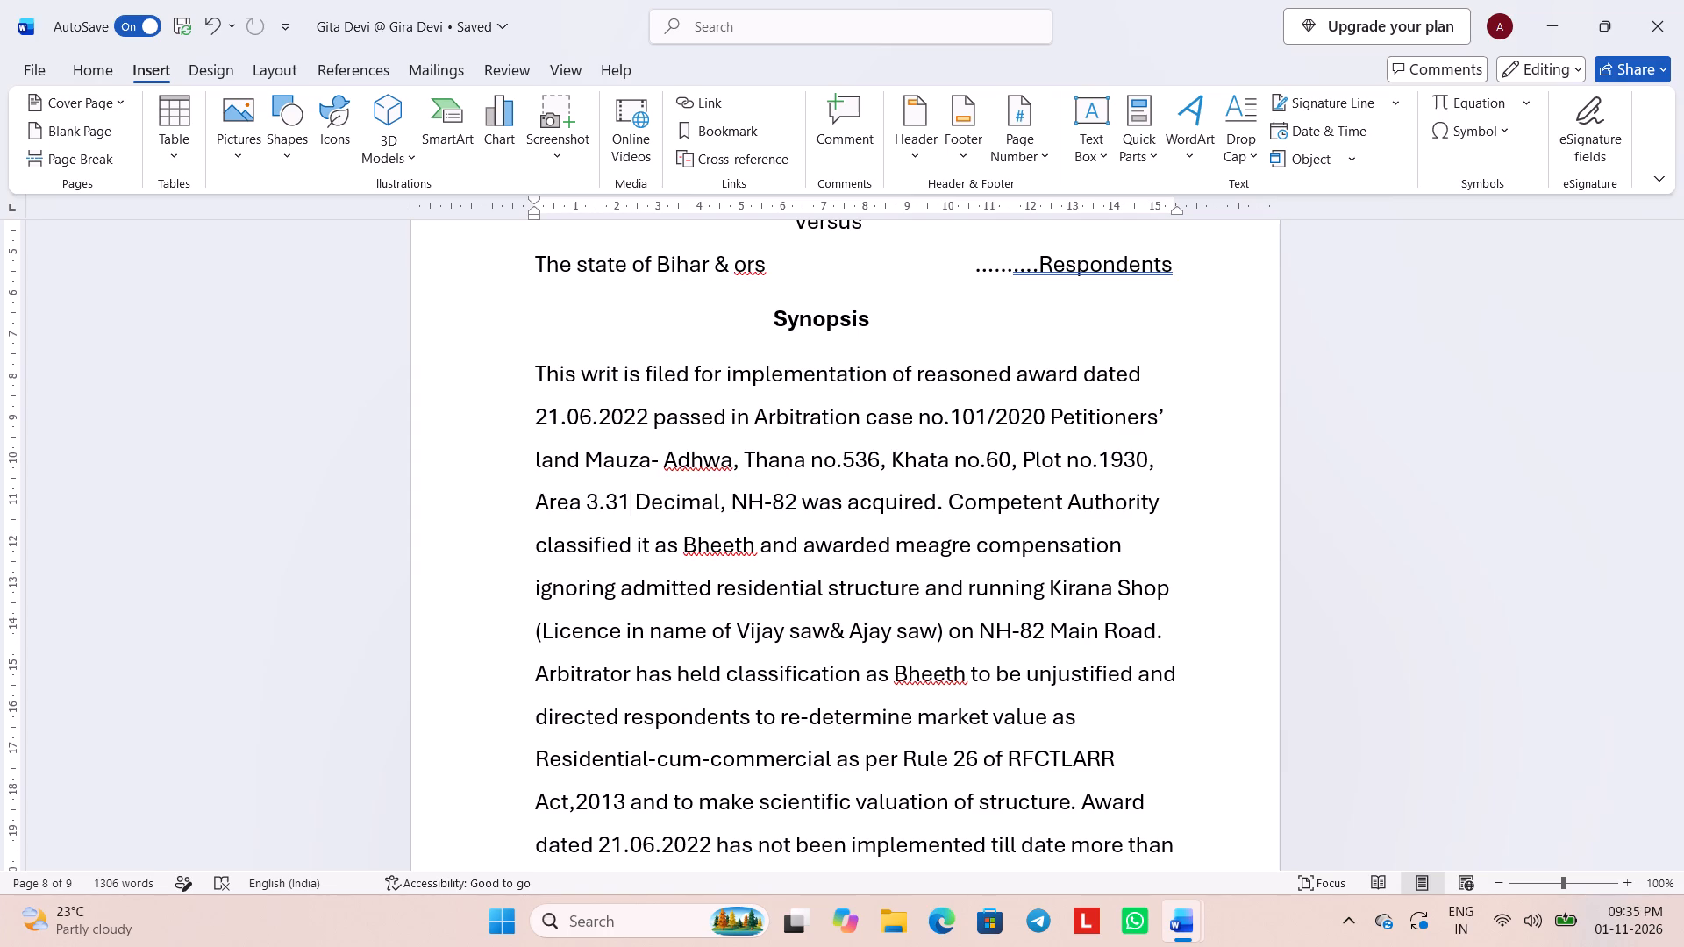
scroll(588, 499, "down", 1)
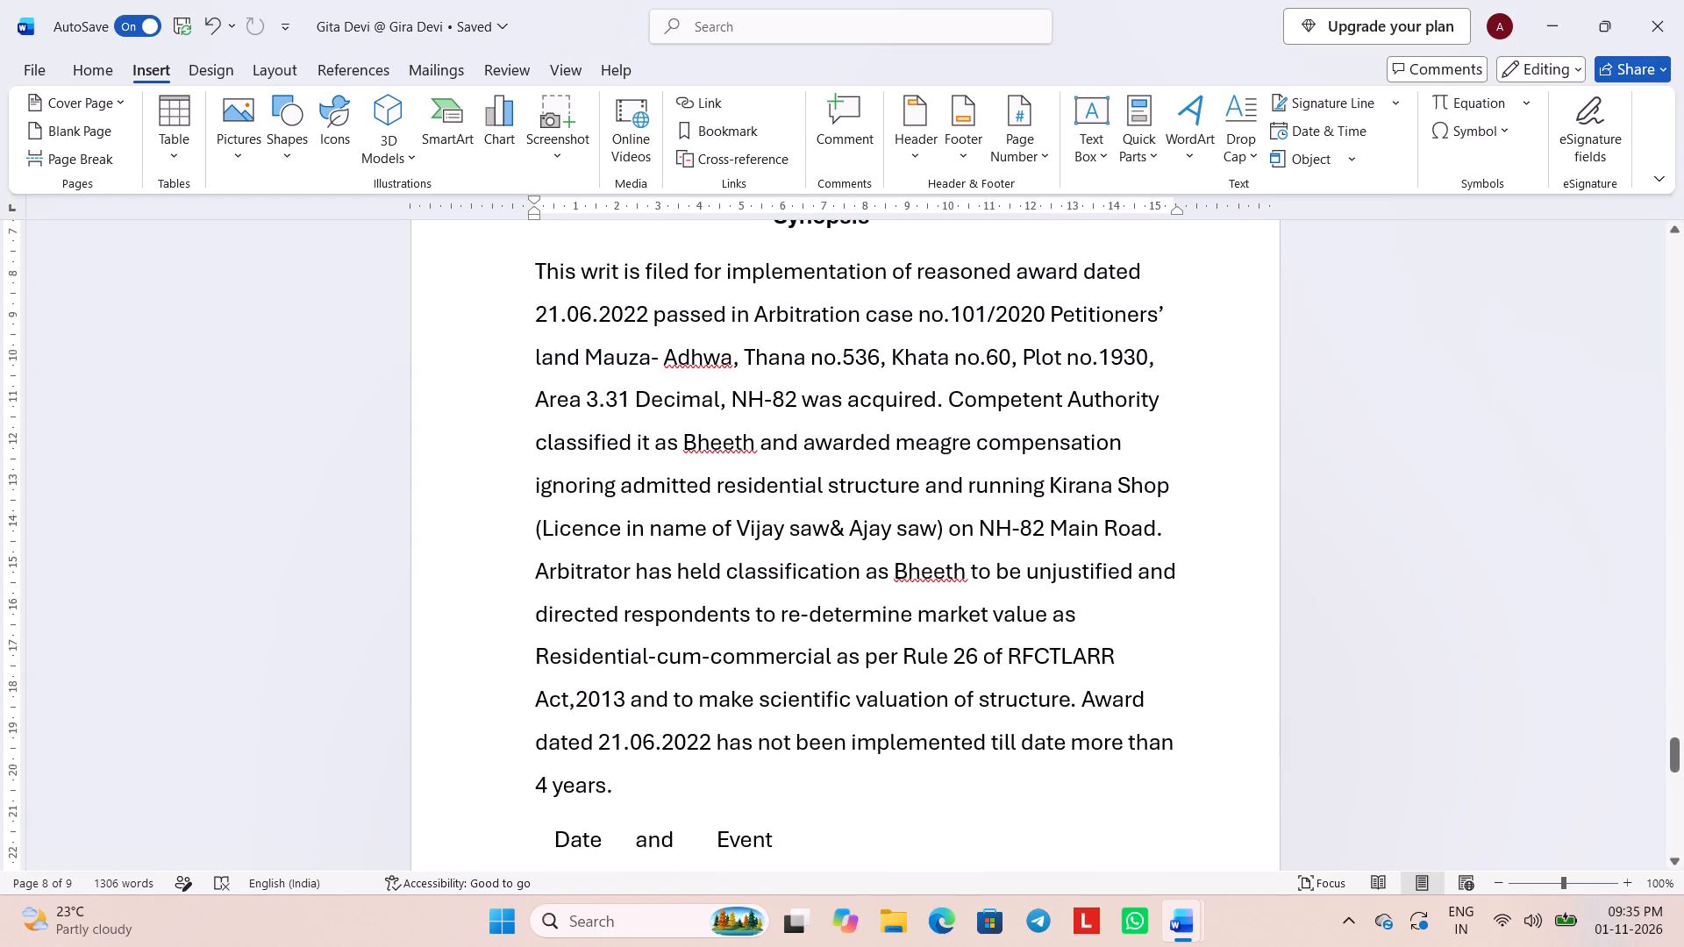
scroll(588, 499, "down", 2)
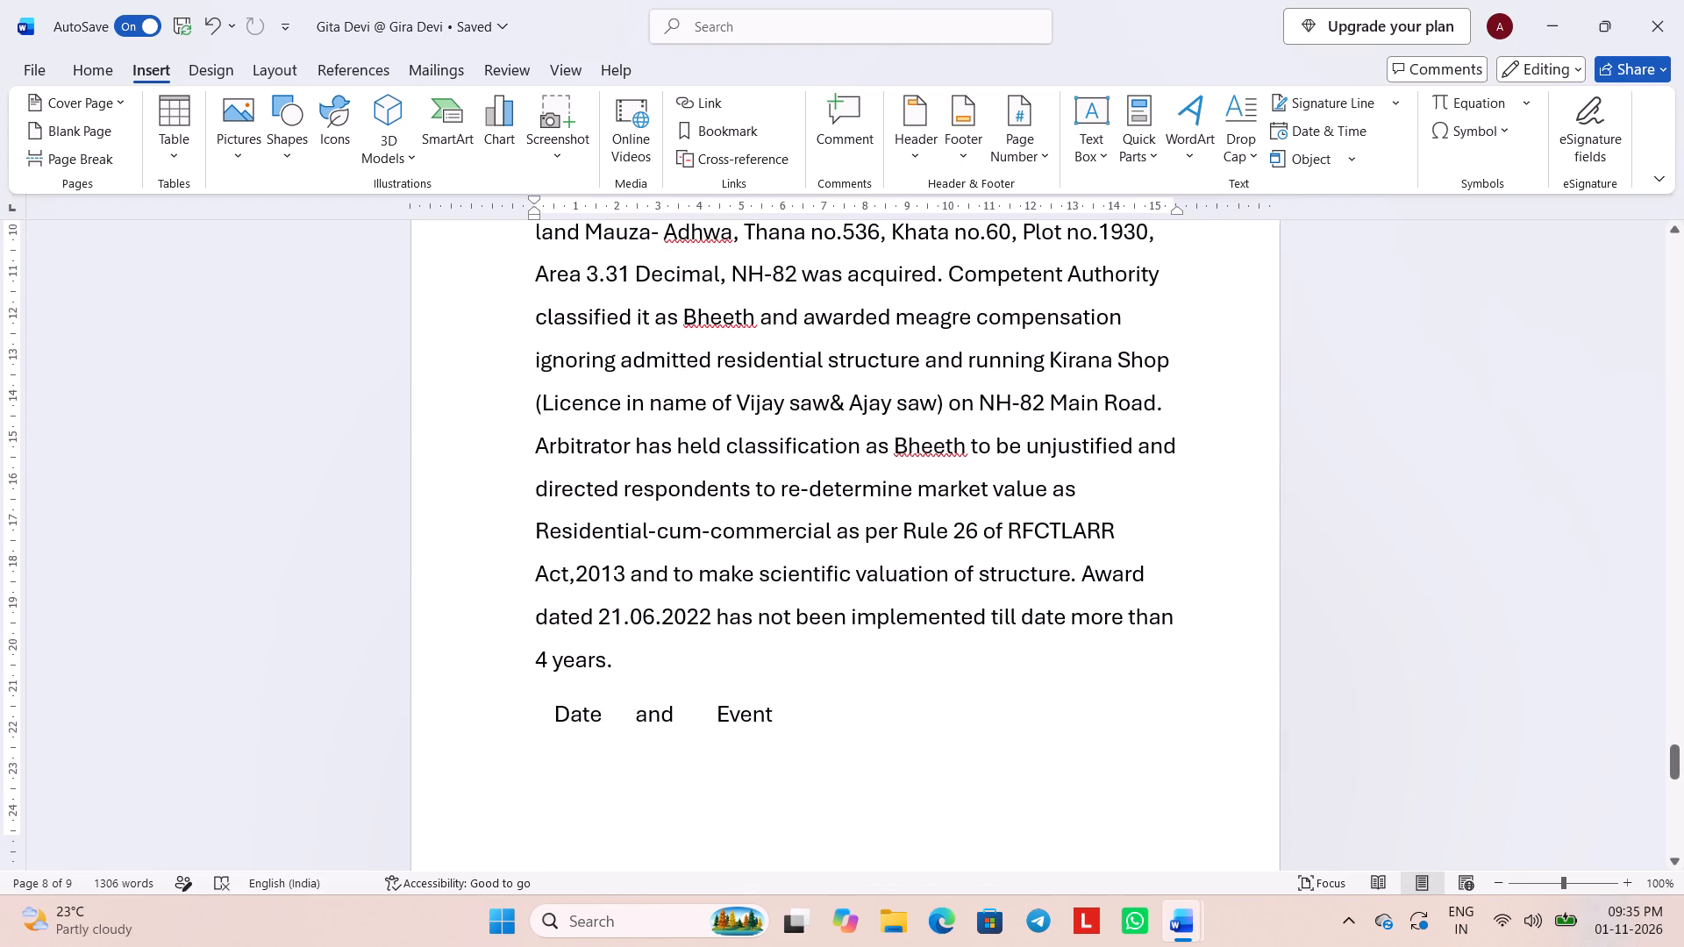
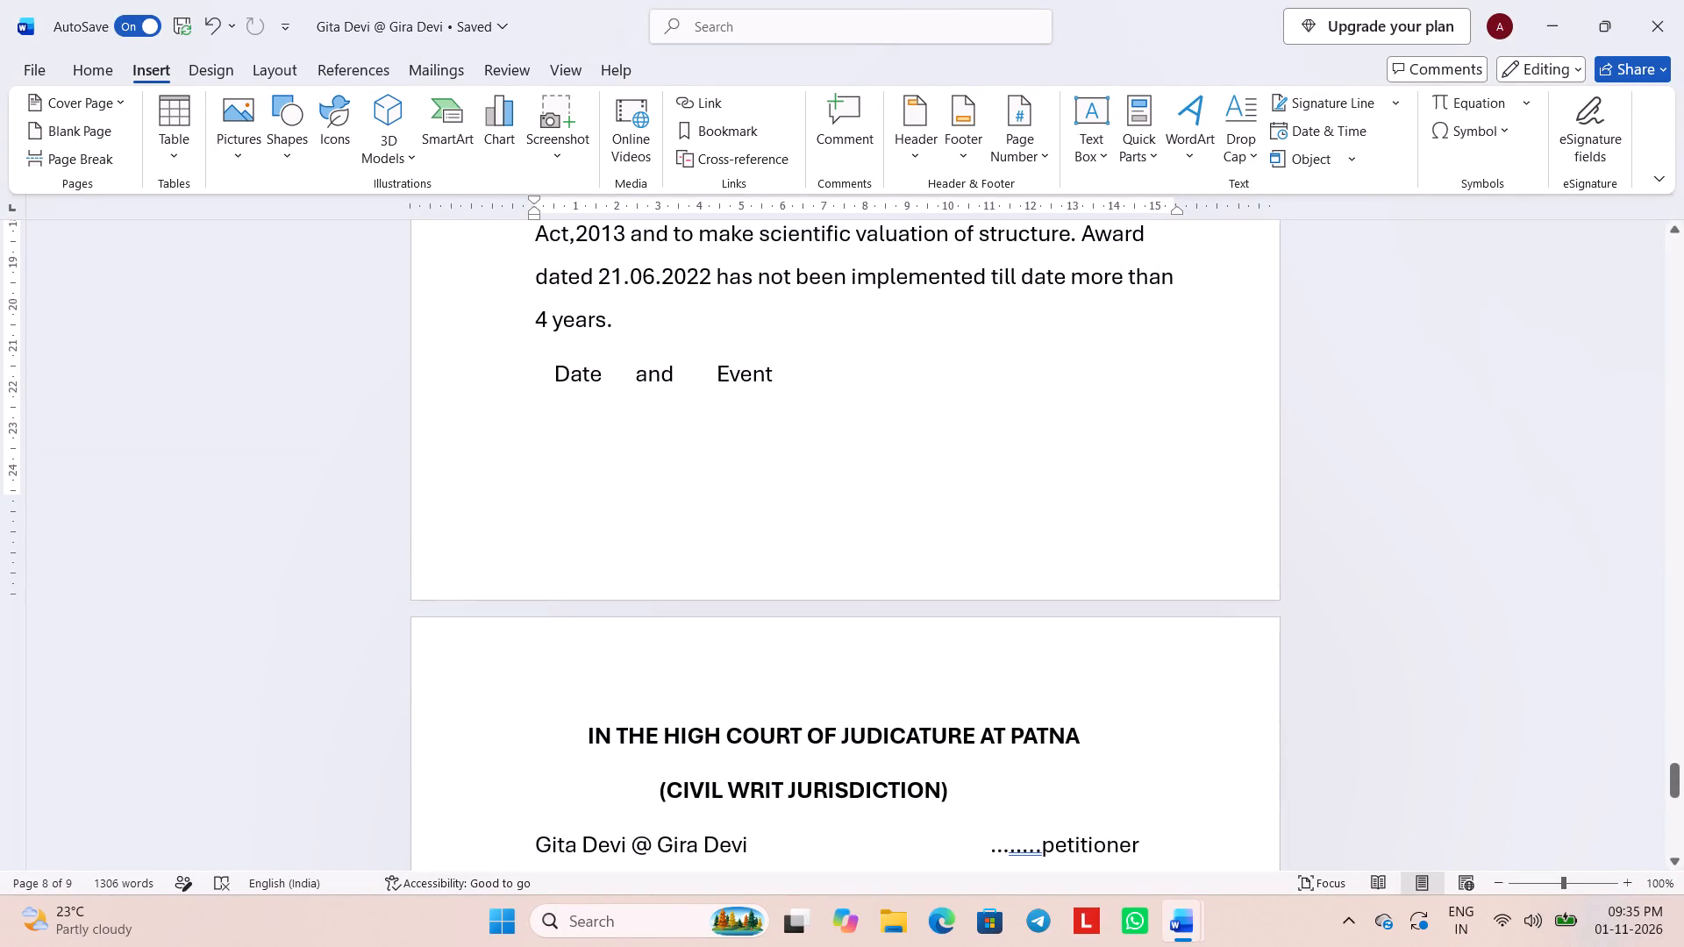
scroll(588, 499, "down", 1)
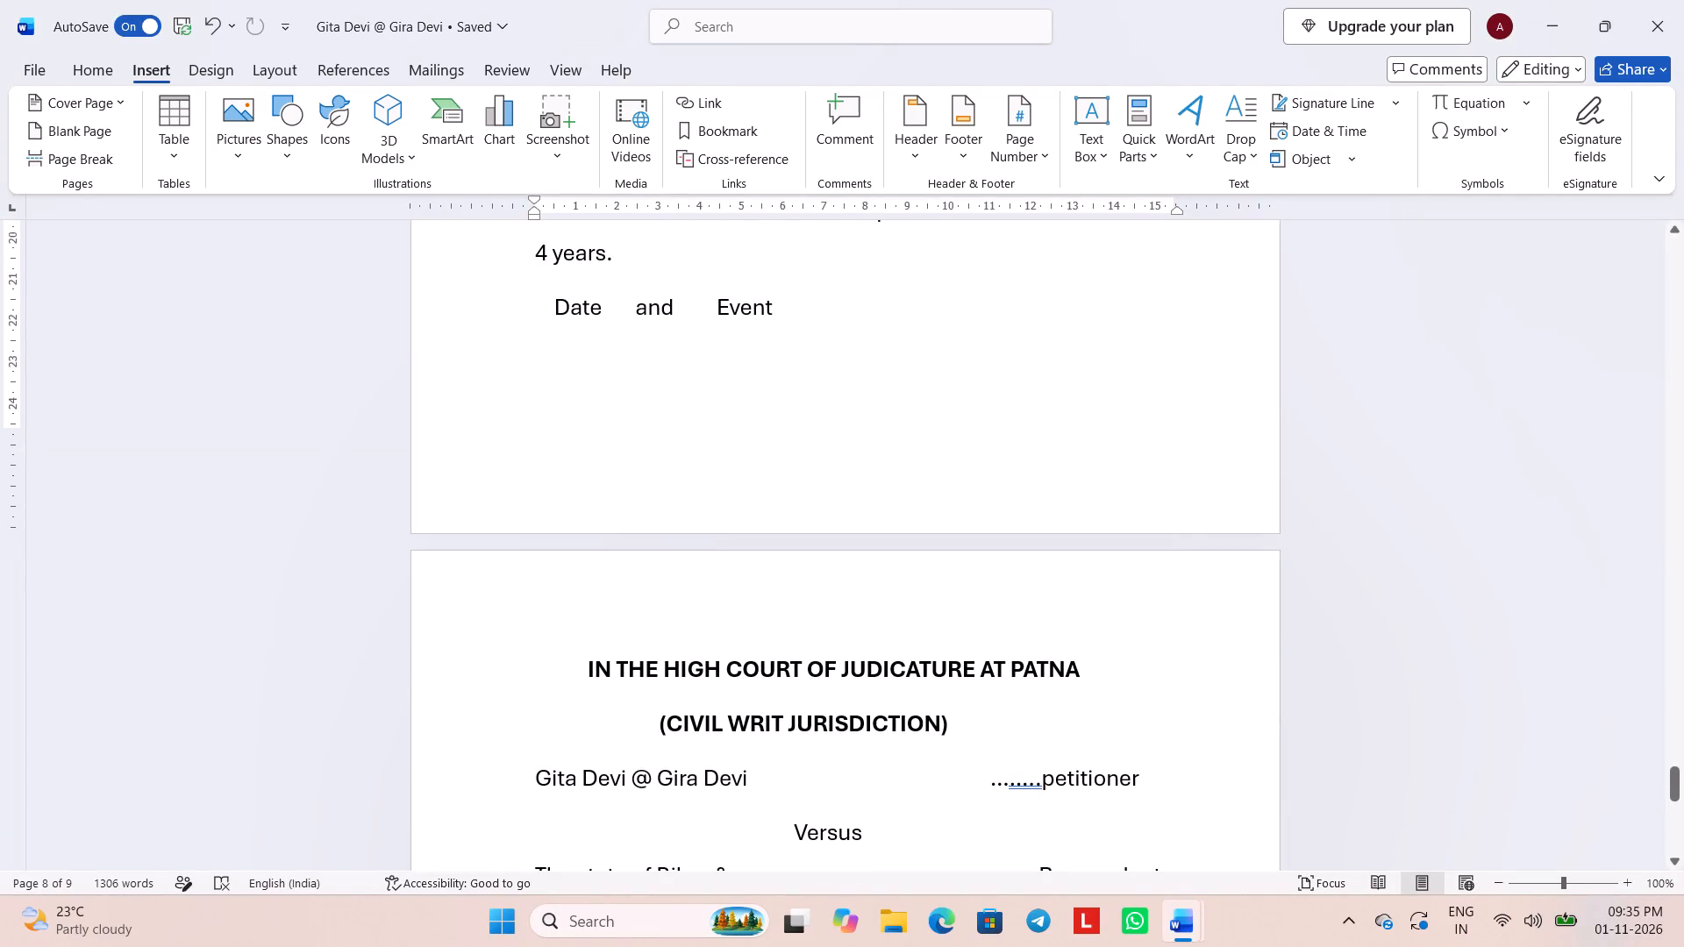
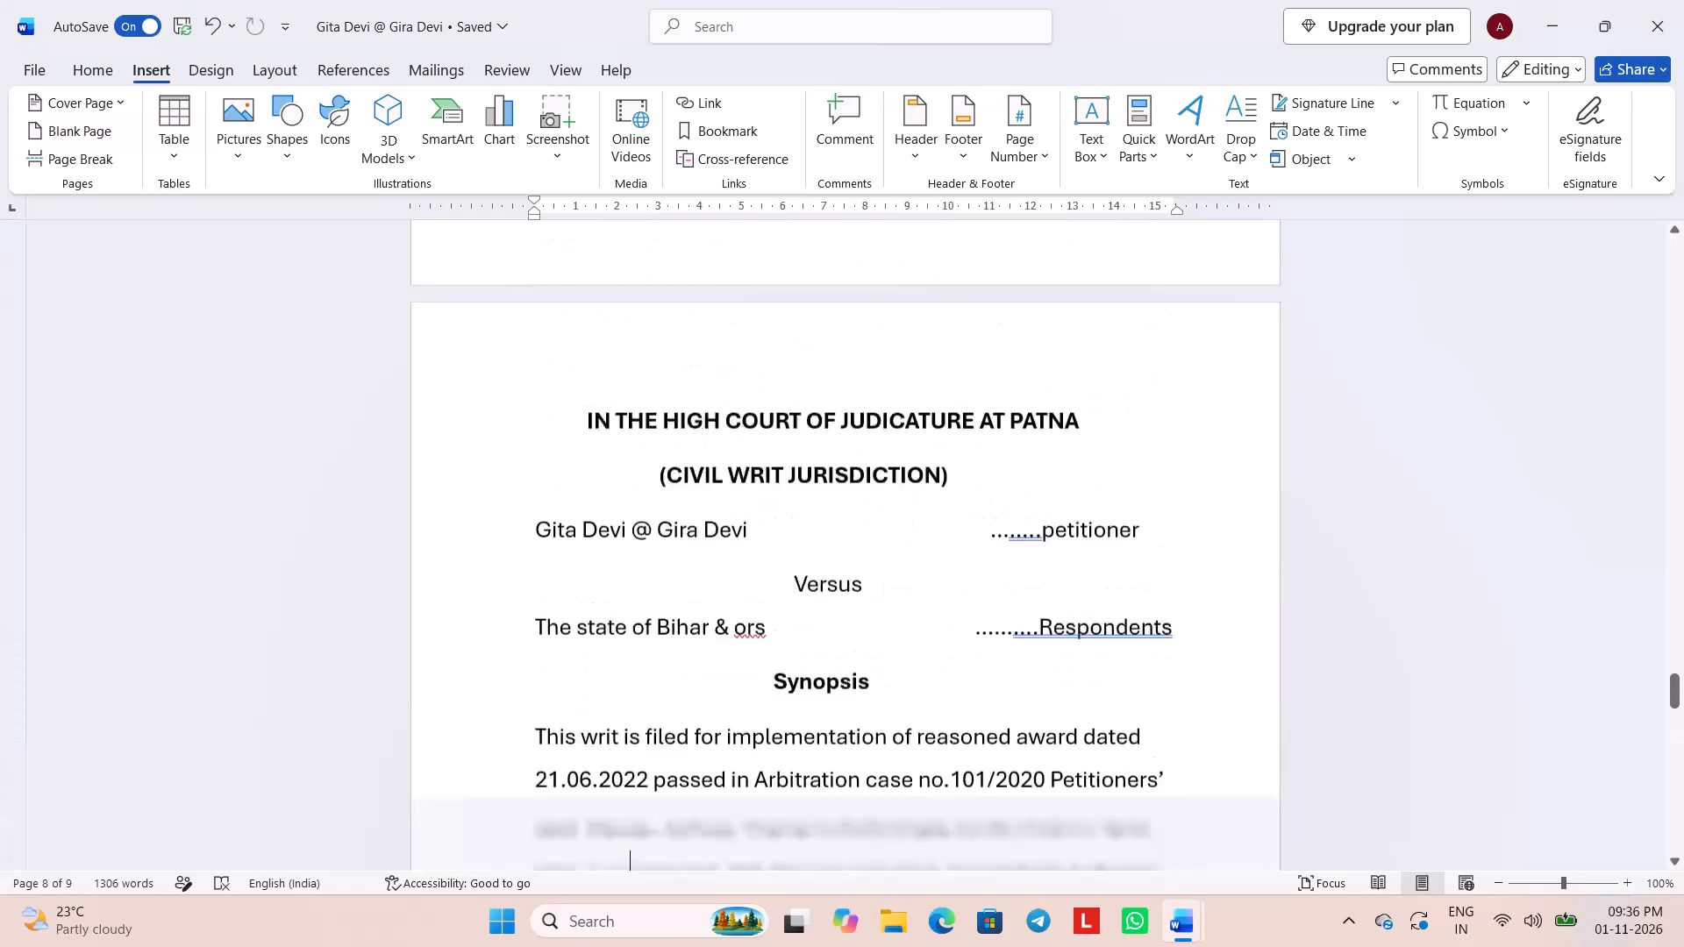
Replace "The" before "Secretary" in respondent 6 of the petition's party list with "Union of India".
scroll(588, 499, "up", 16)
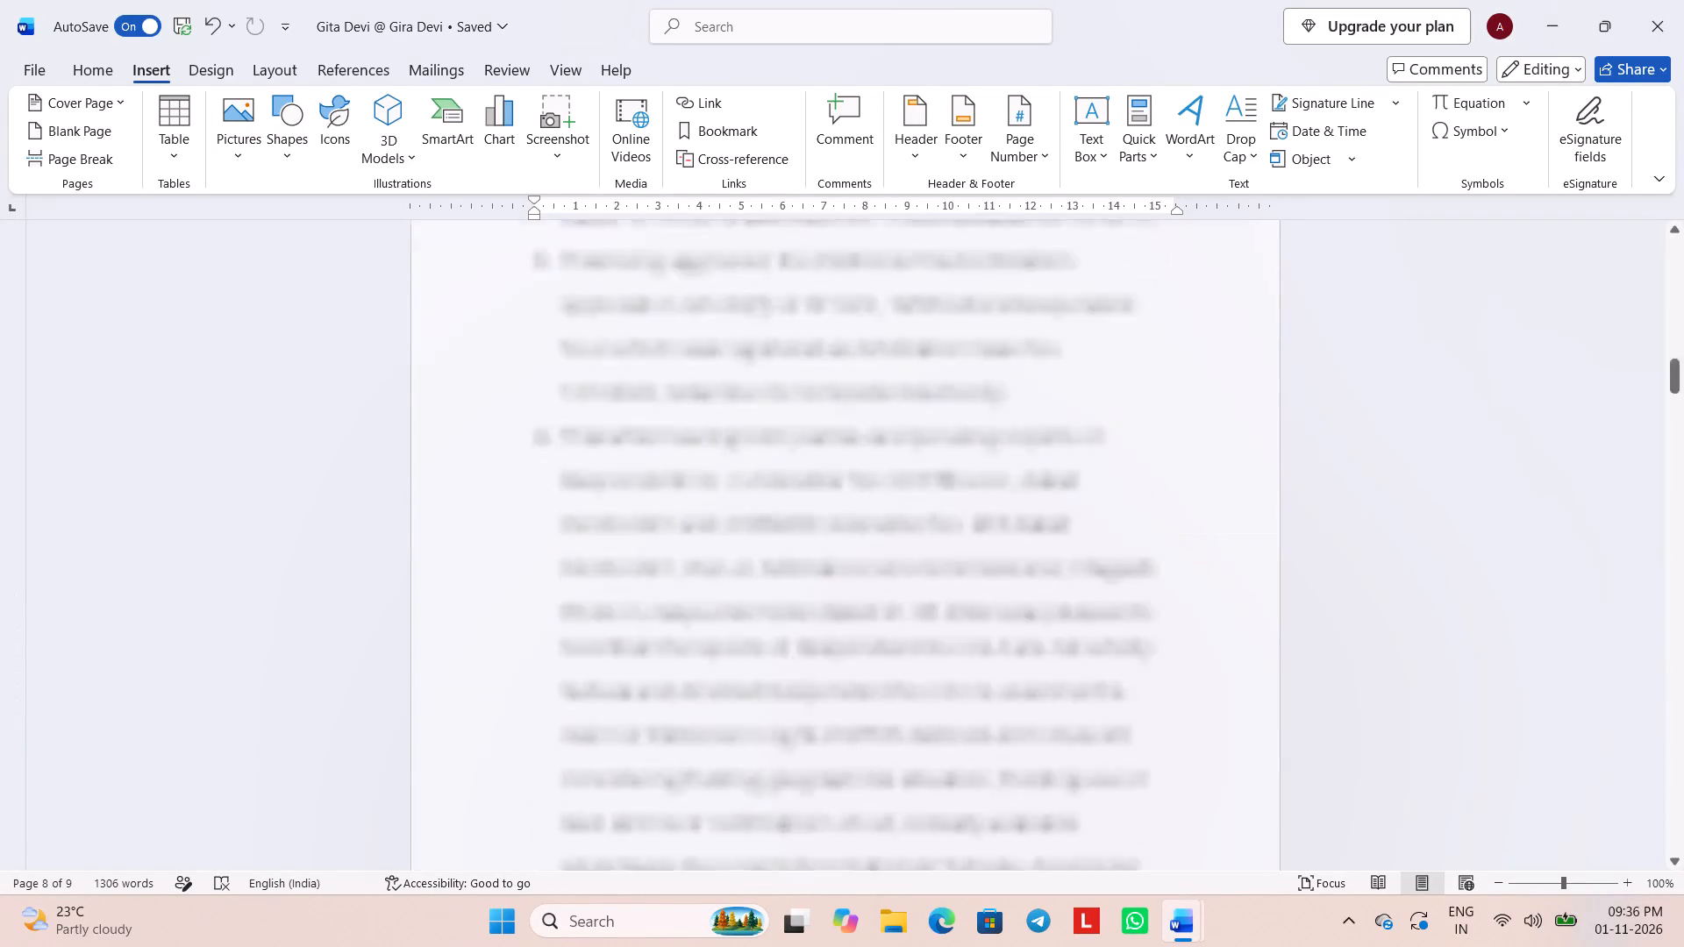
scroll(588, 499, "up", 11)
scroll(588, 499, "down", 3)
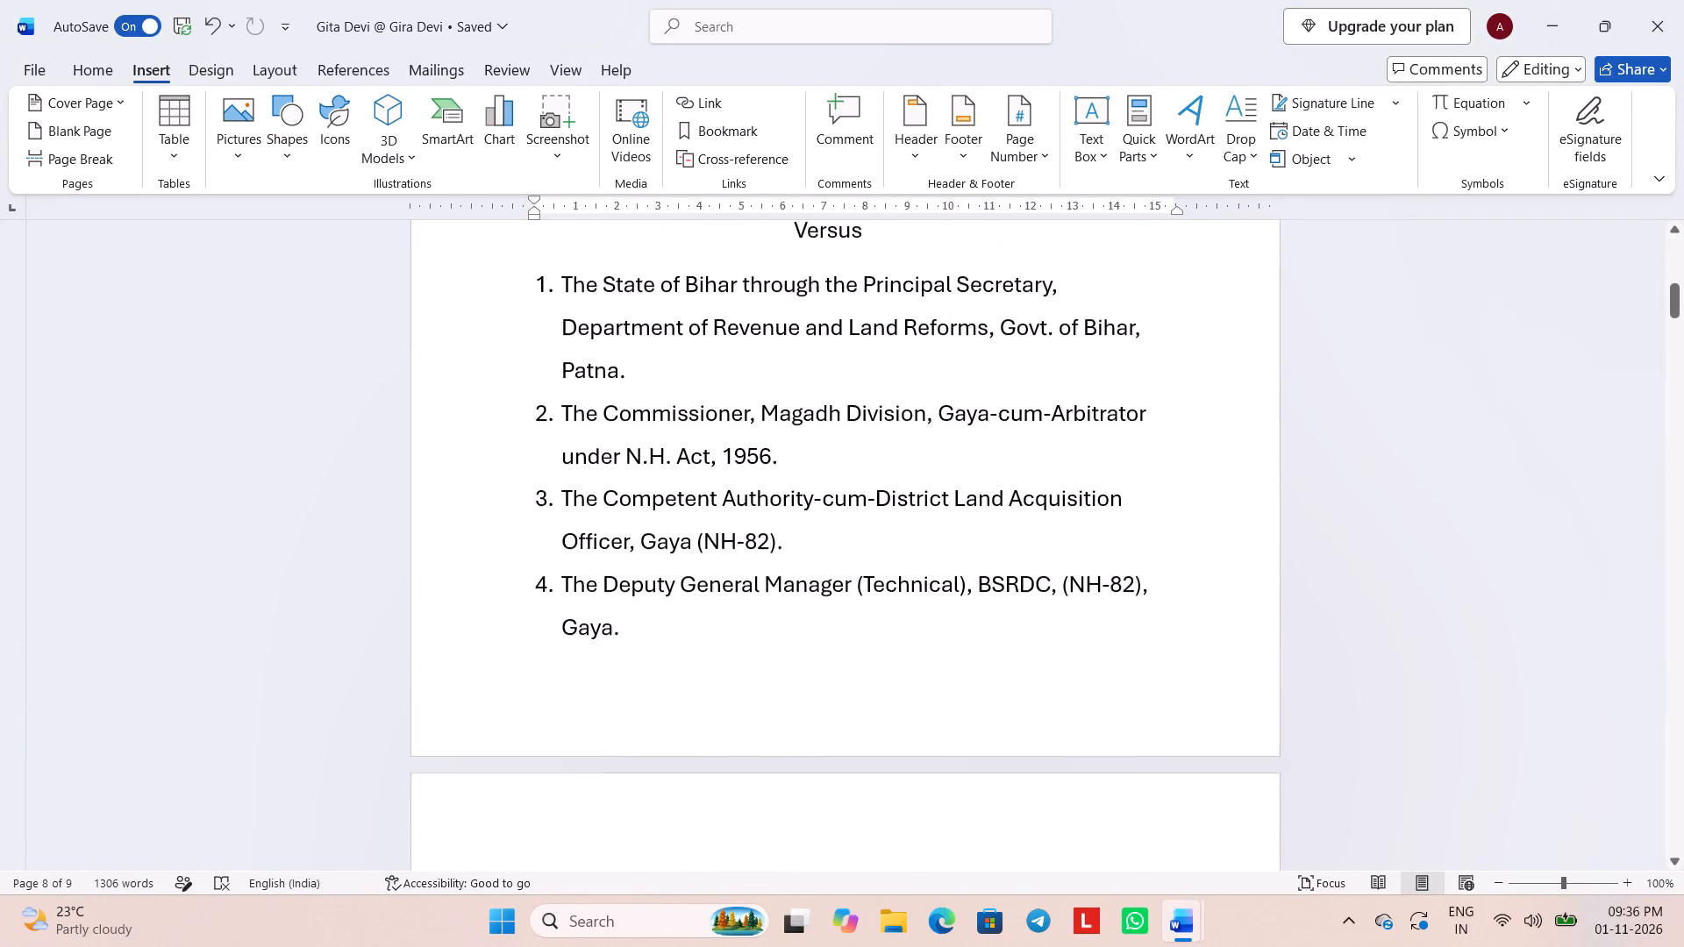
scroll(588, 499, "down", 3)
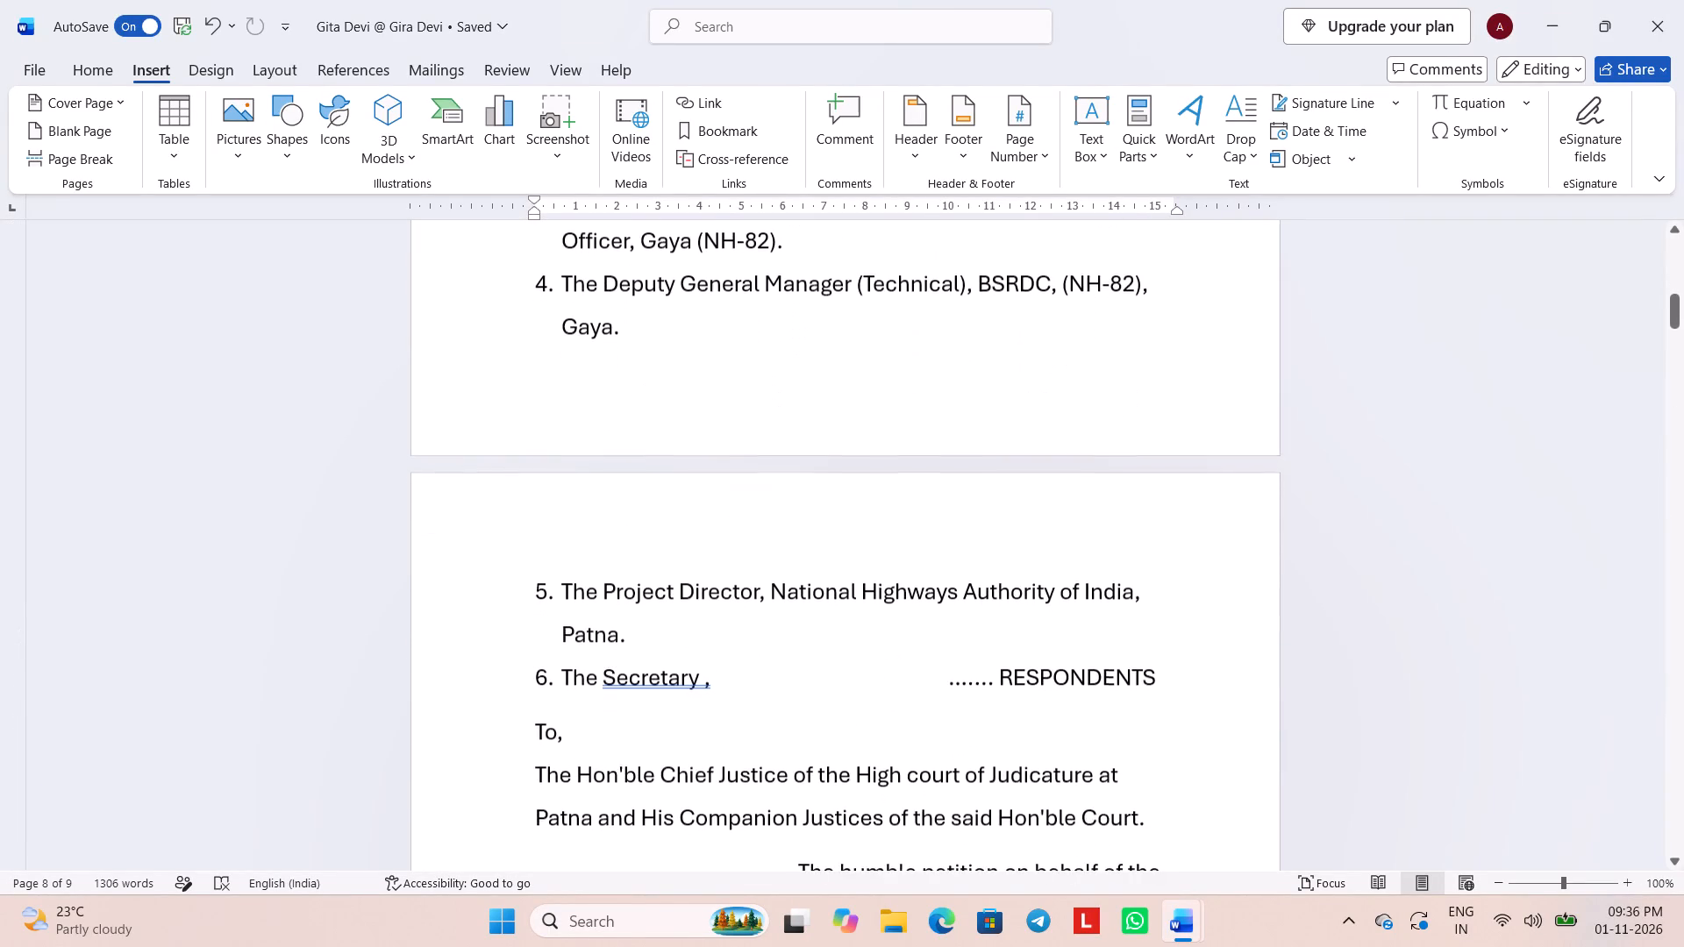
scroll(581, 500, "down", 1)
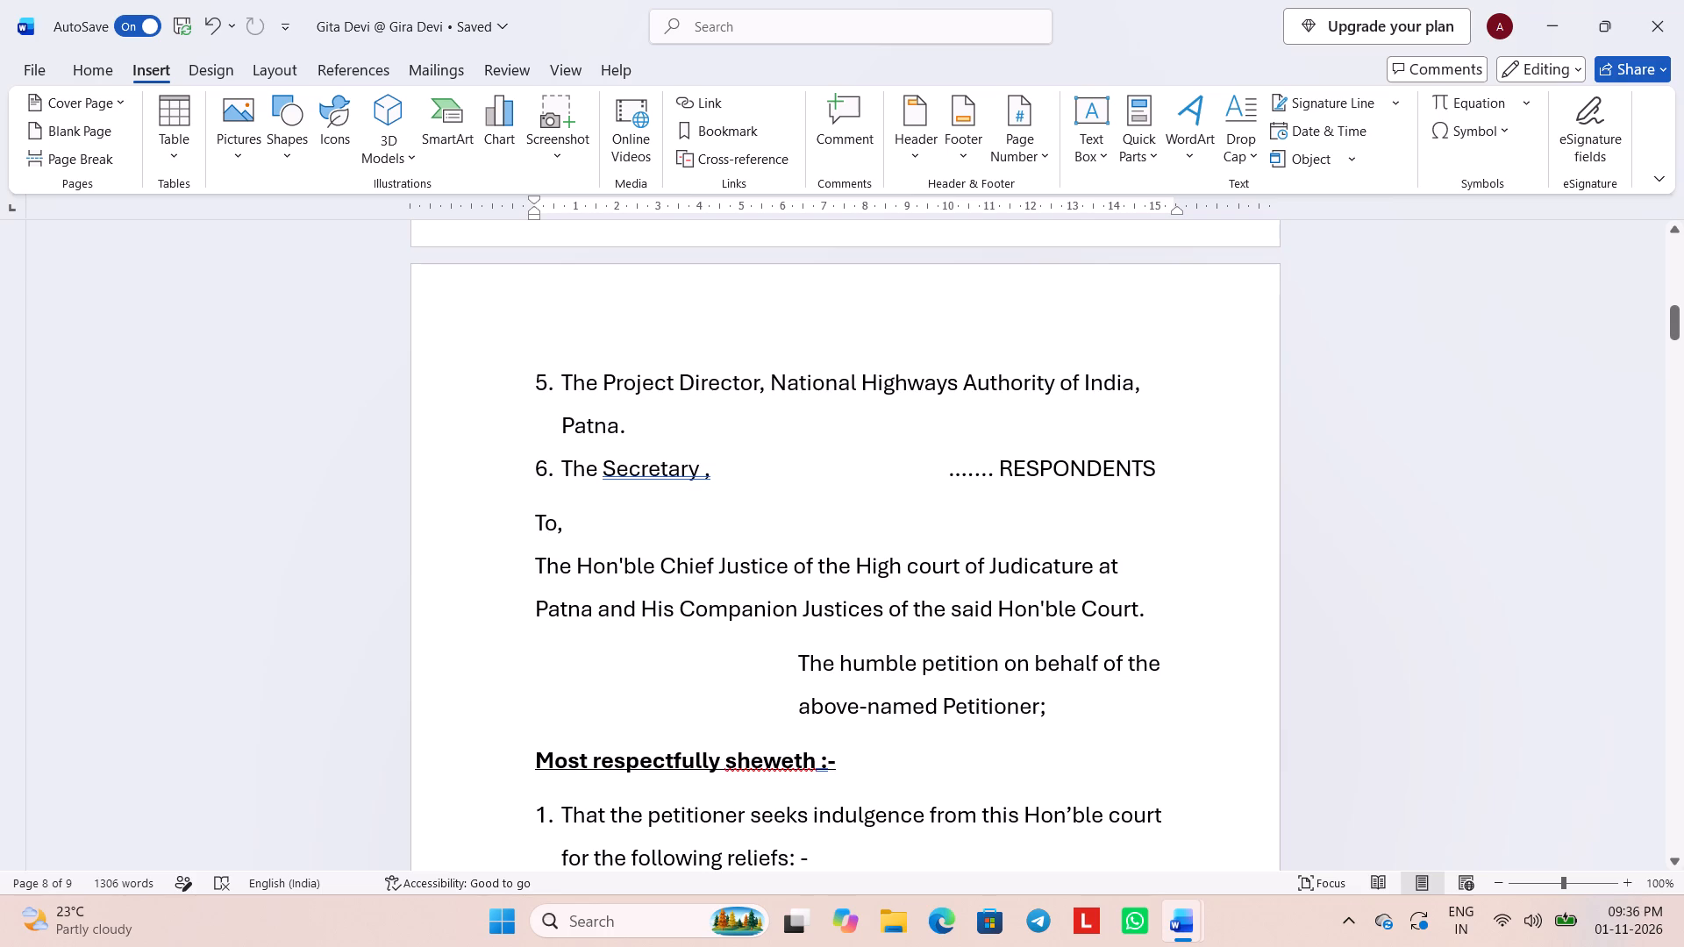
left_click(560, 467)
key("Delete")
key("Delete")
key("Delete")
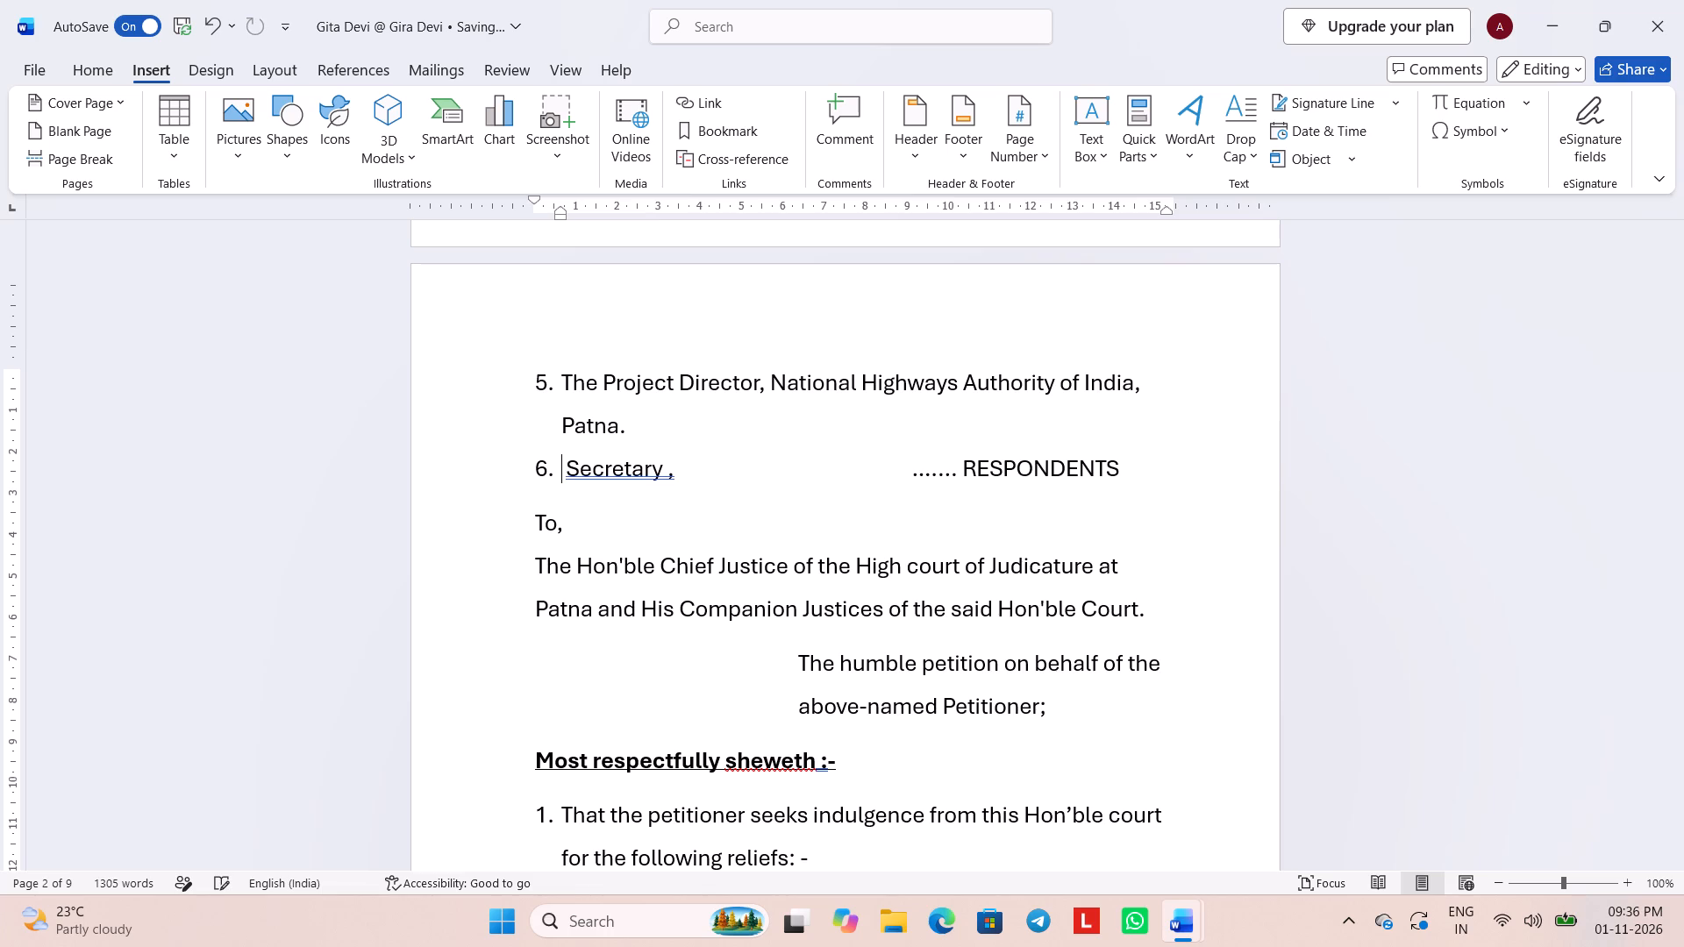
key("shift+u")
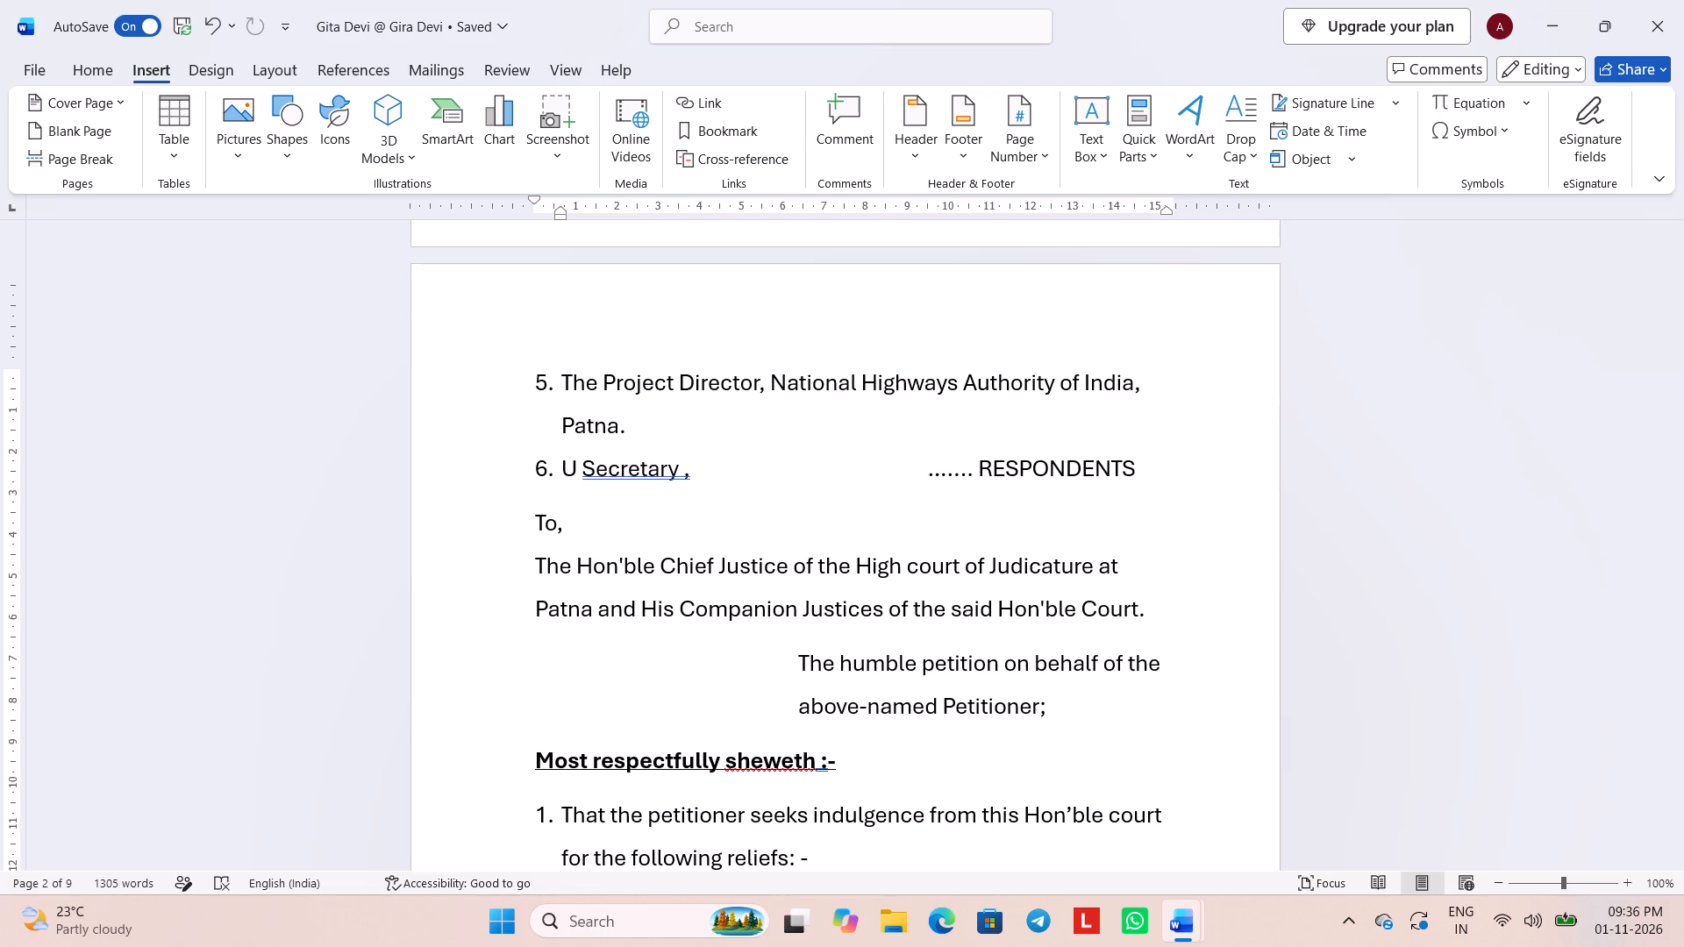
type("nion")
key("space")
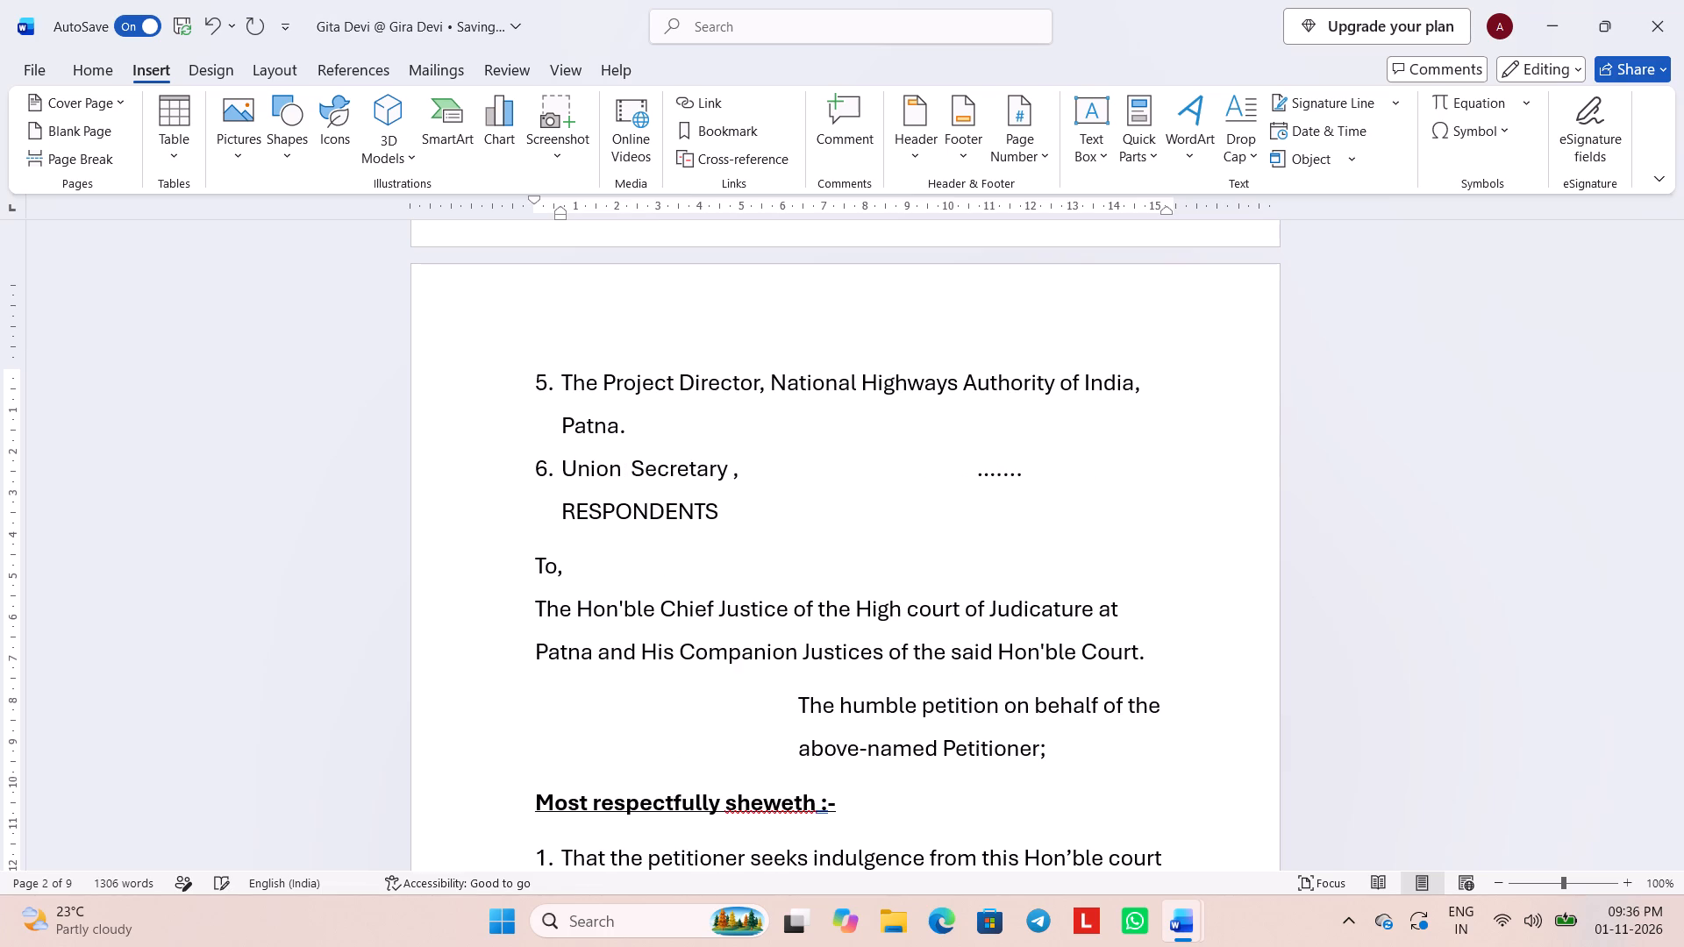
type("of")
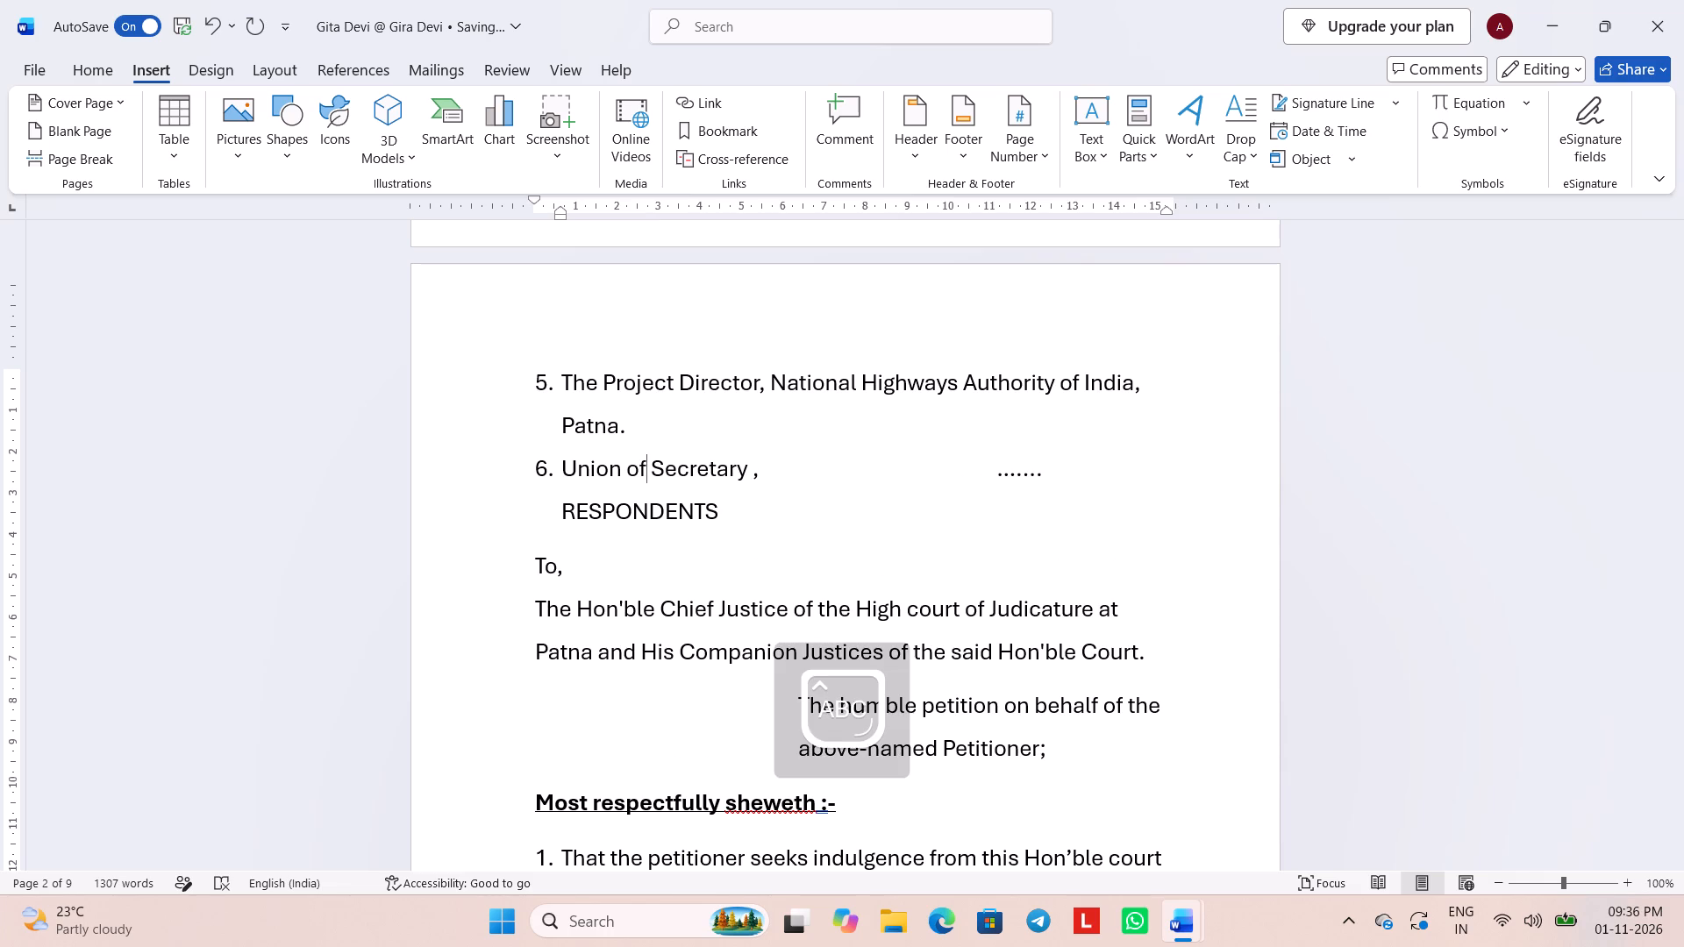
type("IN")
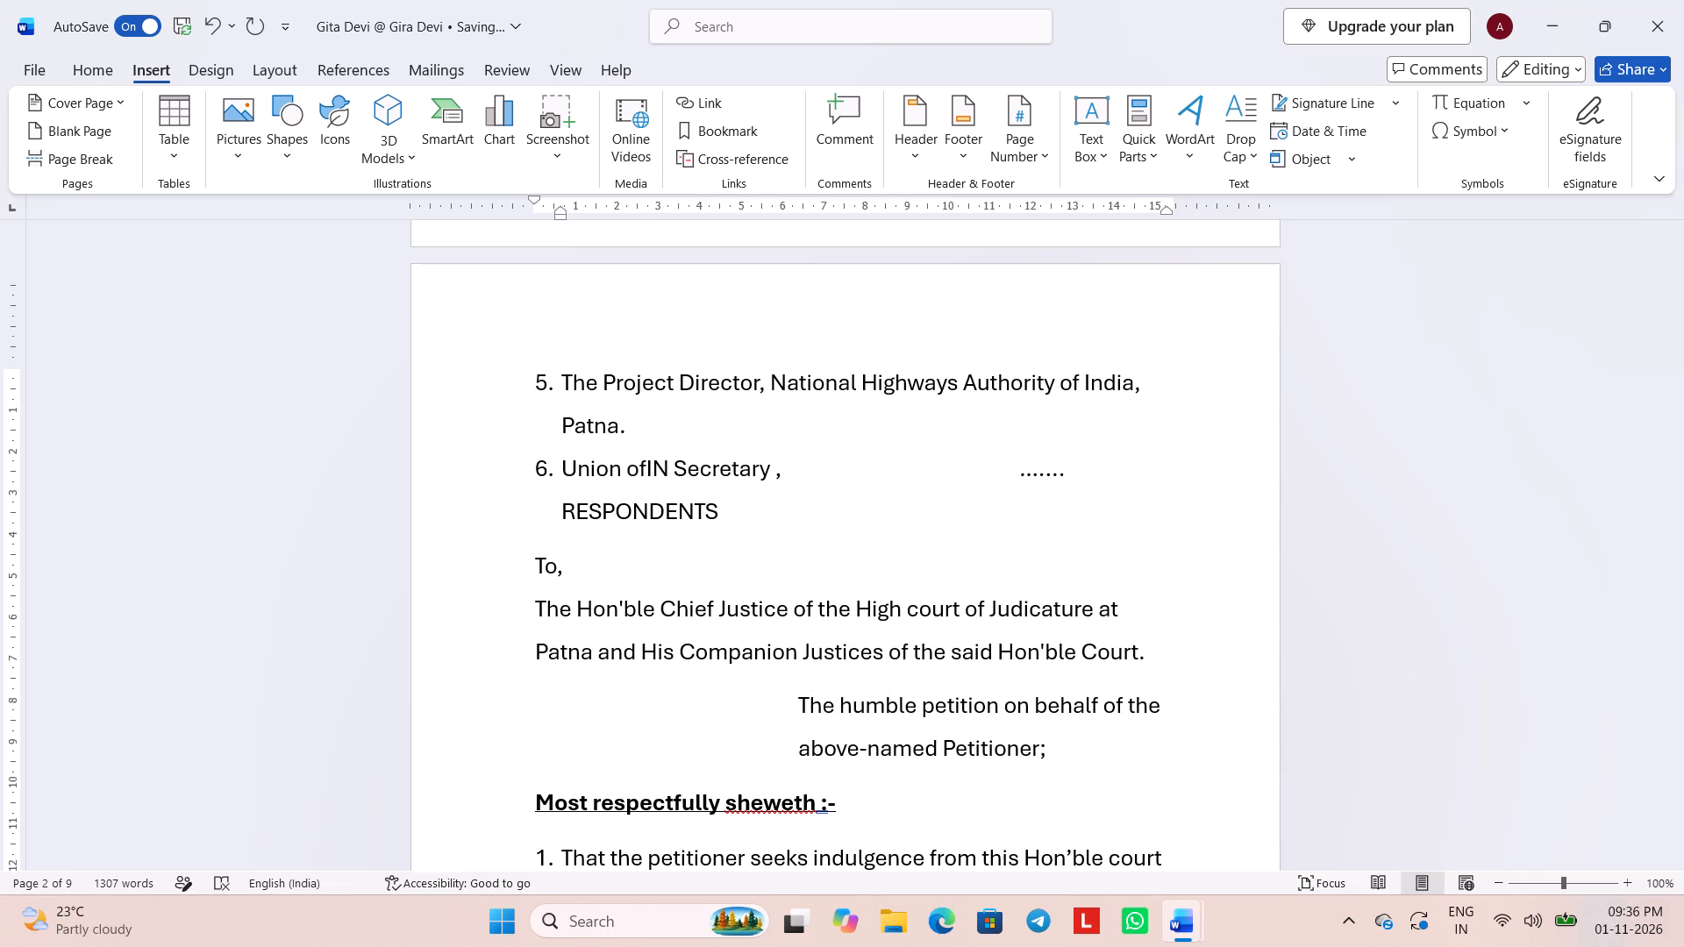
key("Delete")
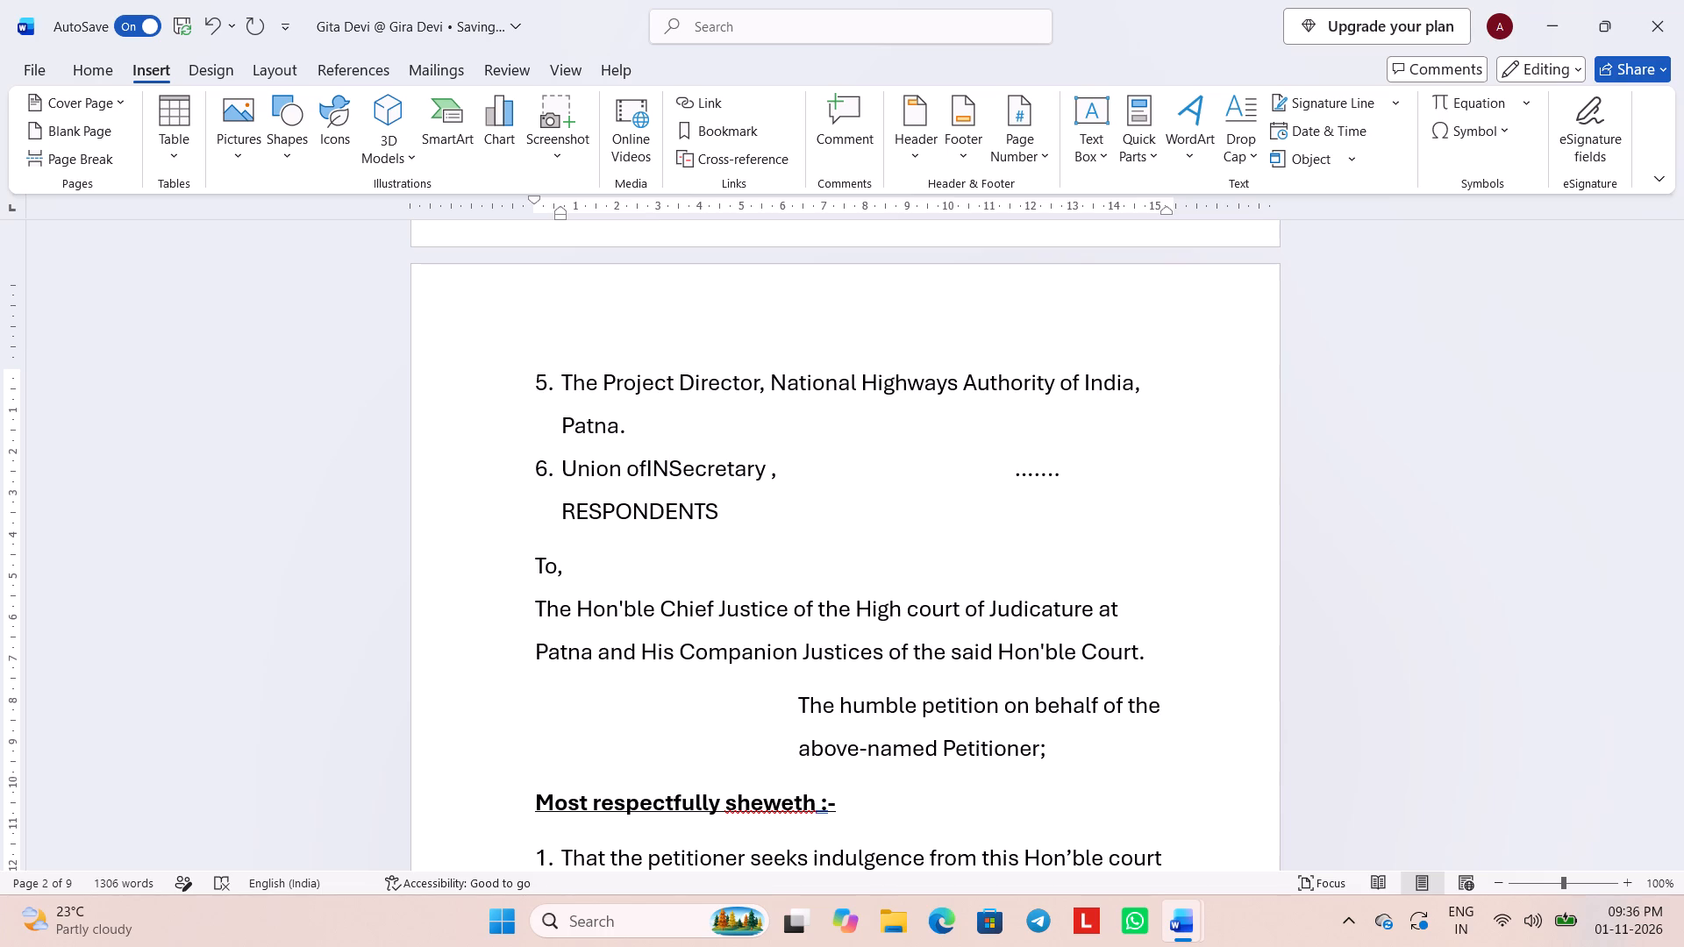
key("BackSpace")
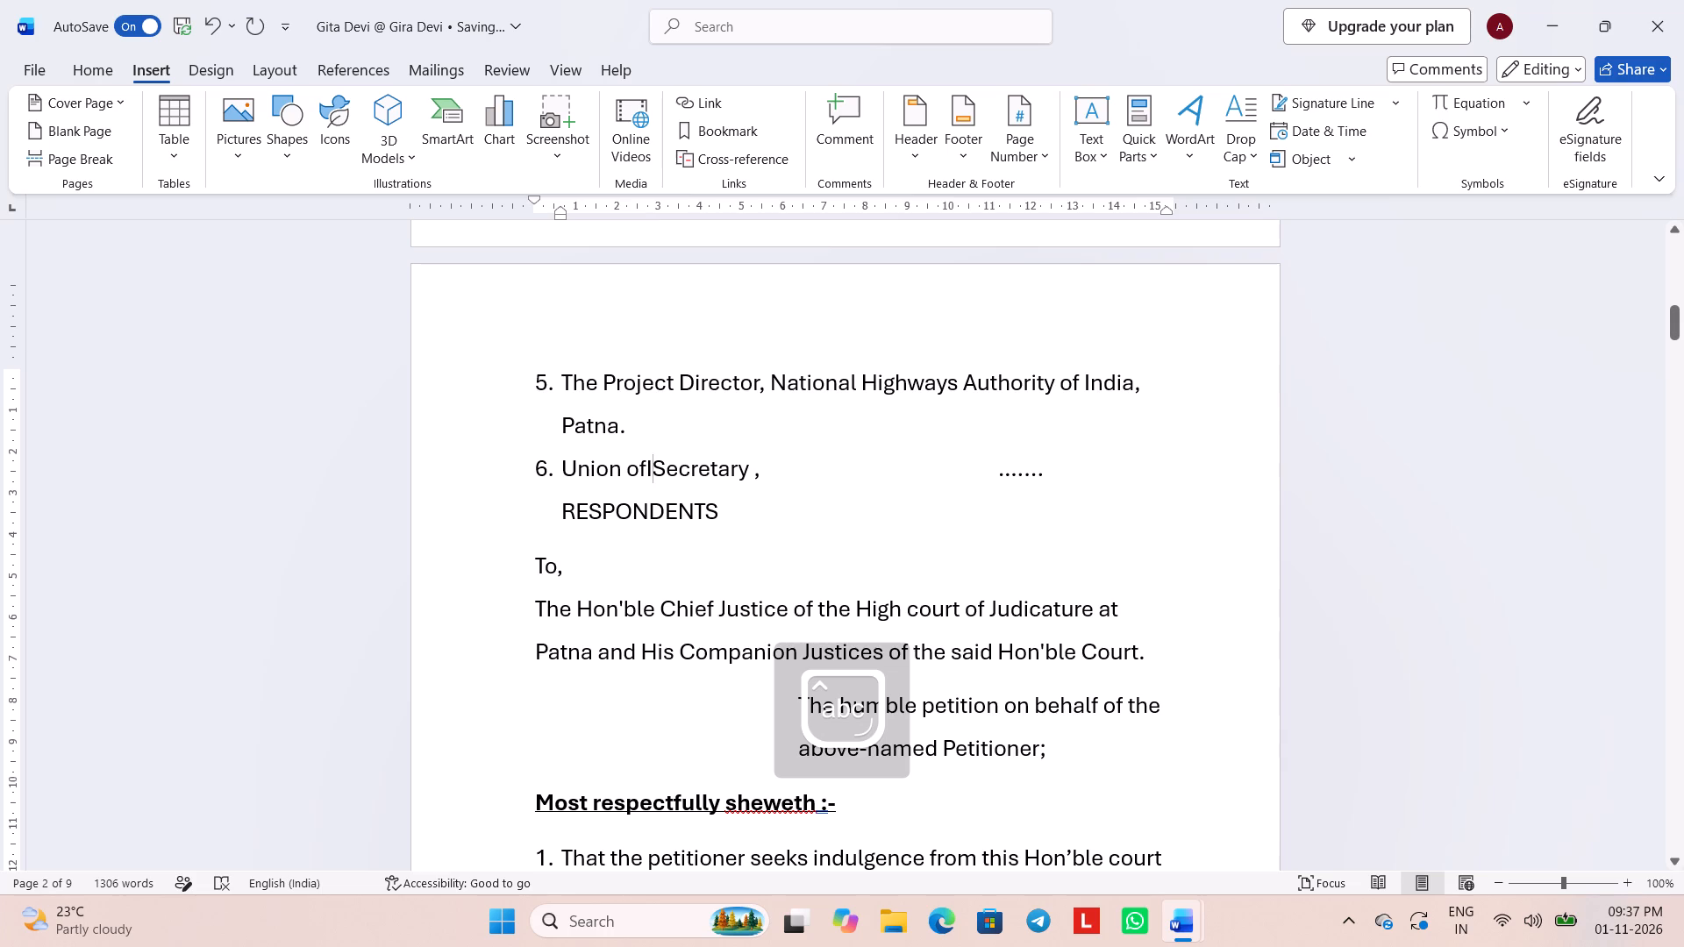
left_click(645, 469)
key("space")
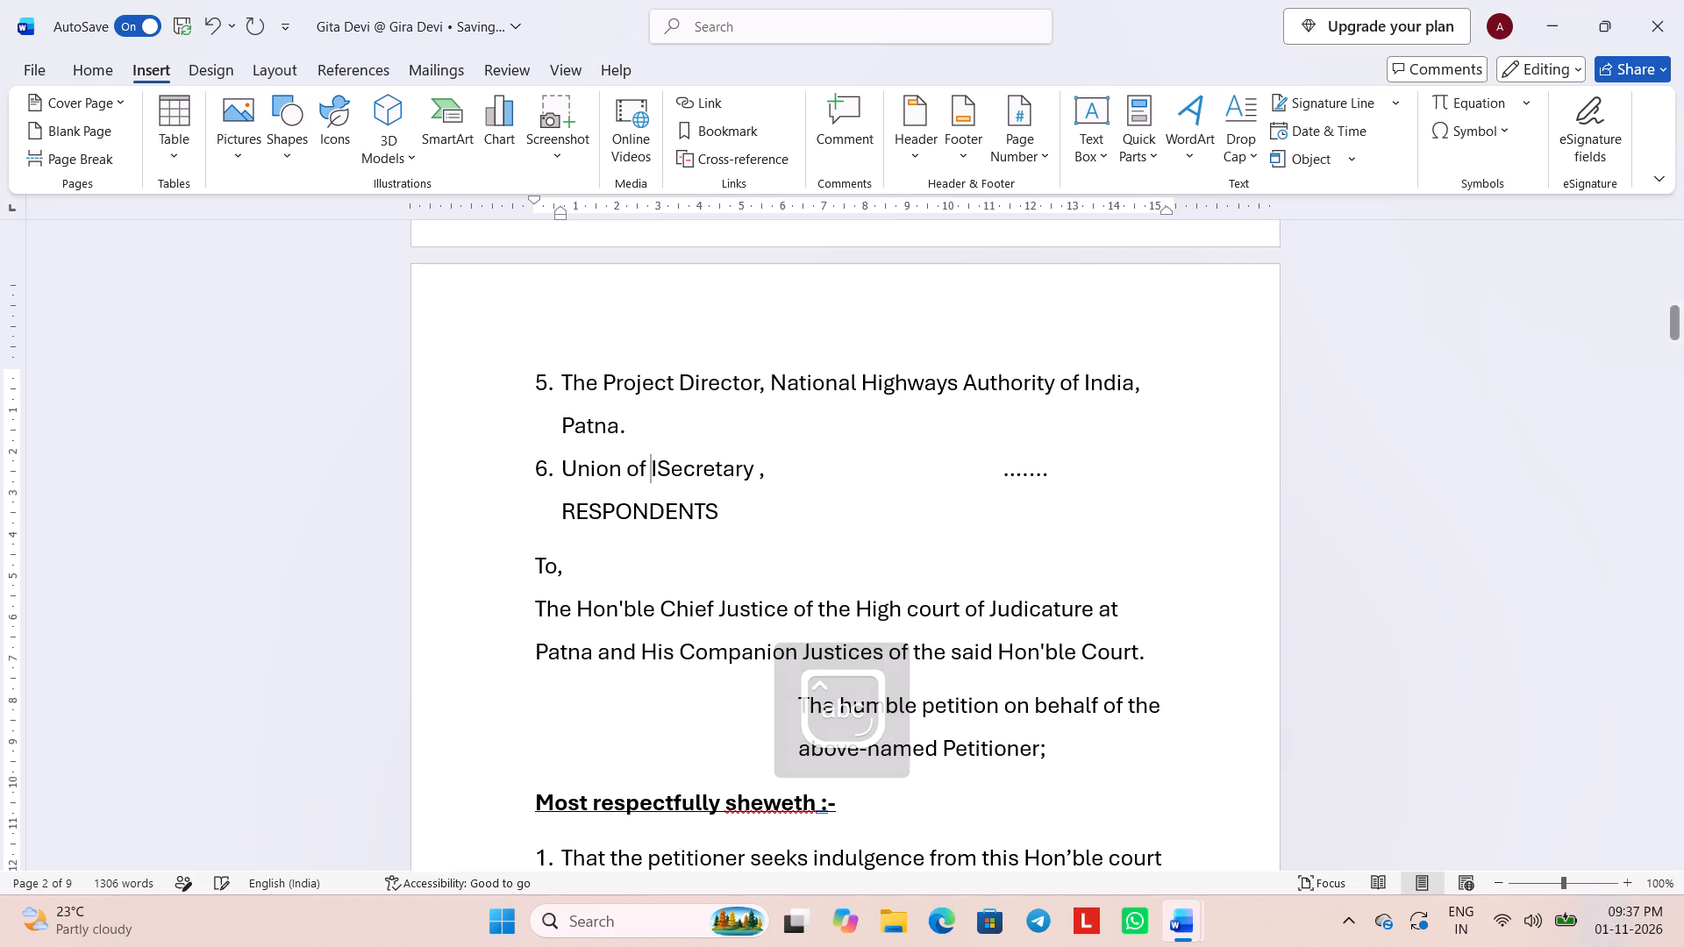
left_click(655, 467)
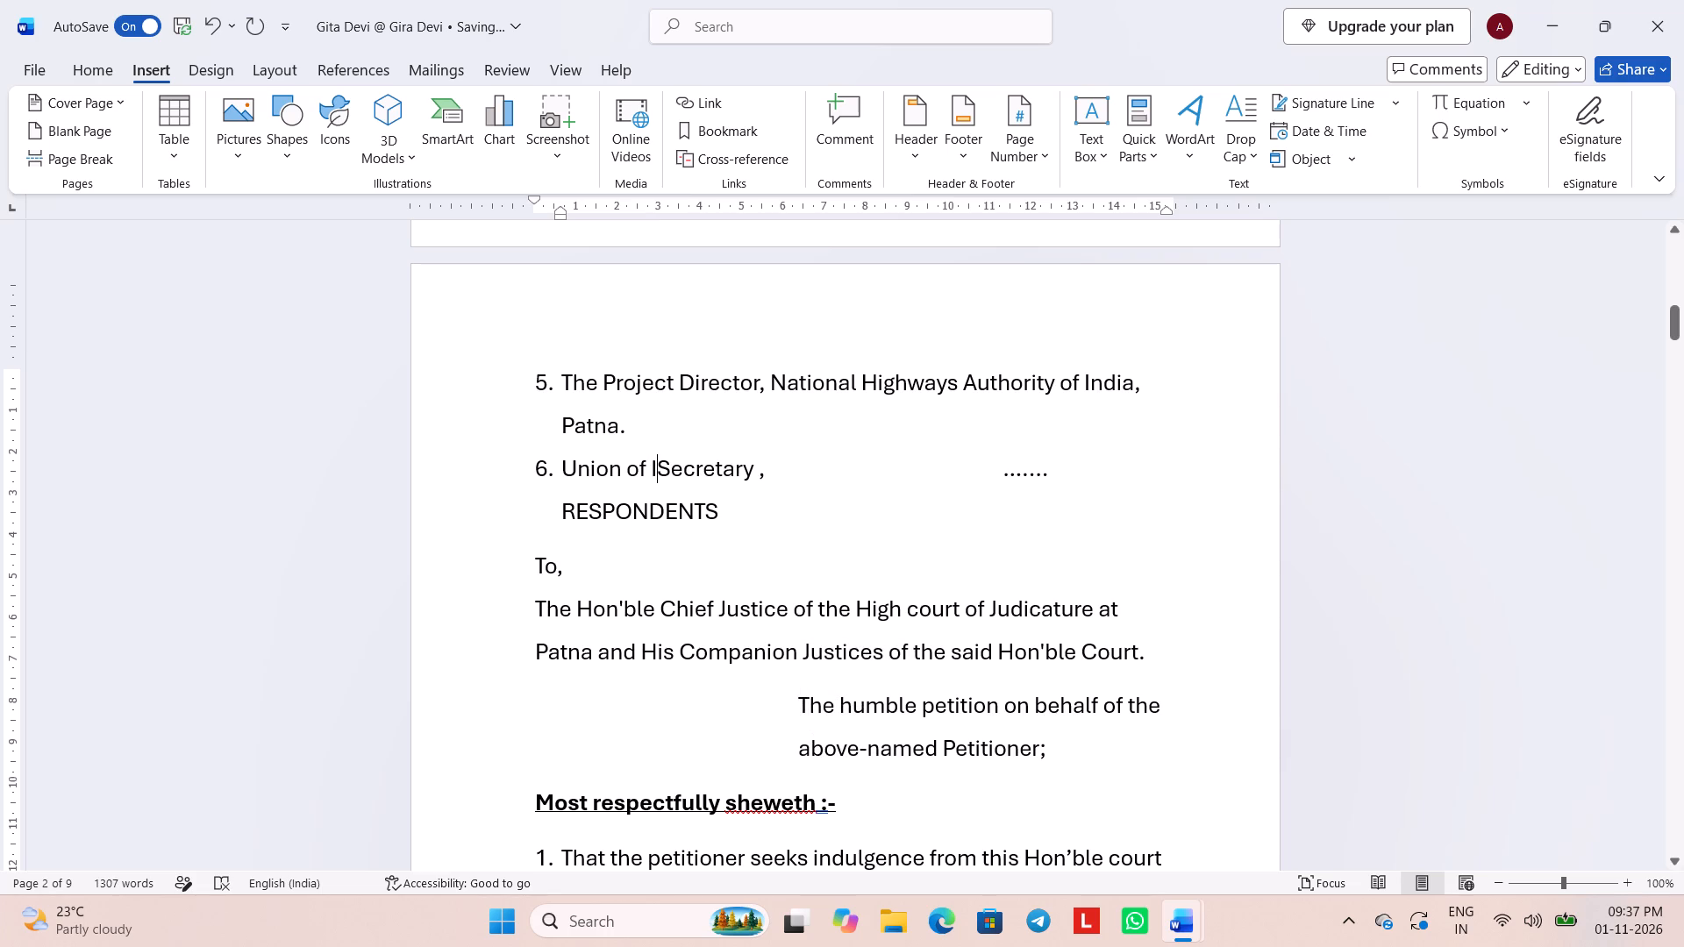
type("nd")
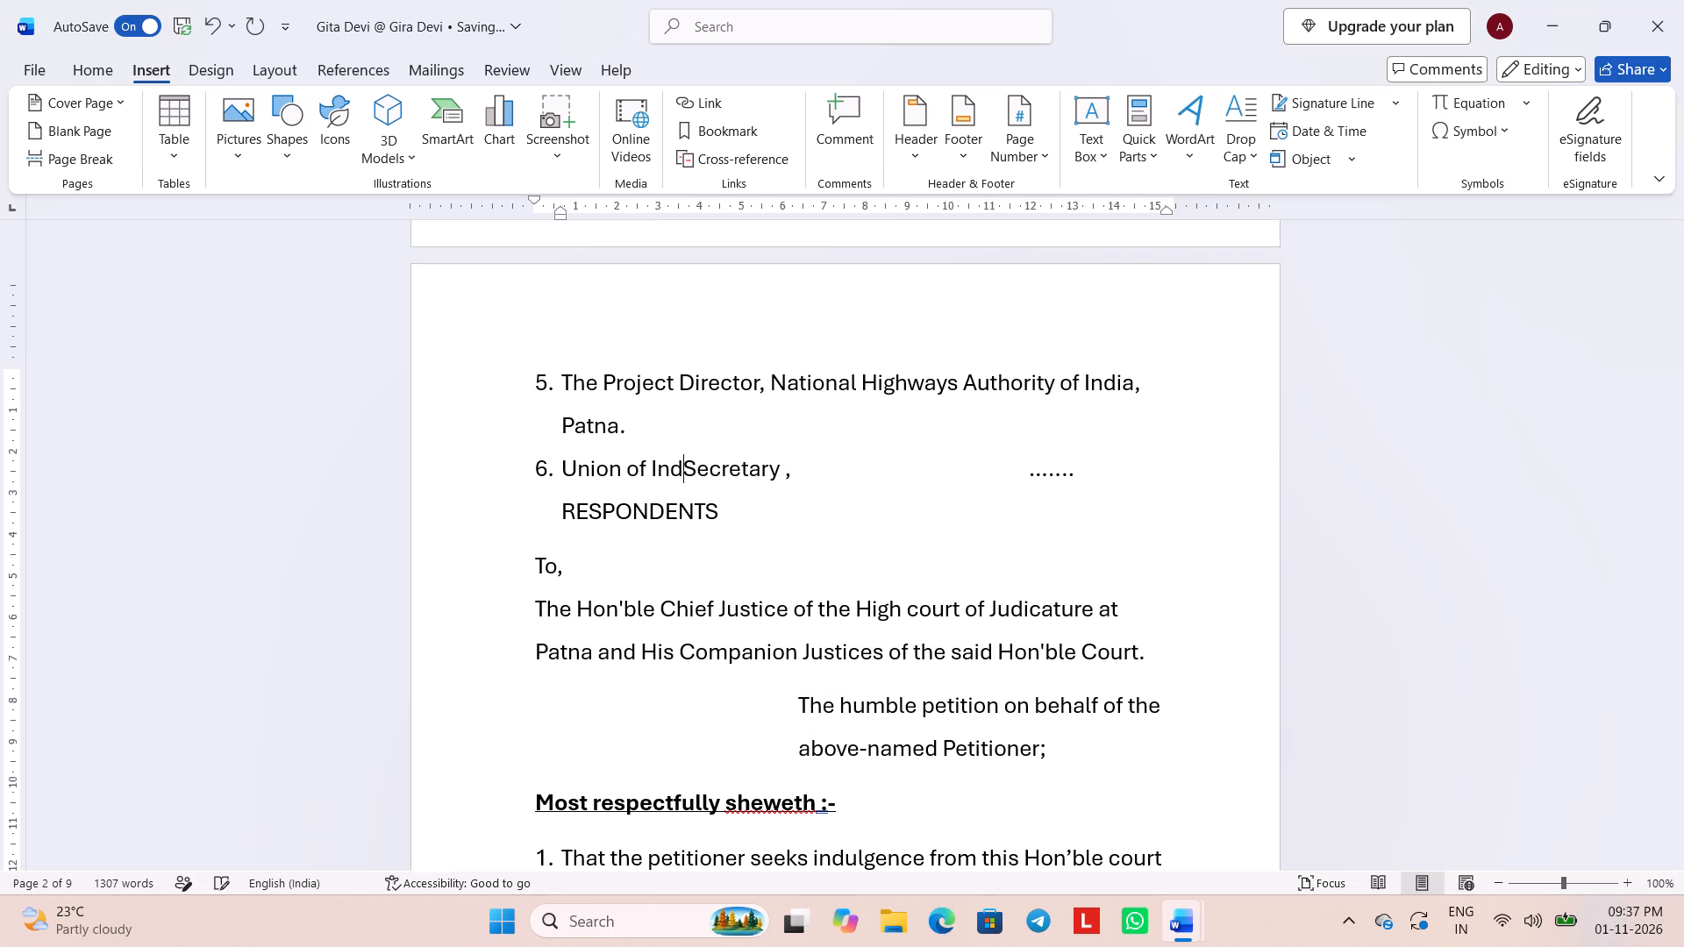
type("ia")
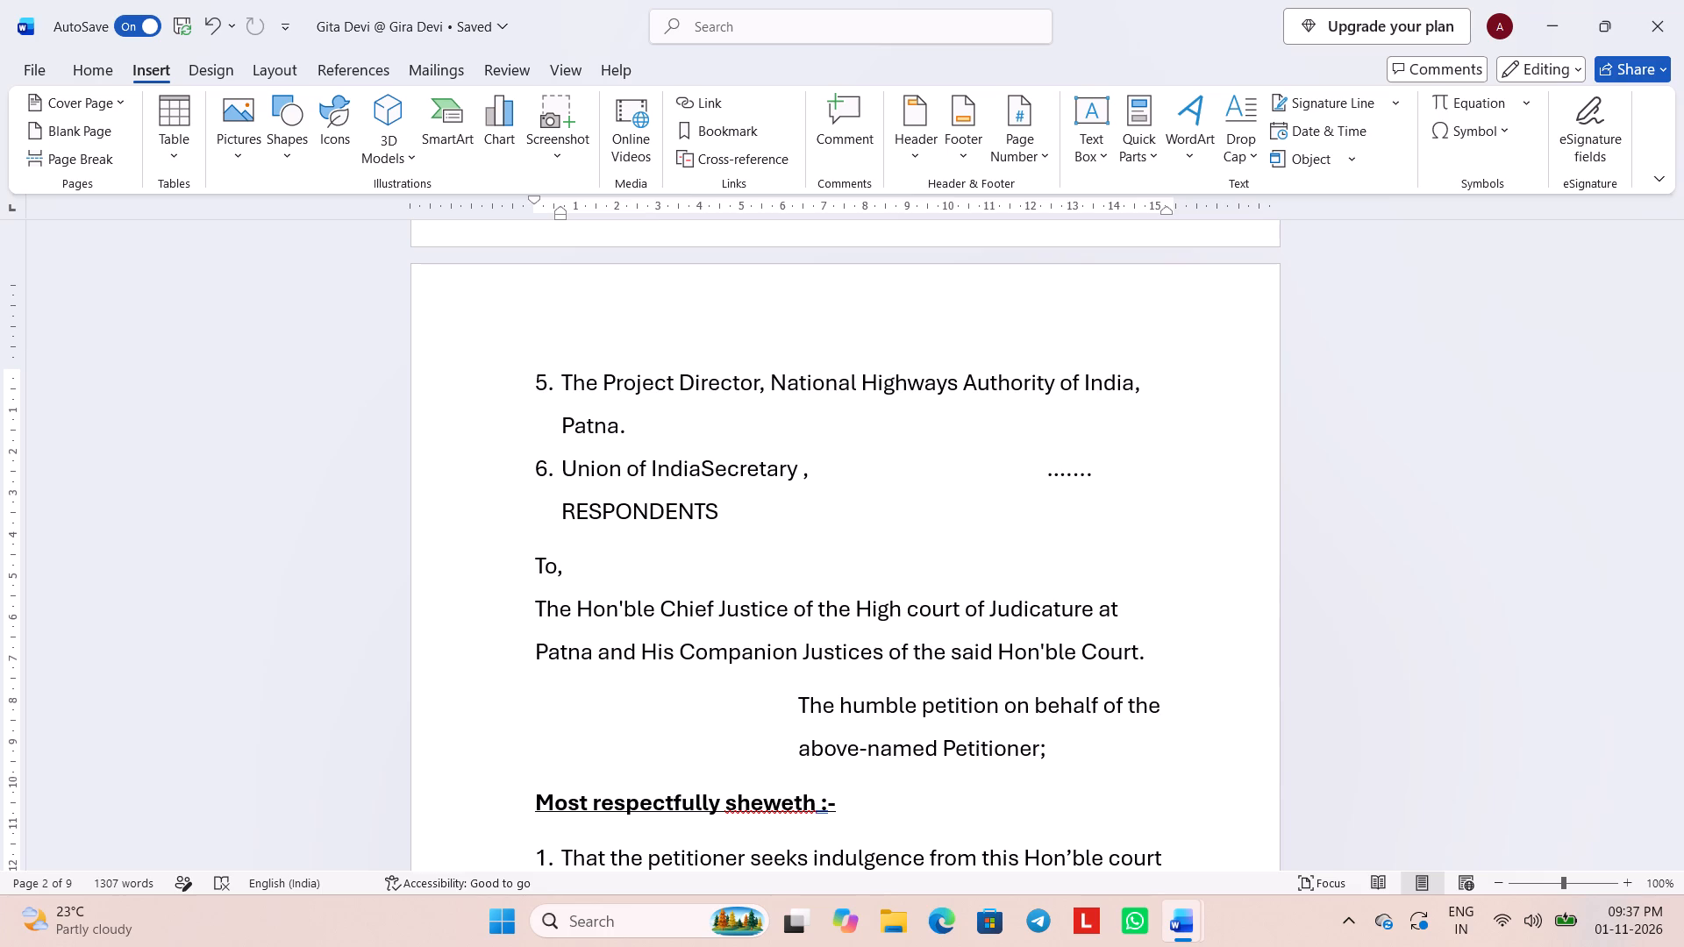
Insert "through" between "India" and "Secretary" in respondent 6, with proper spacing, and remove the stray space before the comma.
type("th")
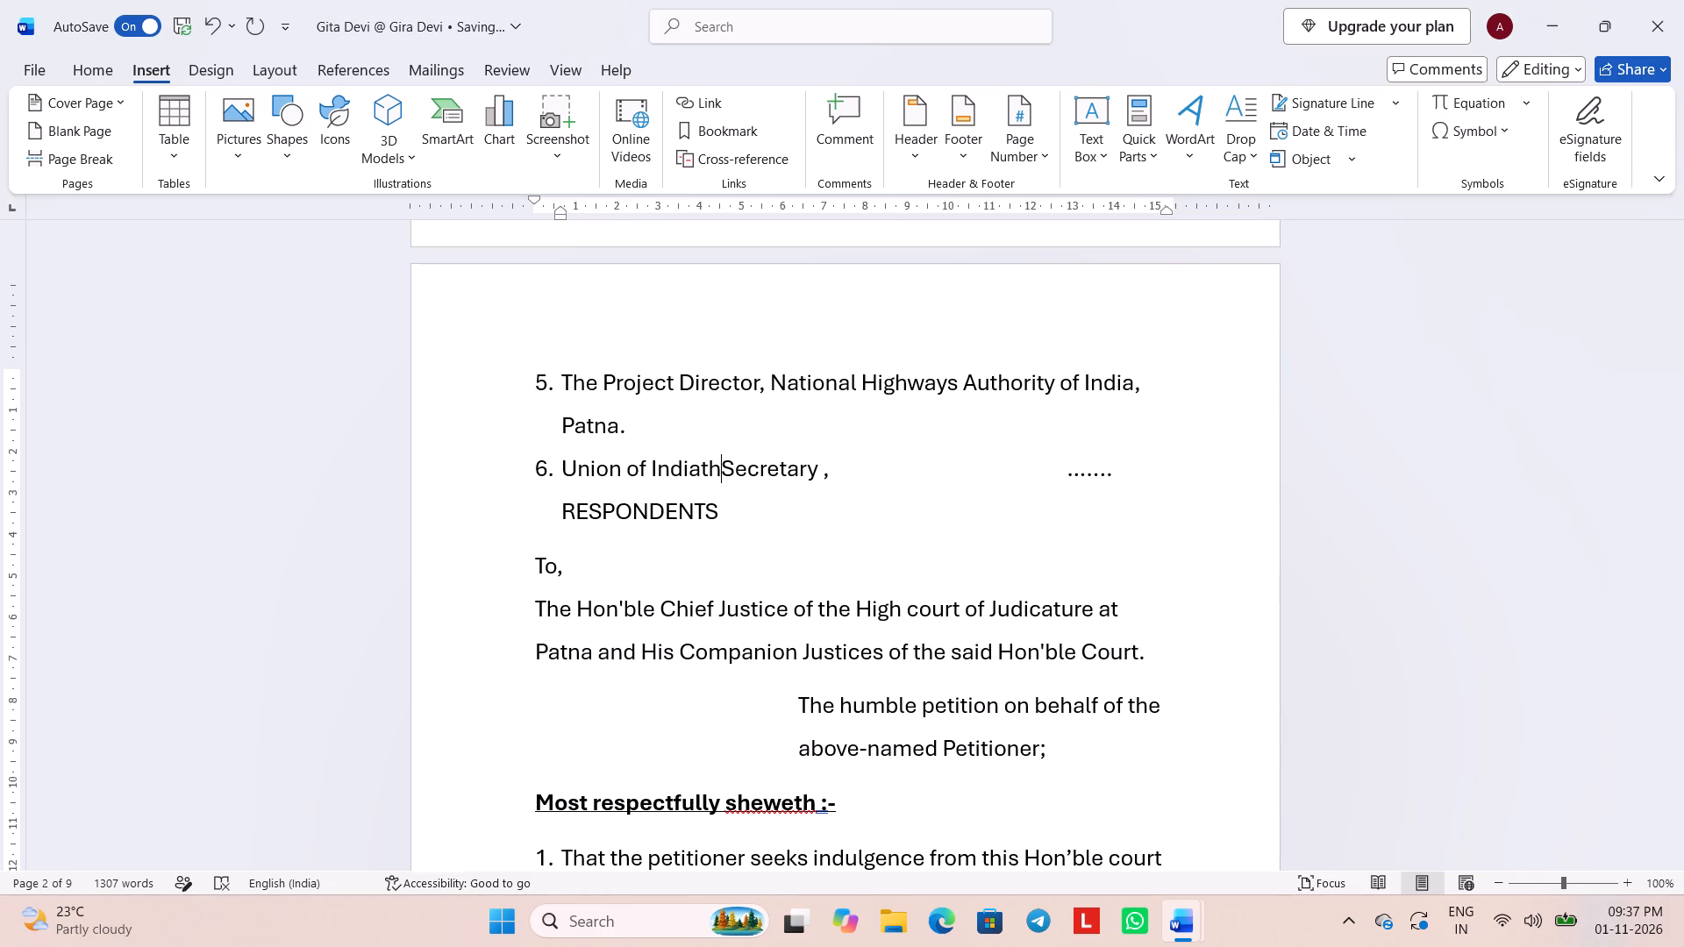
key("r")
key("o")
key("u")
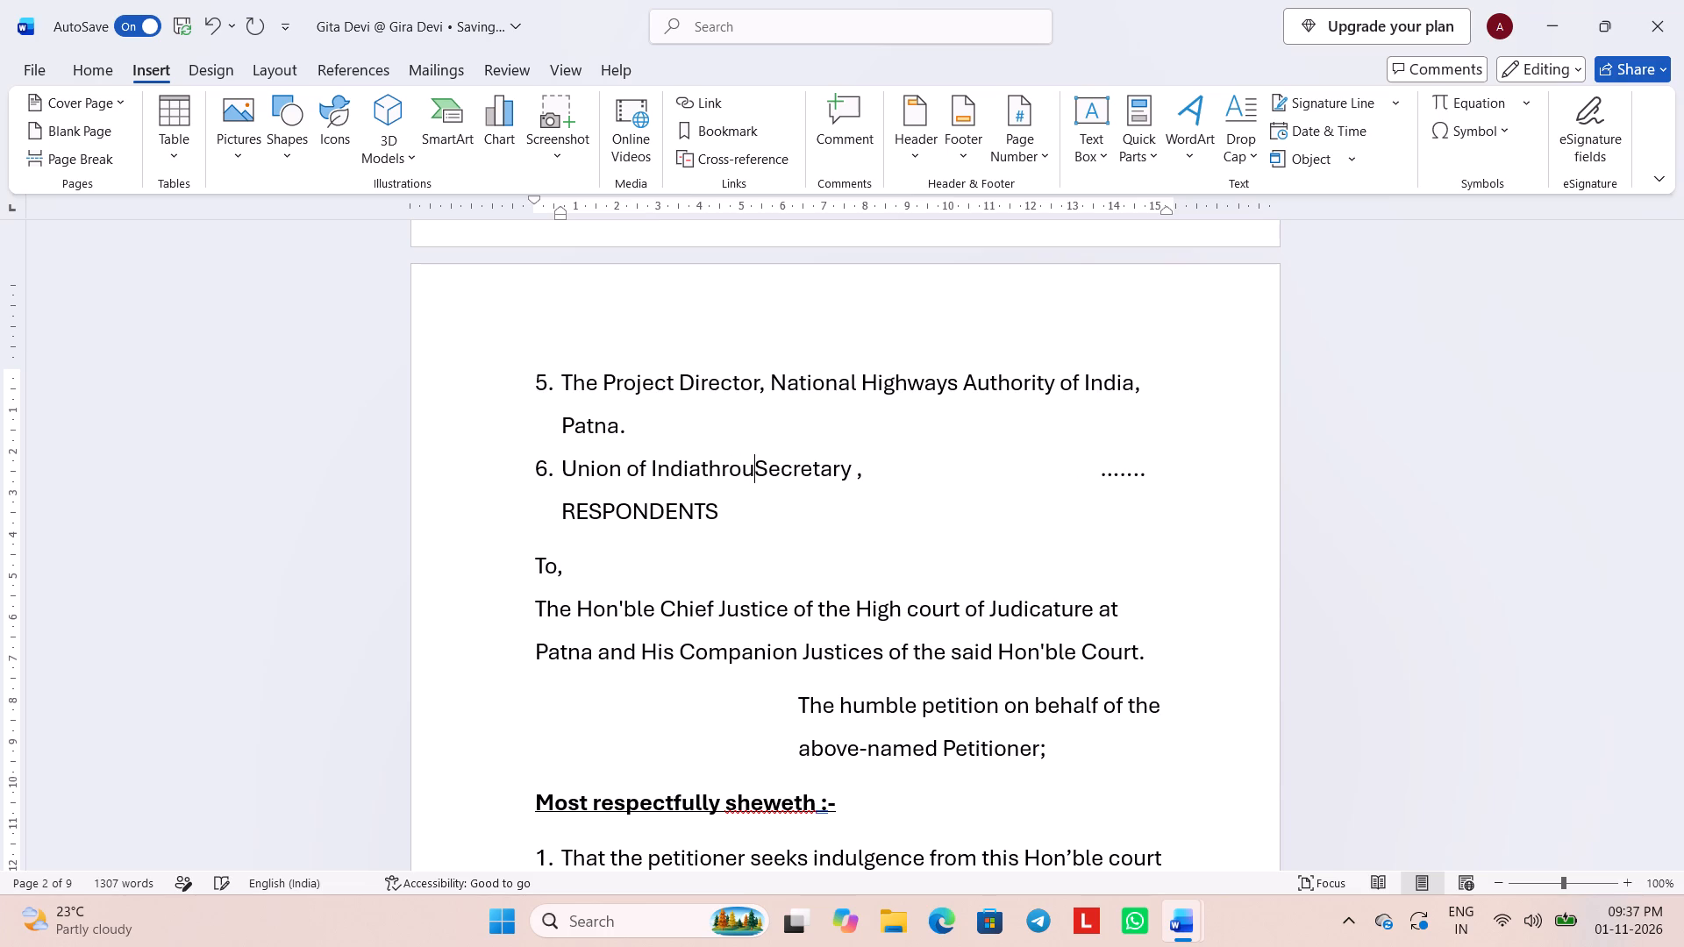
type("gh")
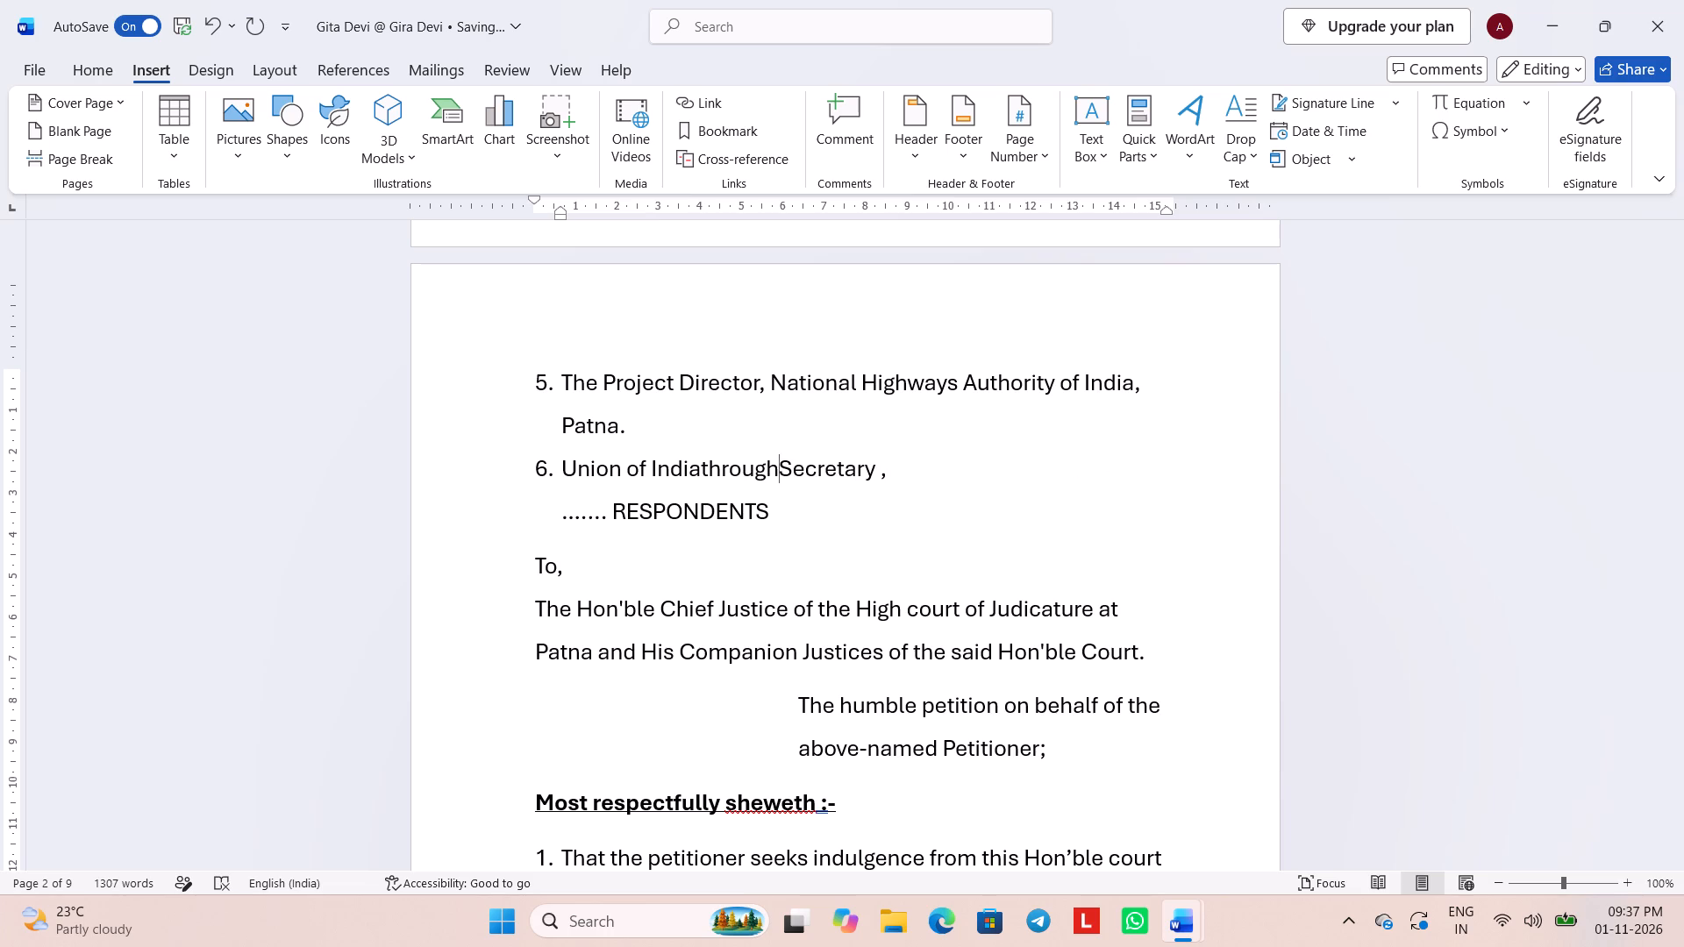
key("space")
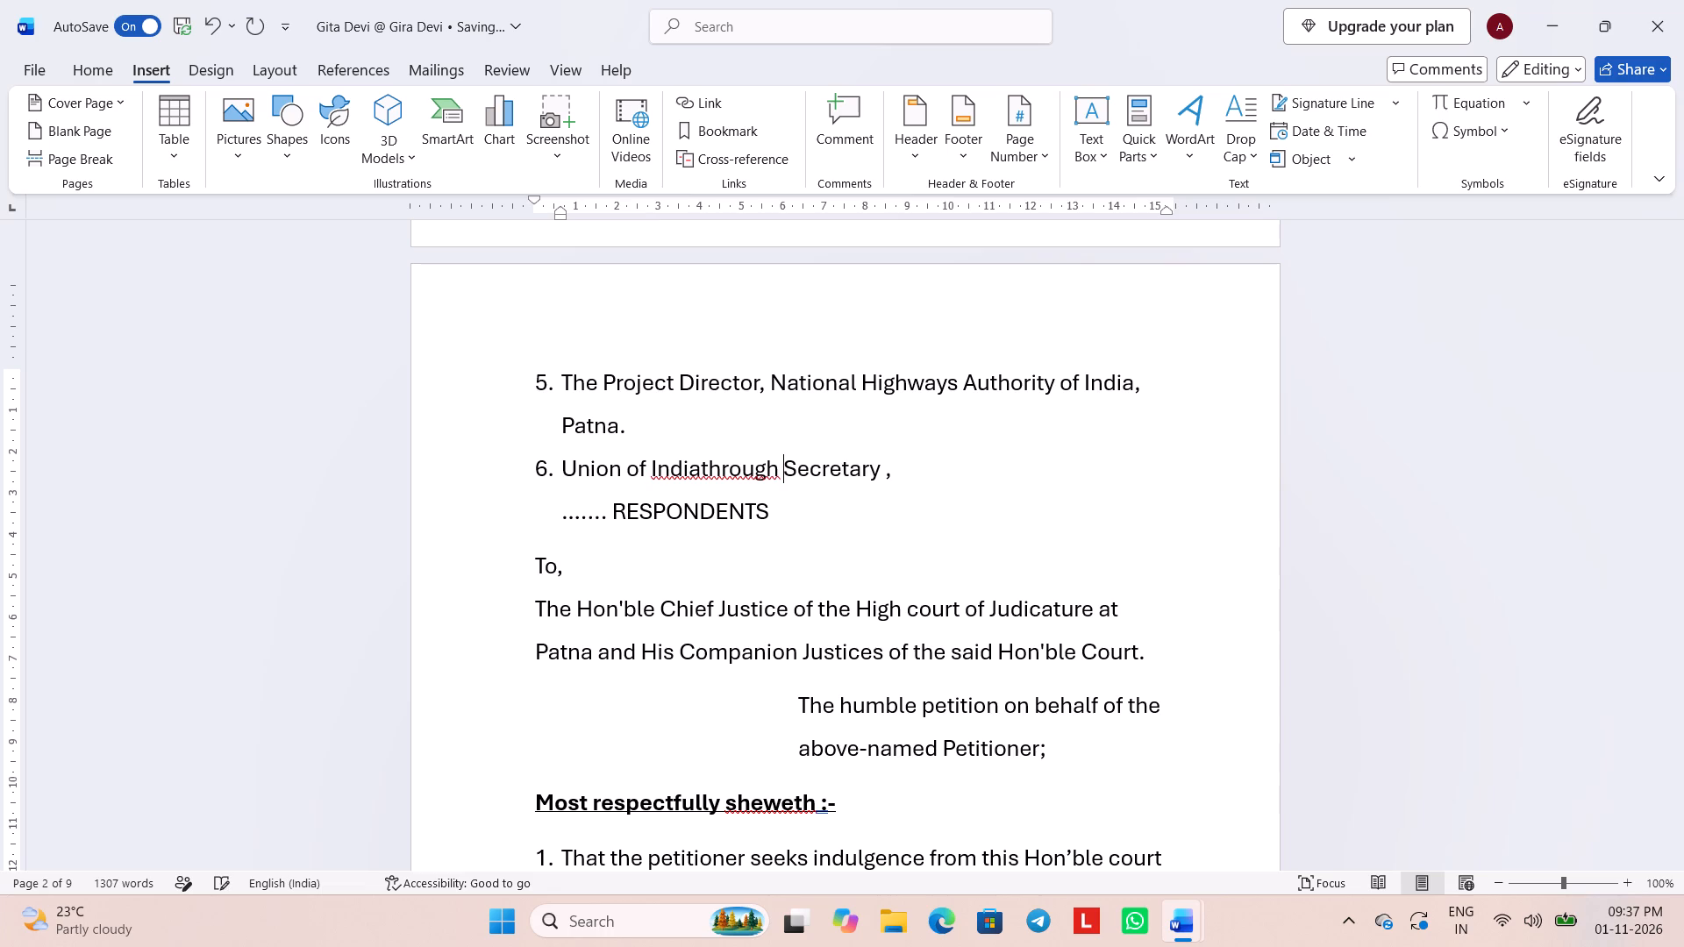
left_click(699, 470)
key("space")
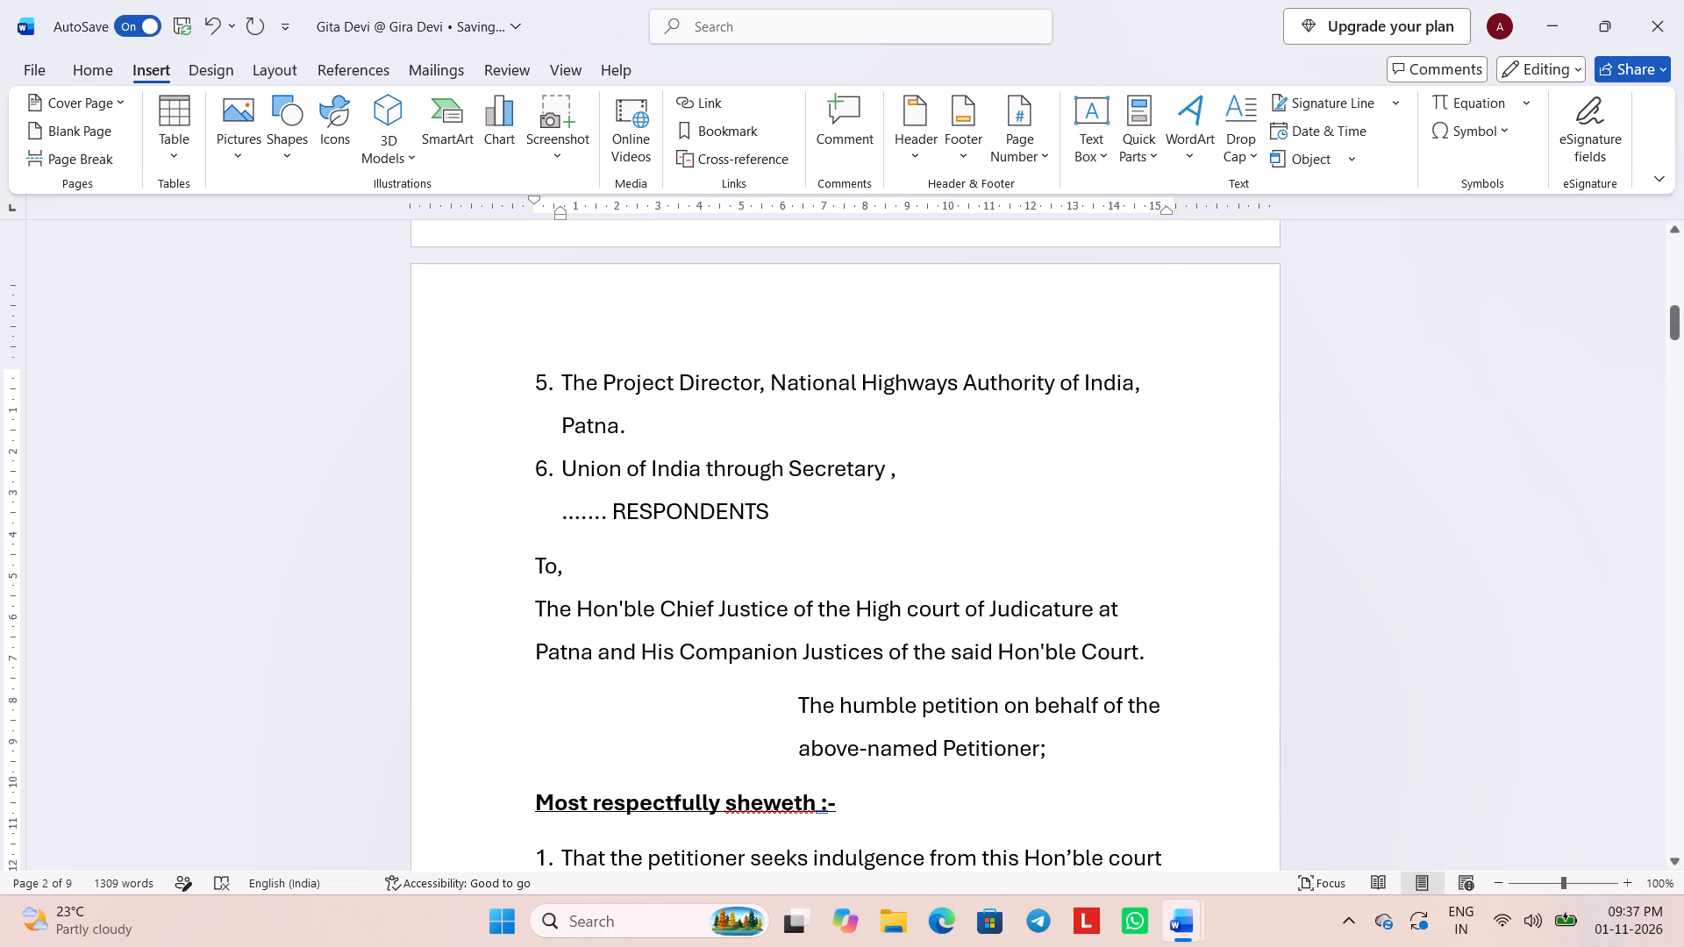
left_click(884, 469)
key("Delete")
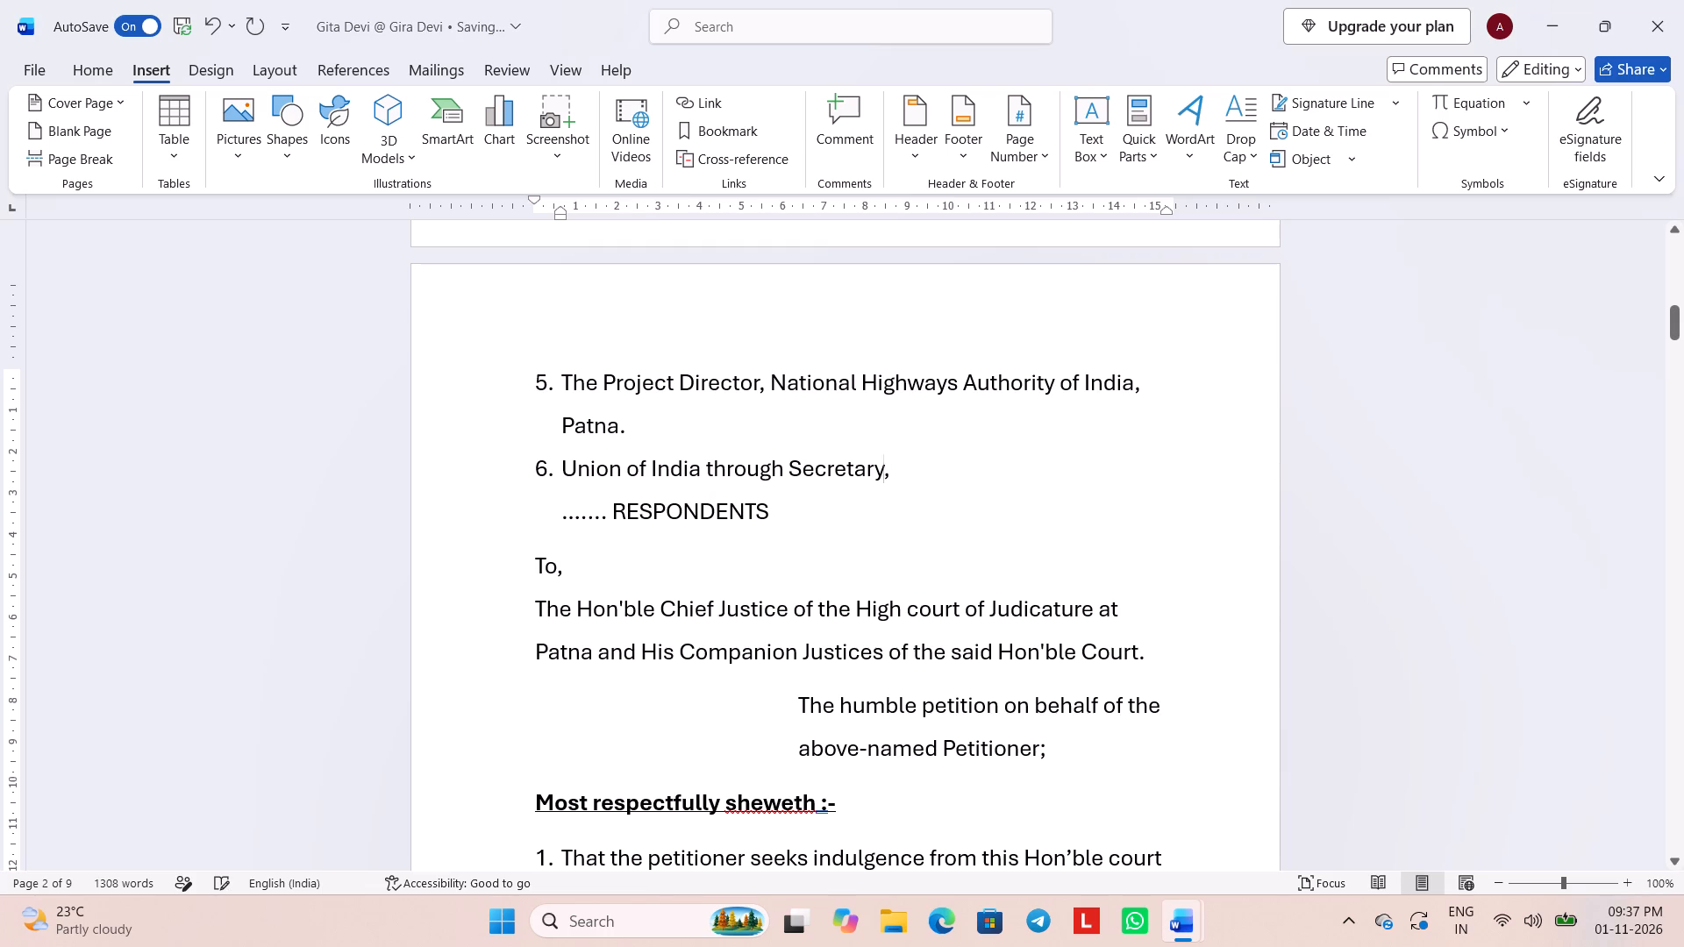
Add "Ministry of RoadTransport&Highways," after "Secretary," in respondent 6 of the petition's party list.
left_click(897, 471)
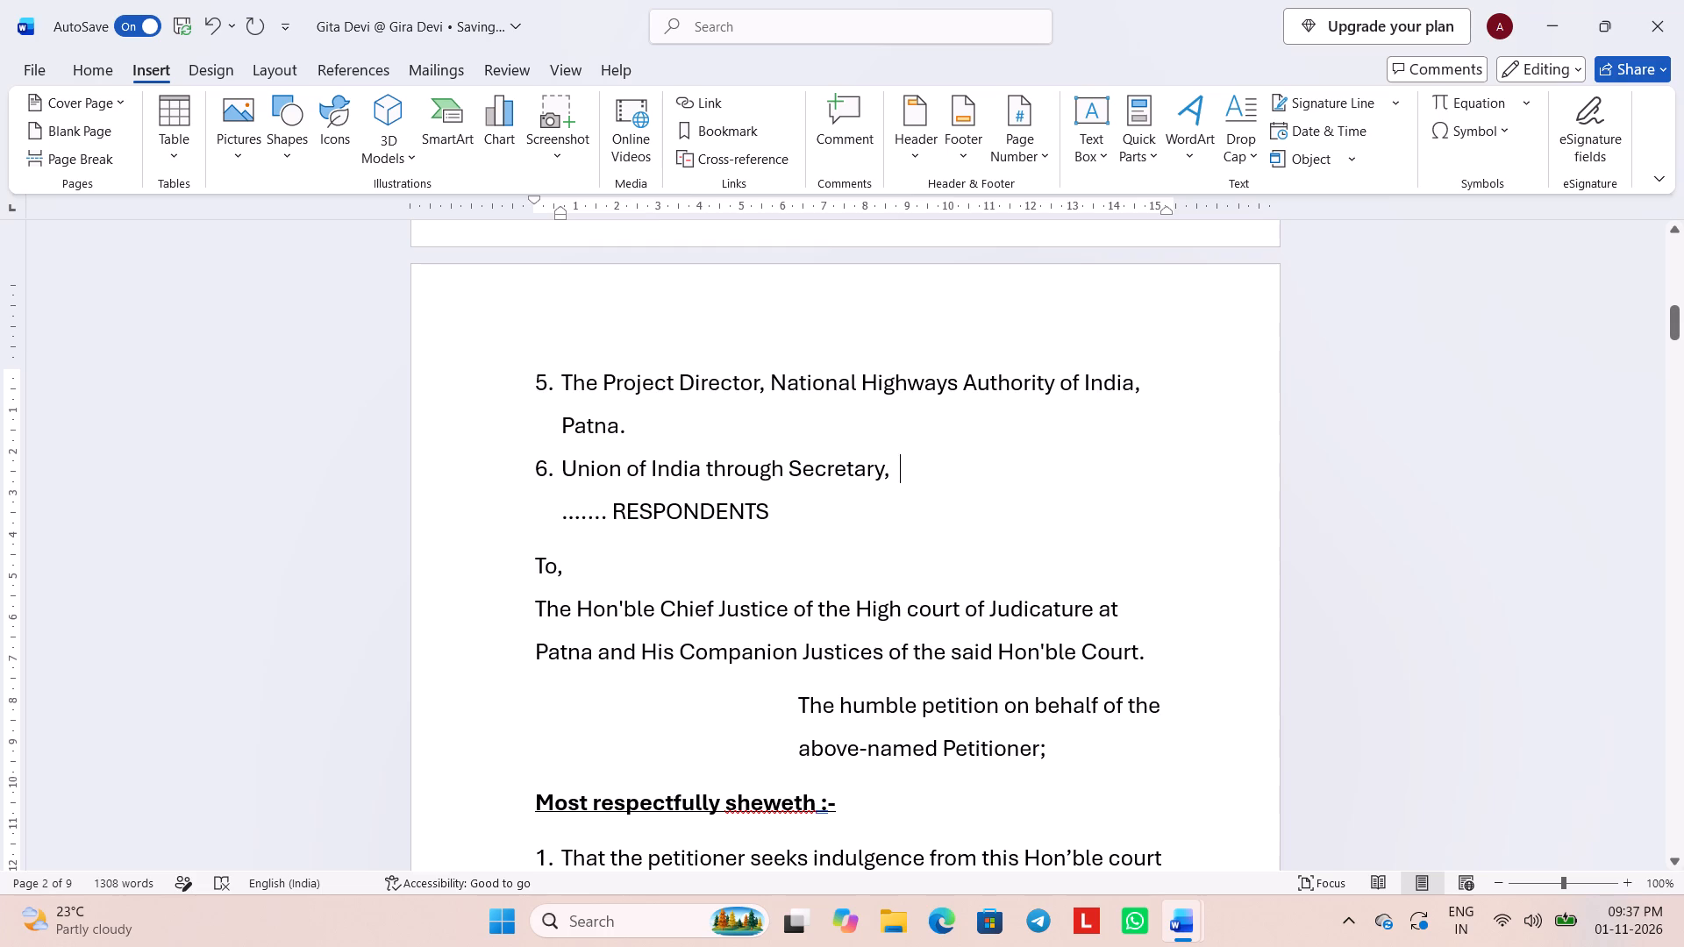
left_click(892, 471)
key("m")
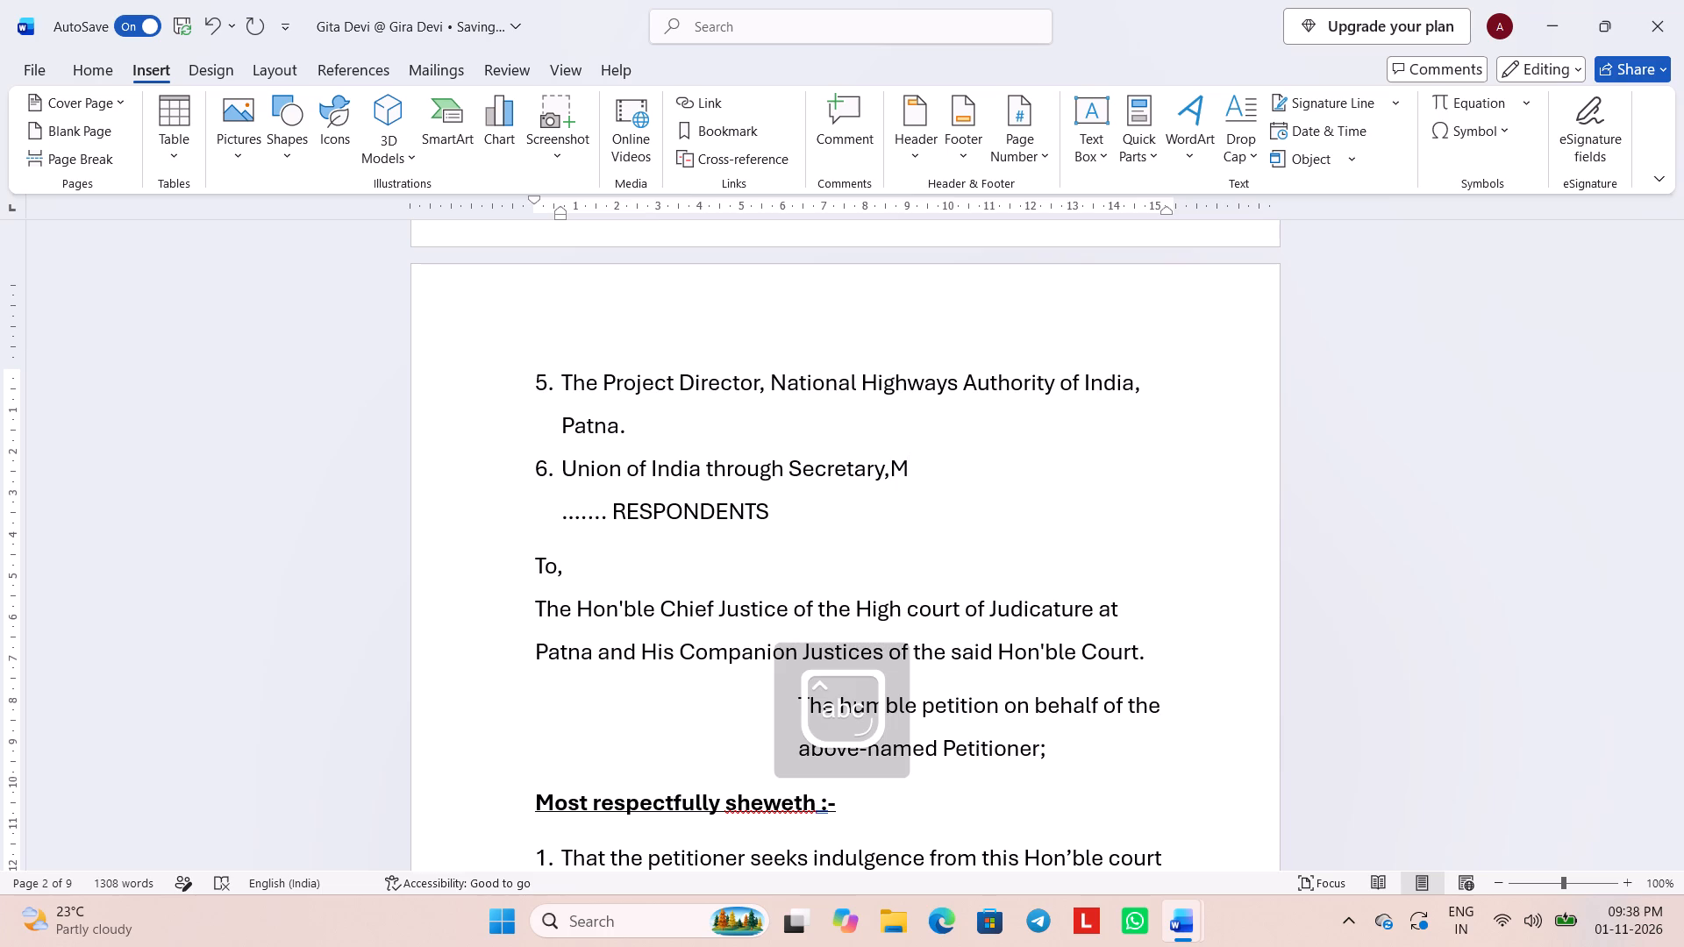
type("ini")
key("s")
key("t")
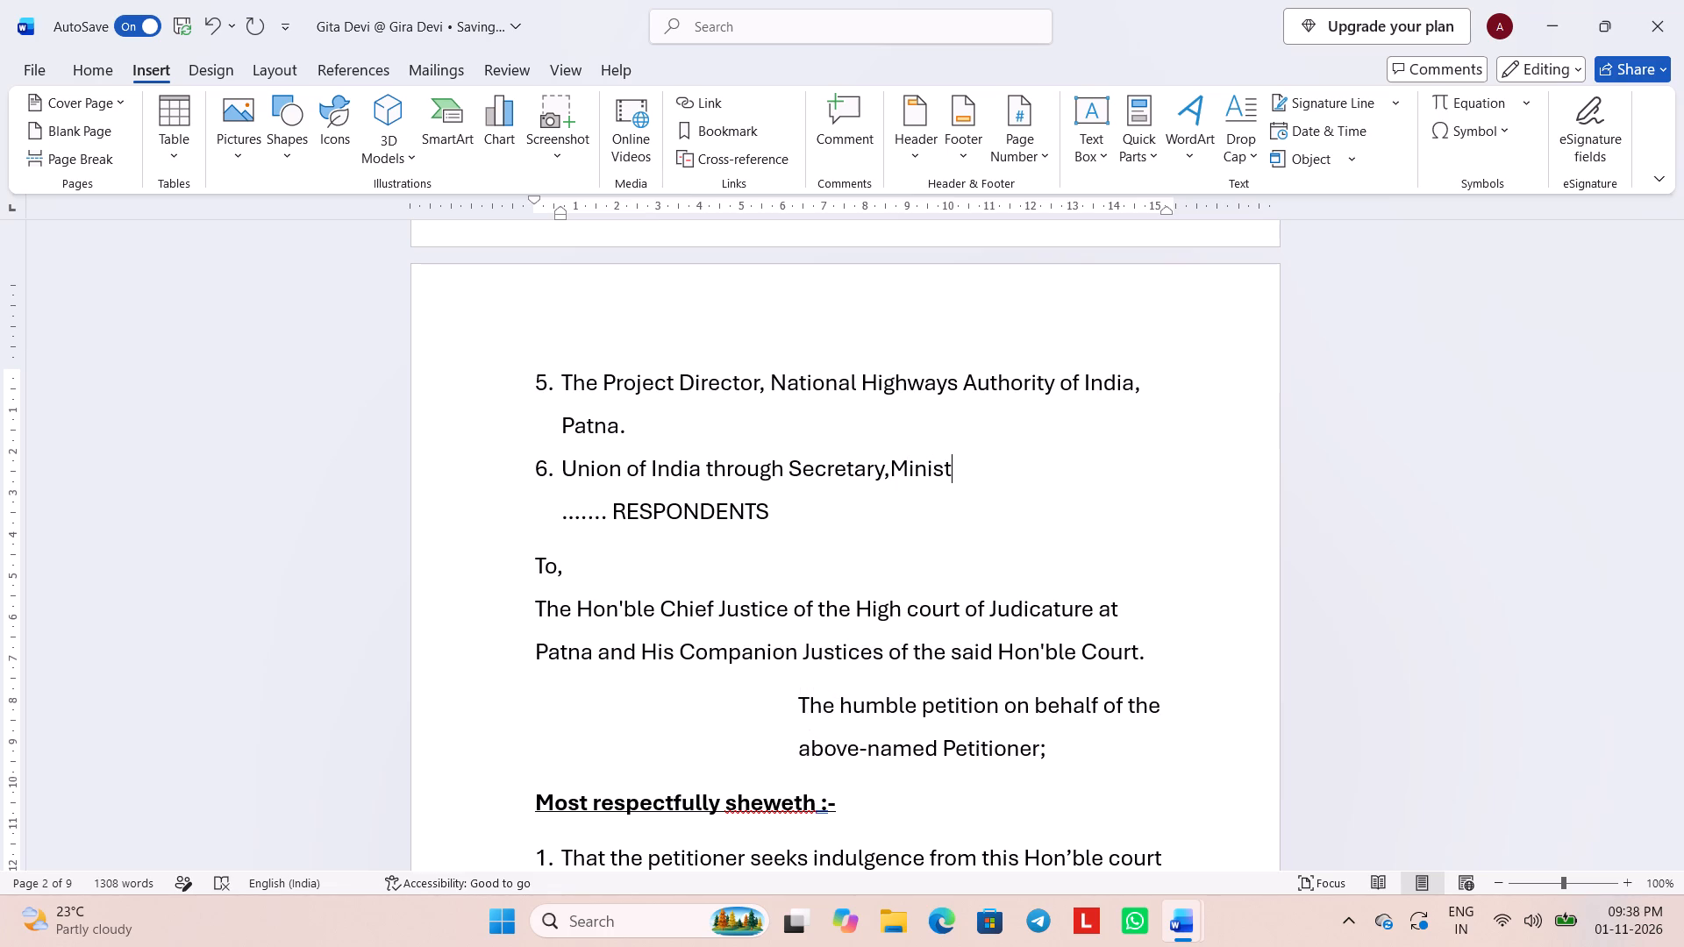
type("ry")
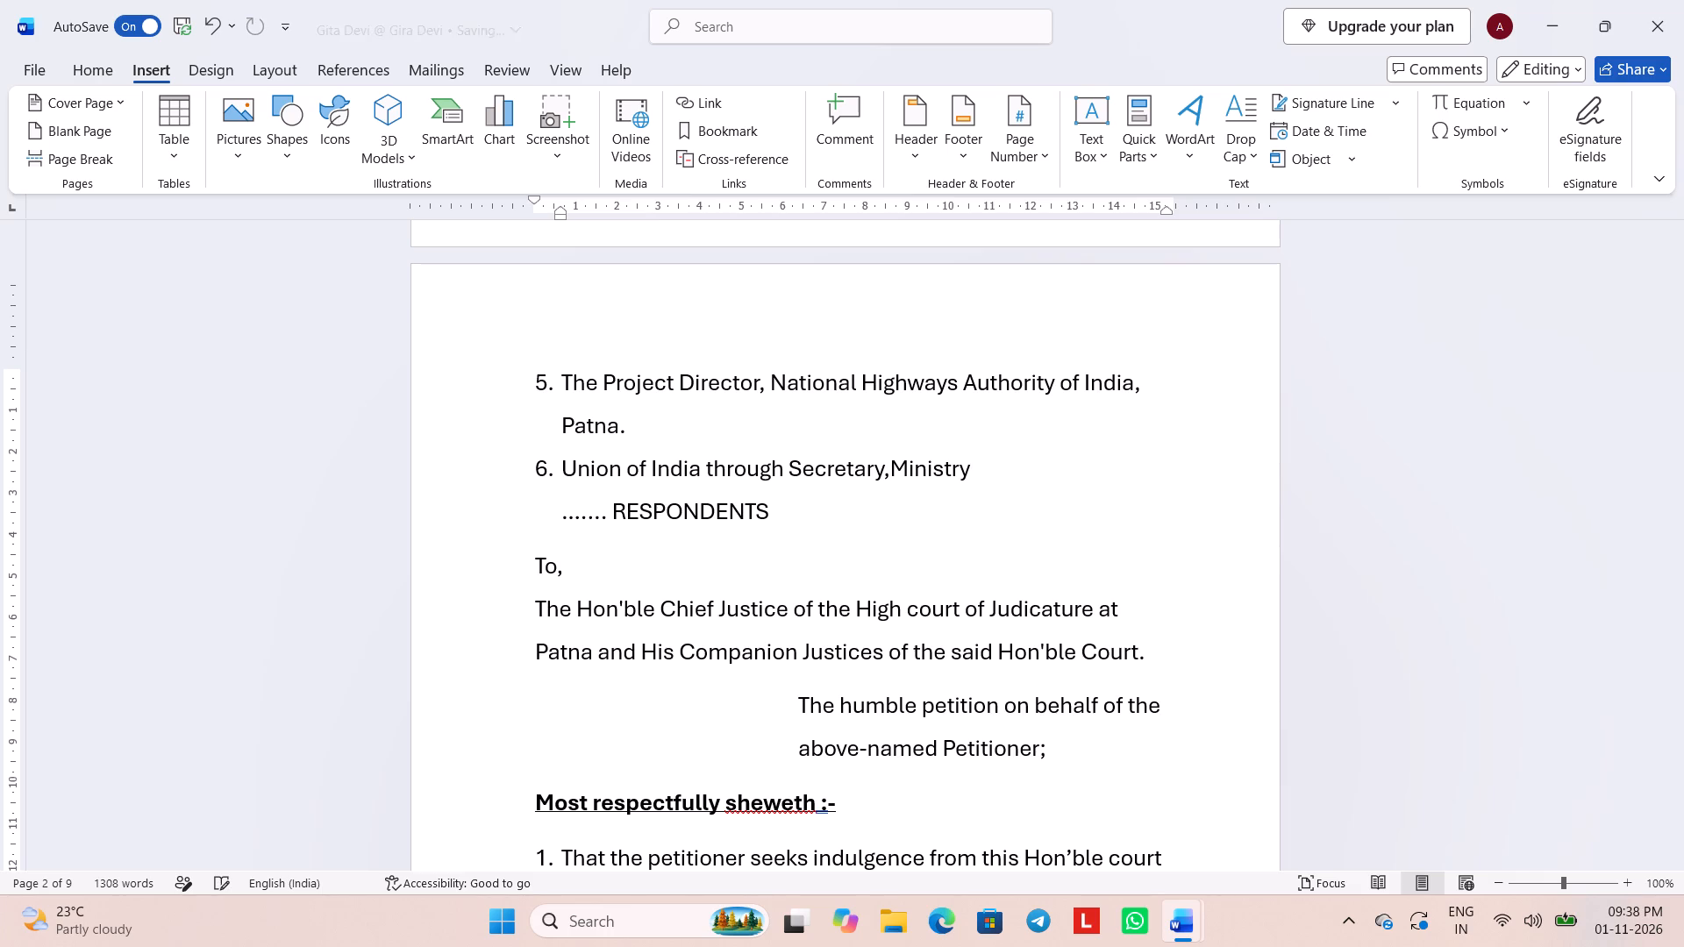
key("space")
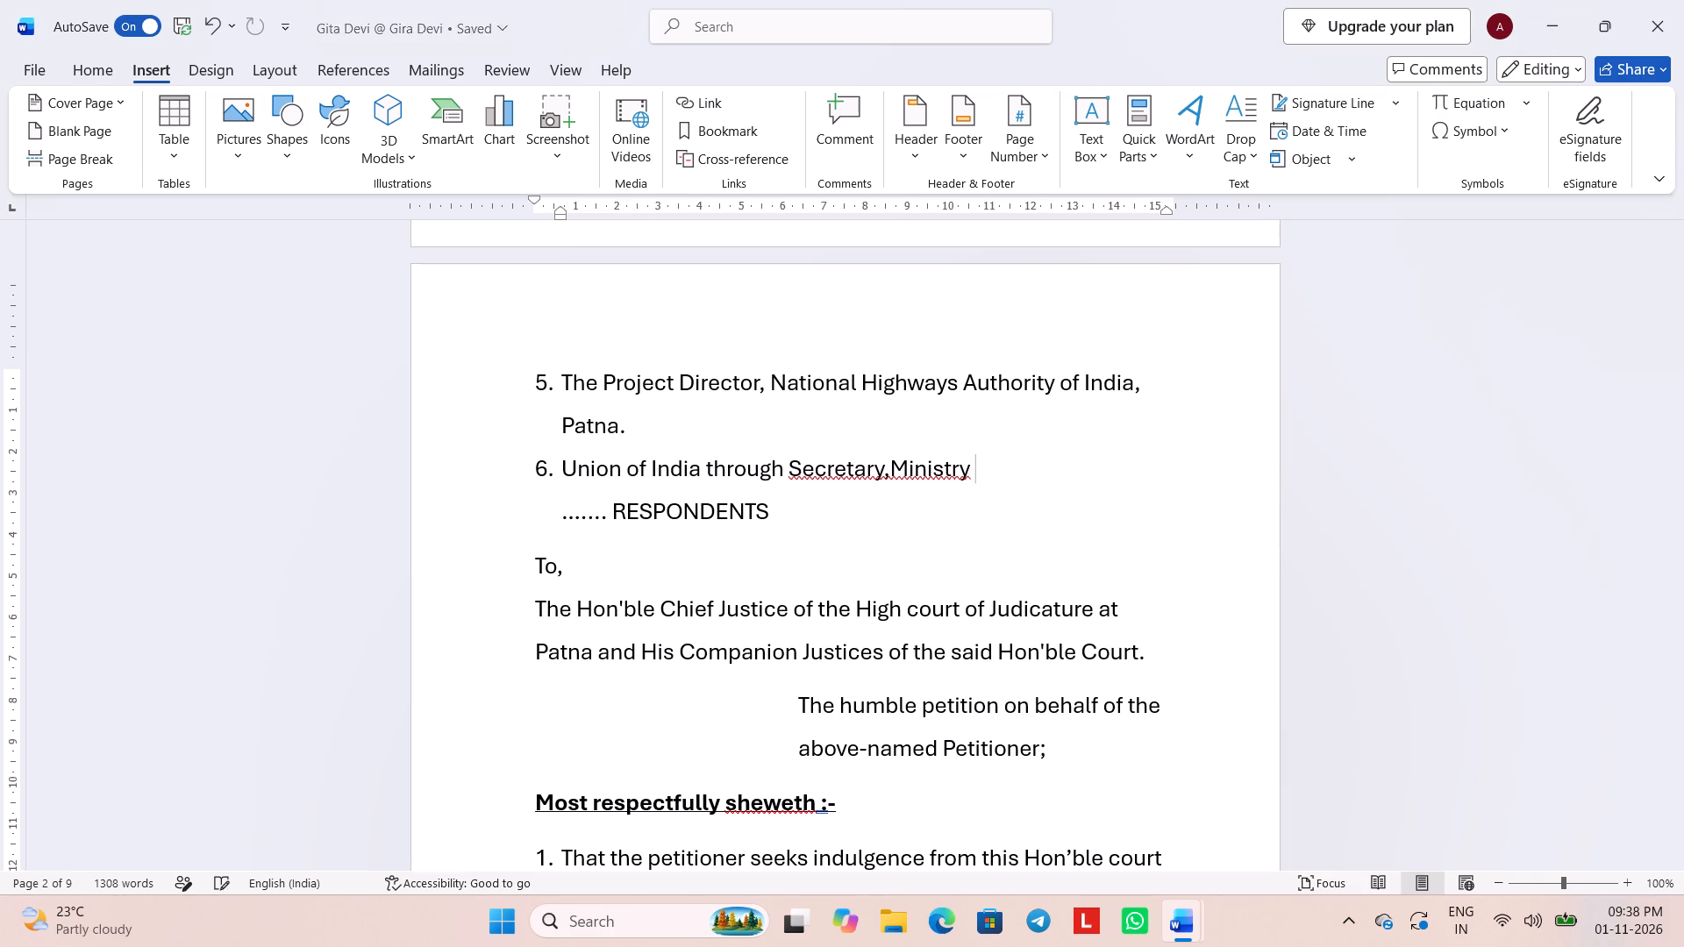
type("of")
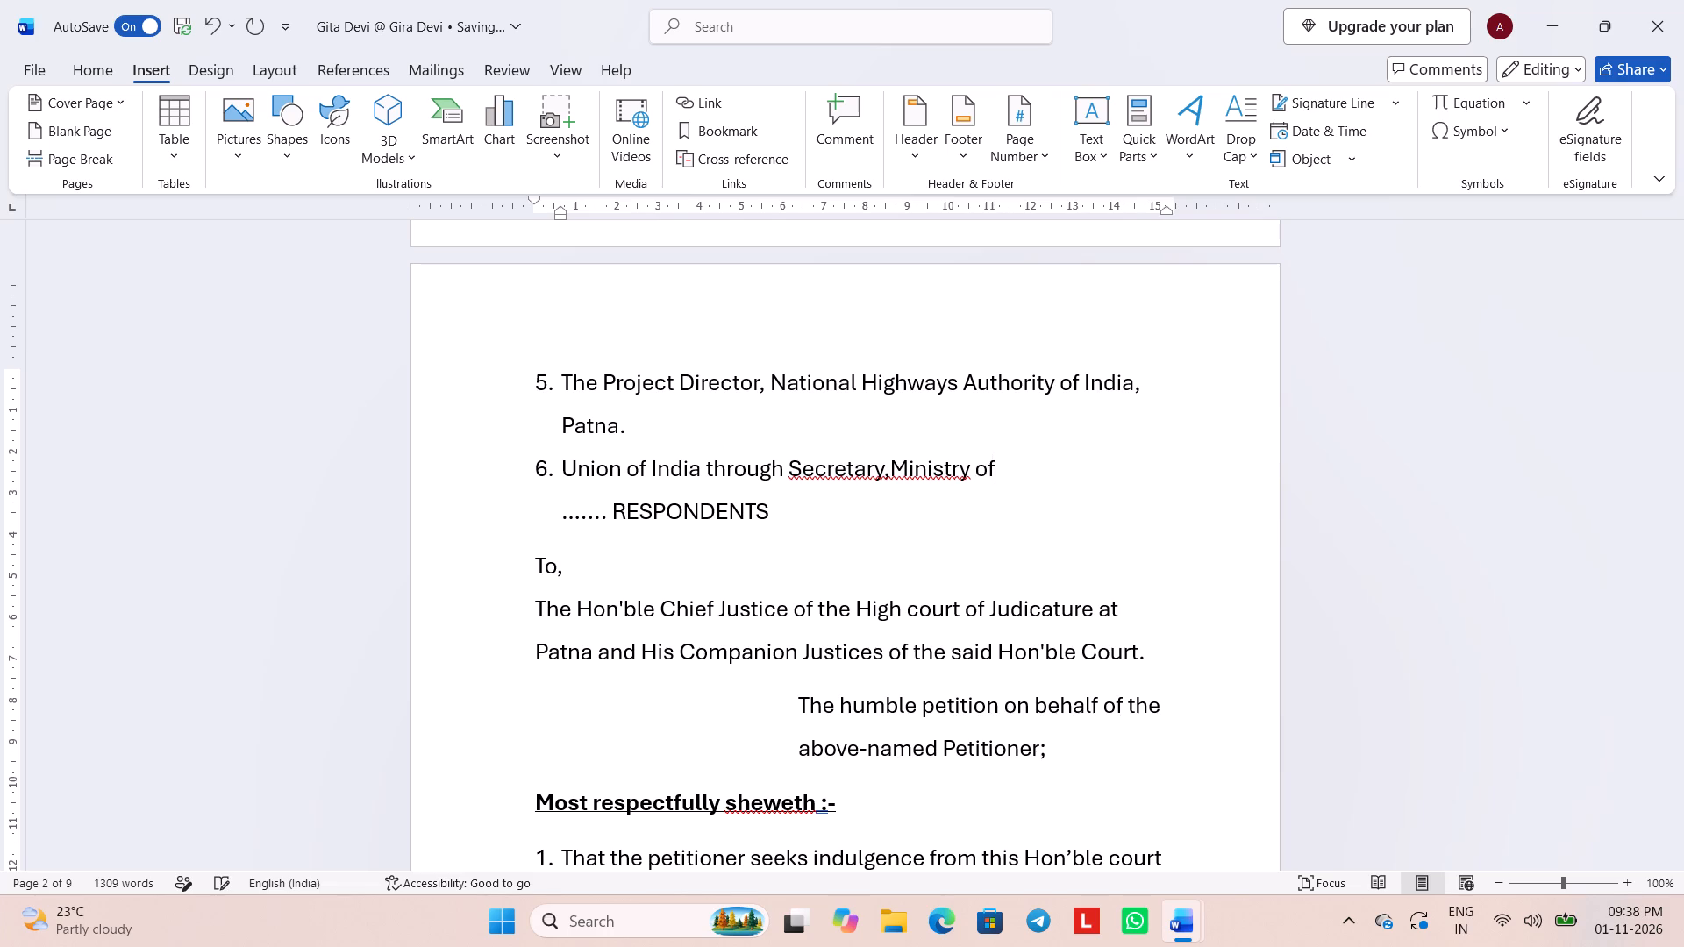
key("space")
key("r")
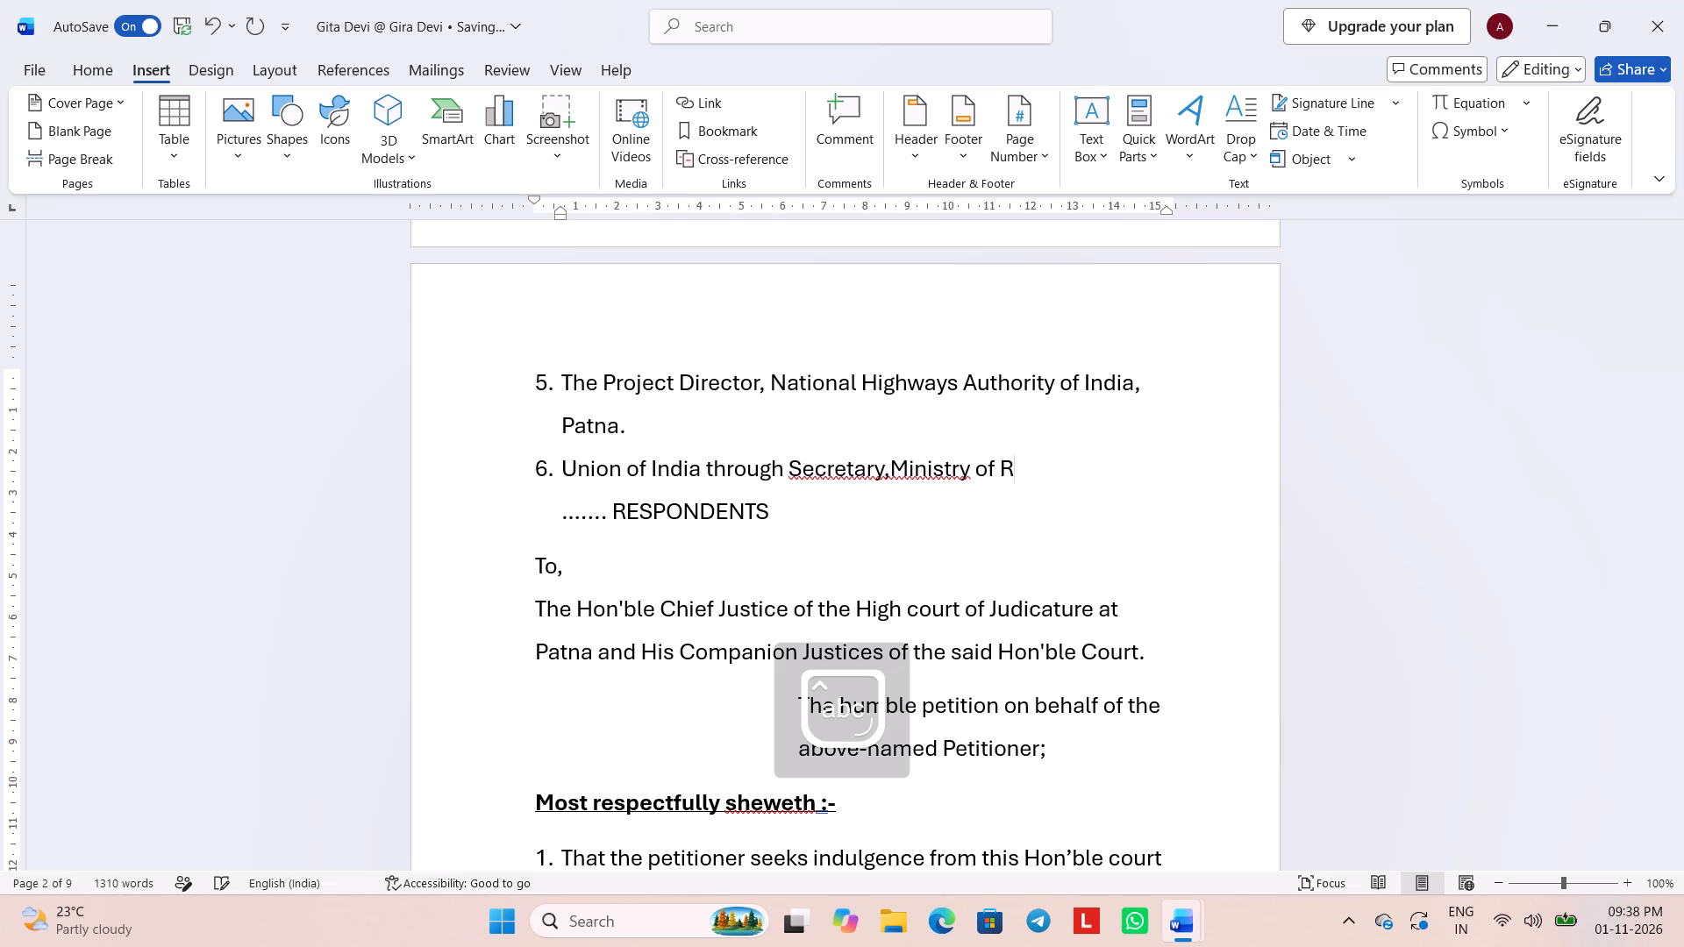
key("o")
key("a")
key("d")
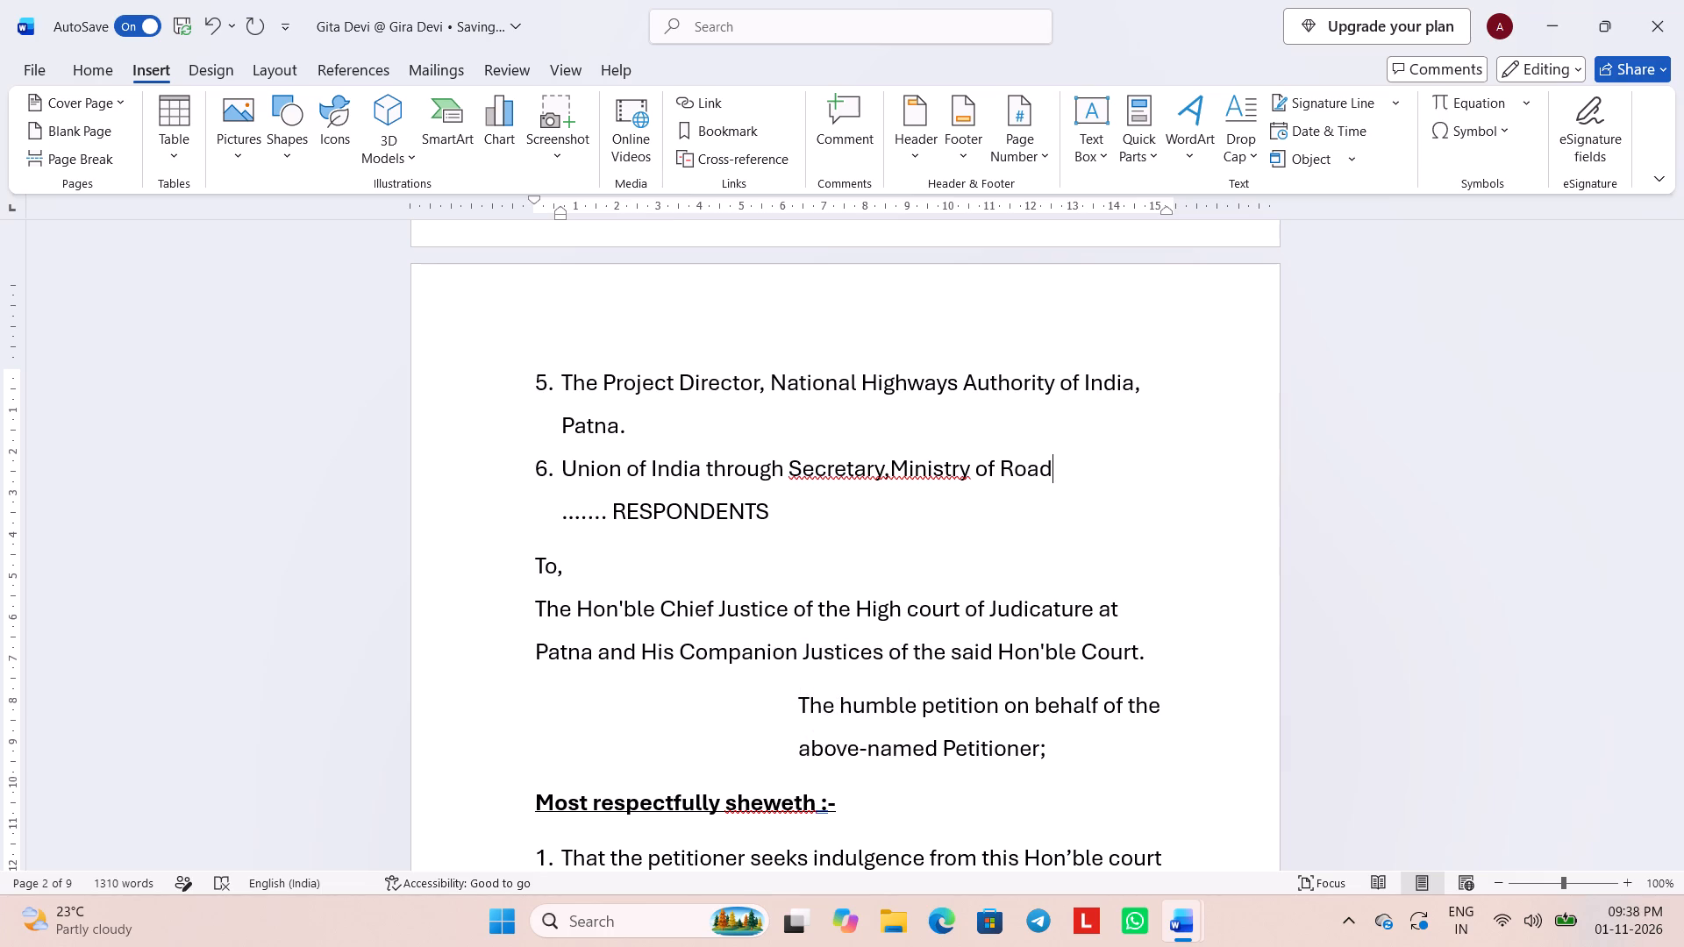
key("t")
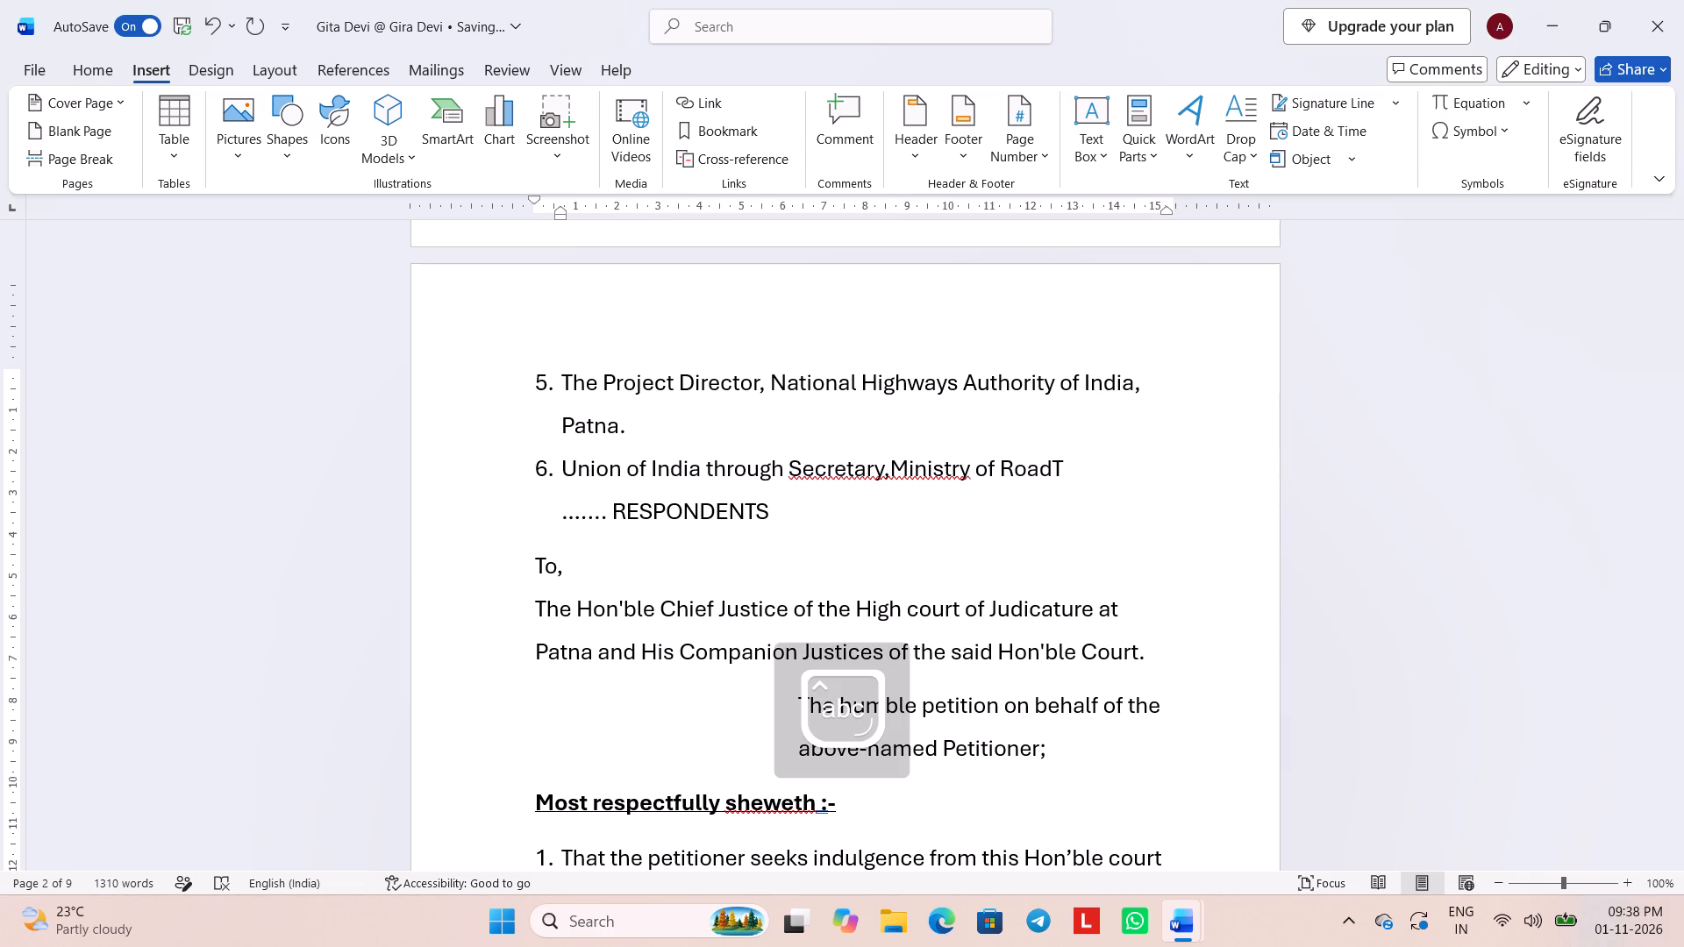
type("ra")
type("ns")
type("po")
type("rt")
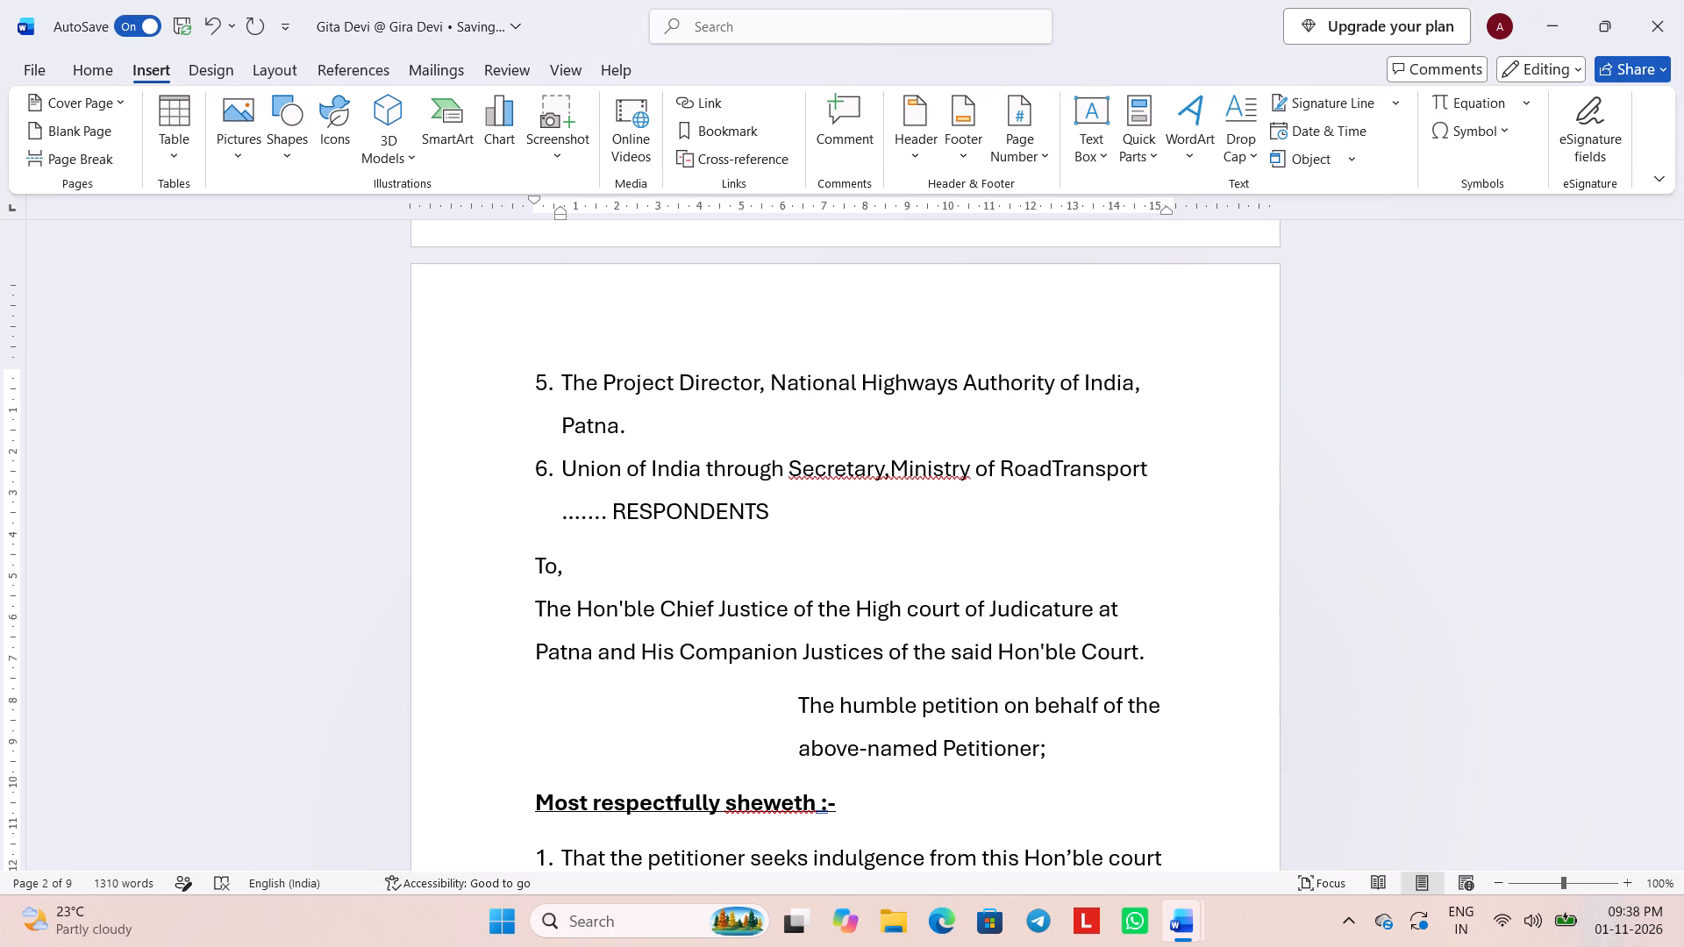
key("shift+ampersand")
key("shift+h")
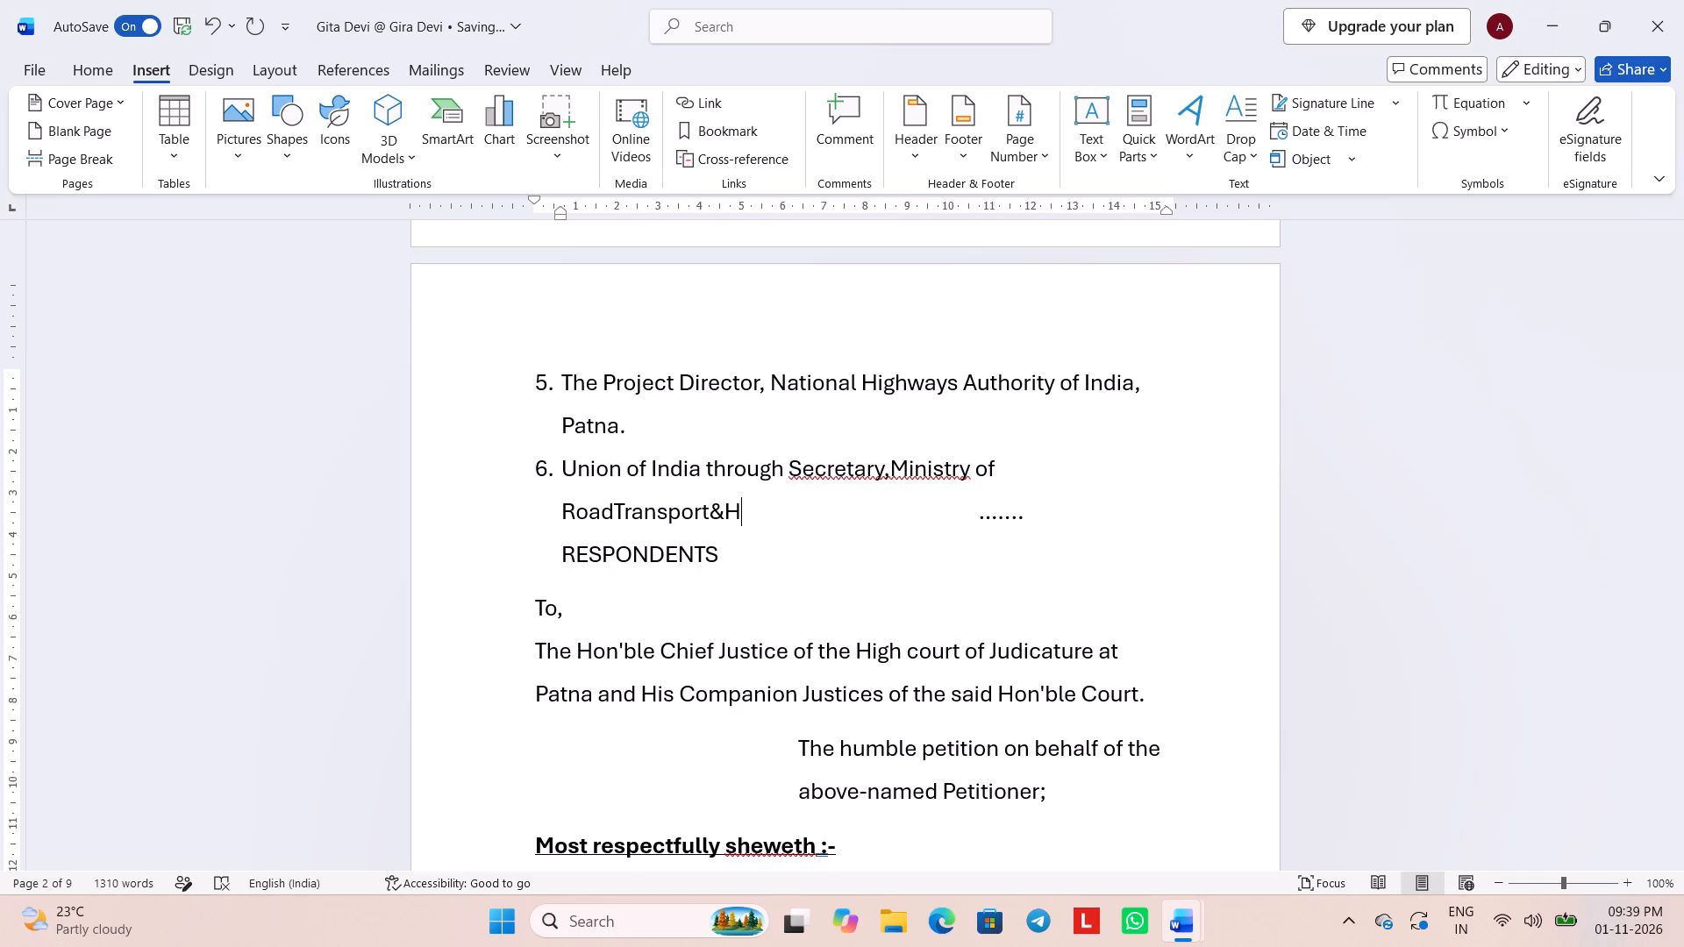
key("i")
type("gh")
type("wa")
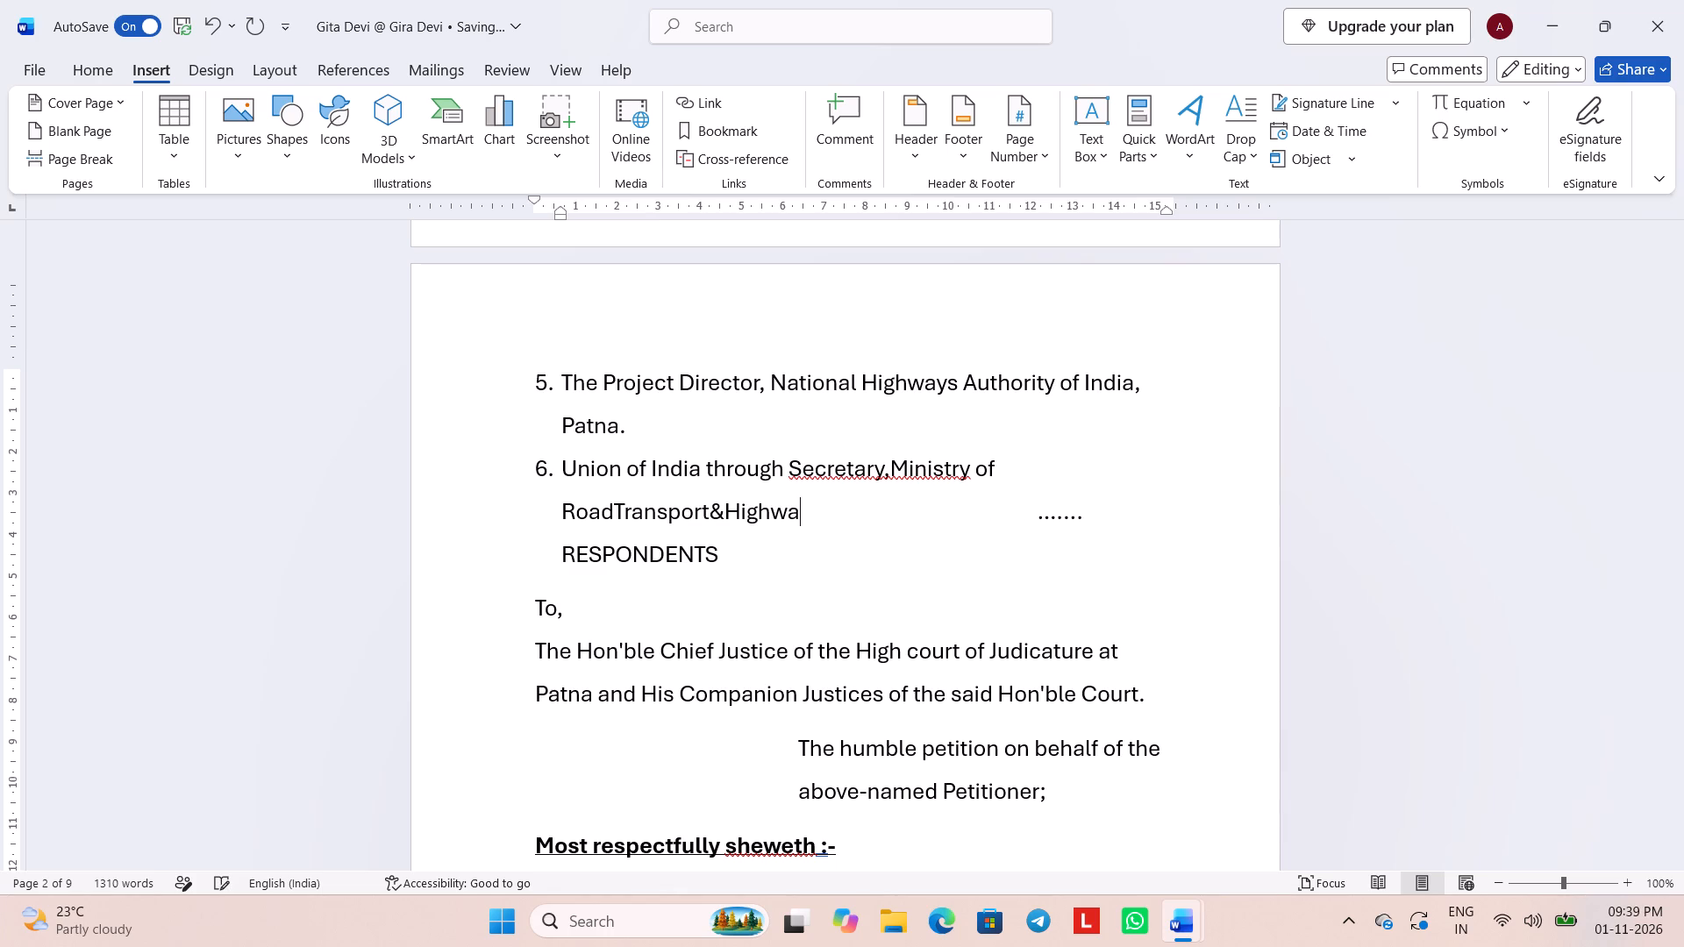
key("y")
key("s")
key("comma")
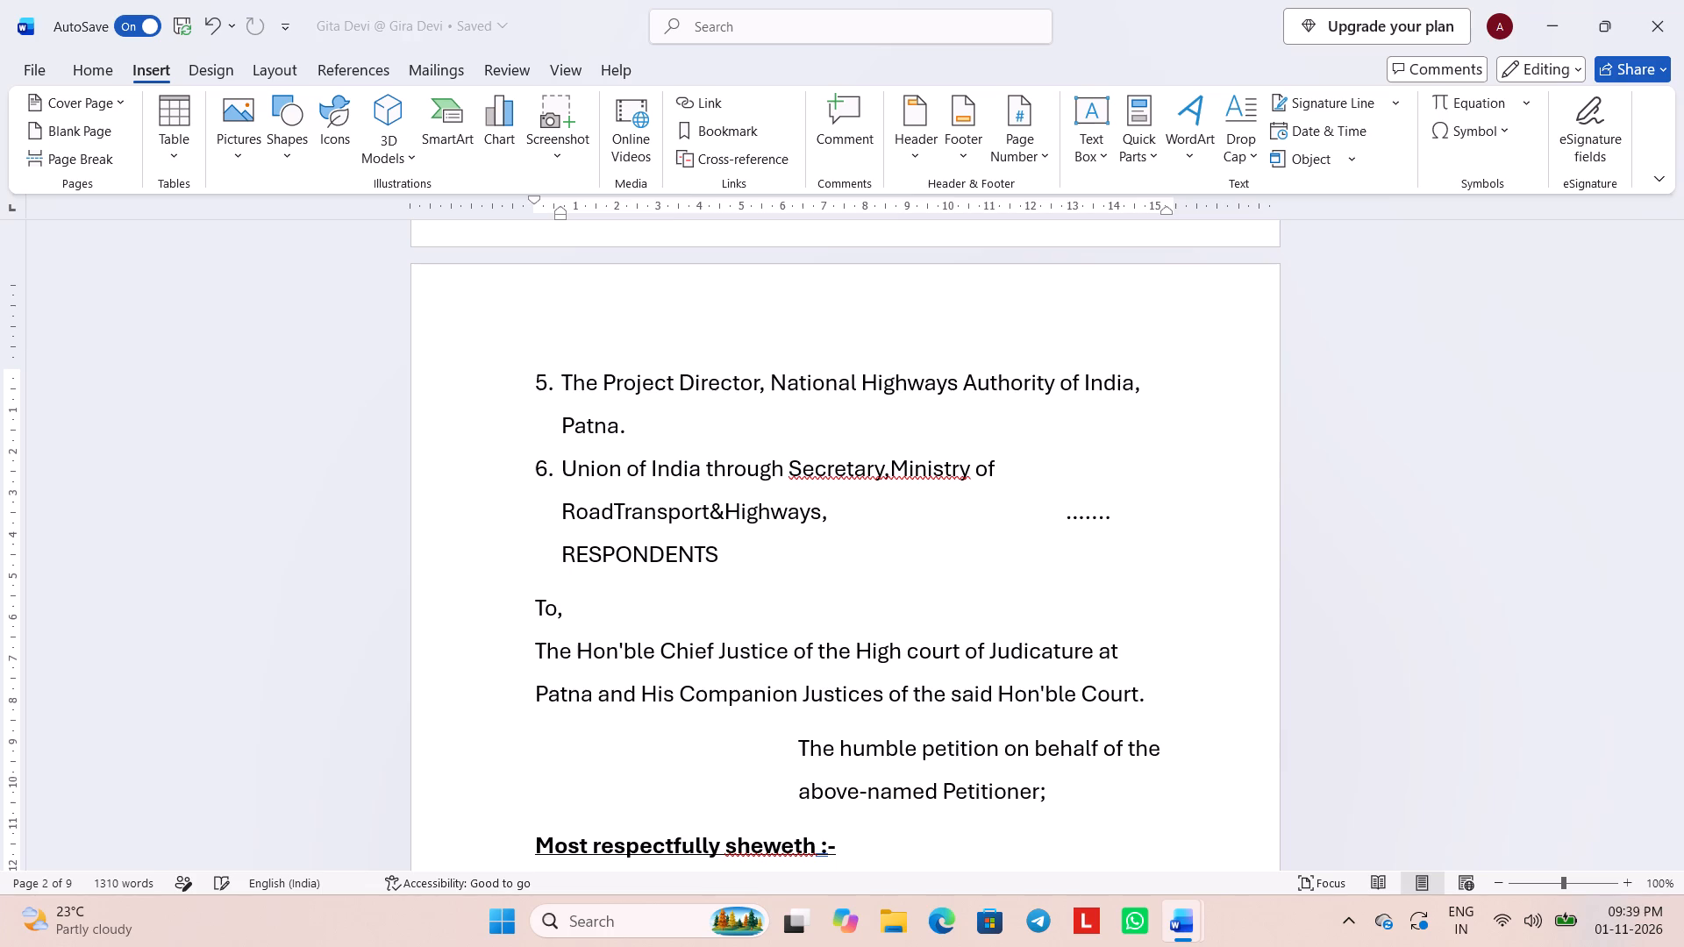
Complete respondent 6's address with "New Delhi" after the ministry name.
key("shift+n")
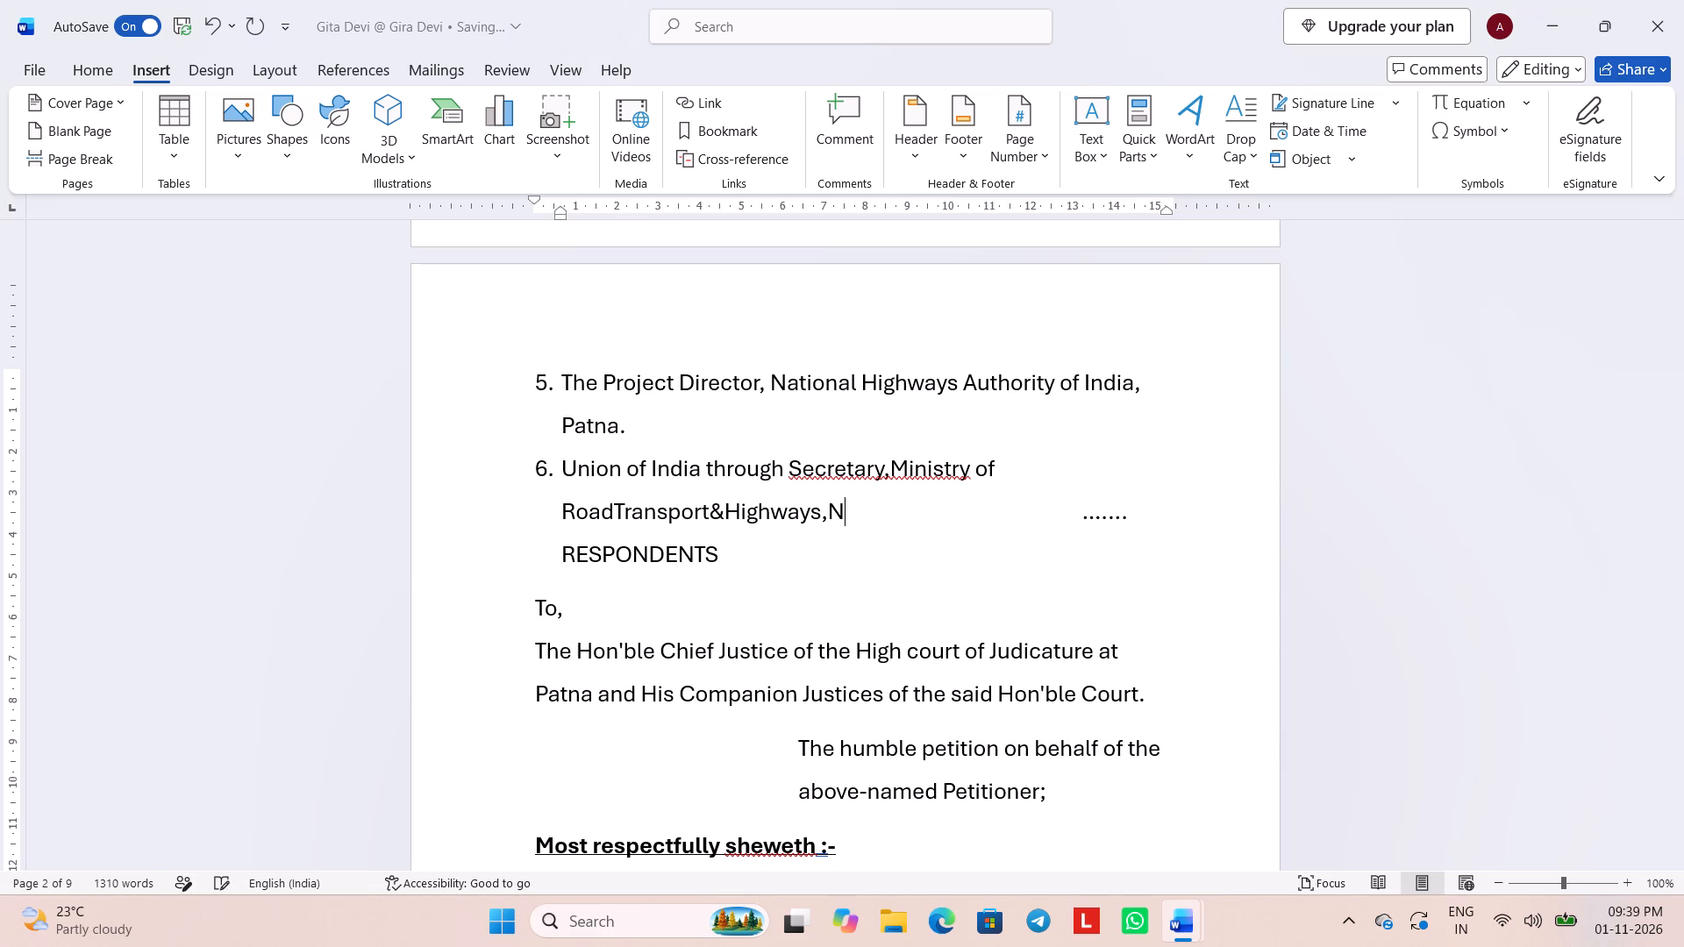
key("e")
key("w")
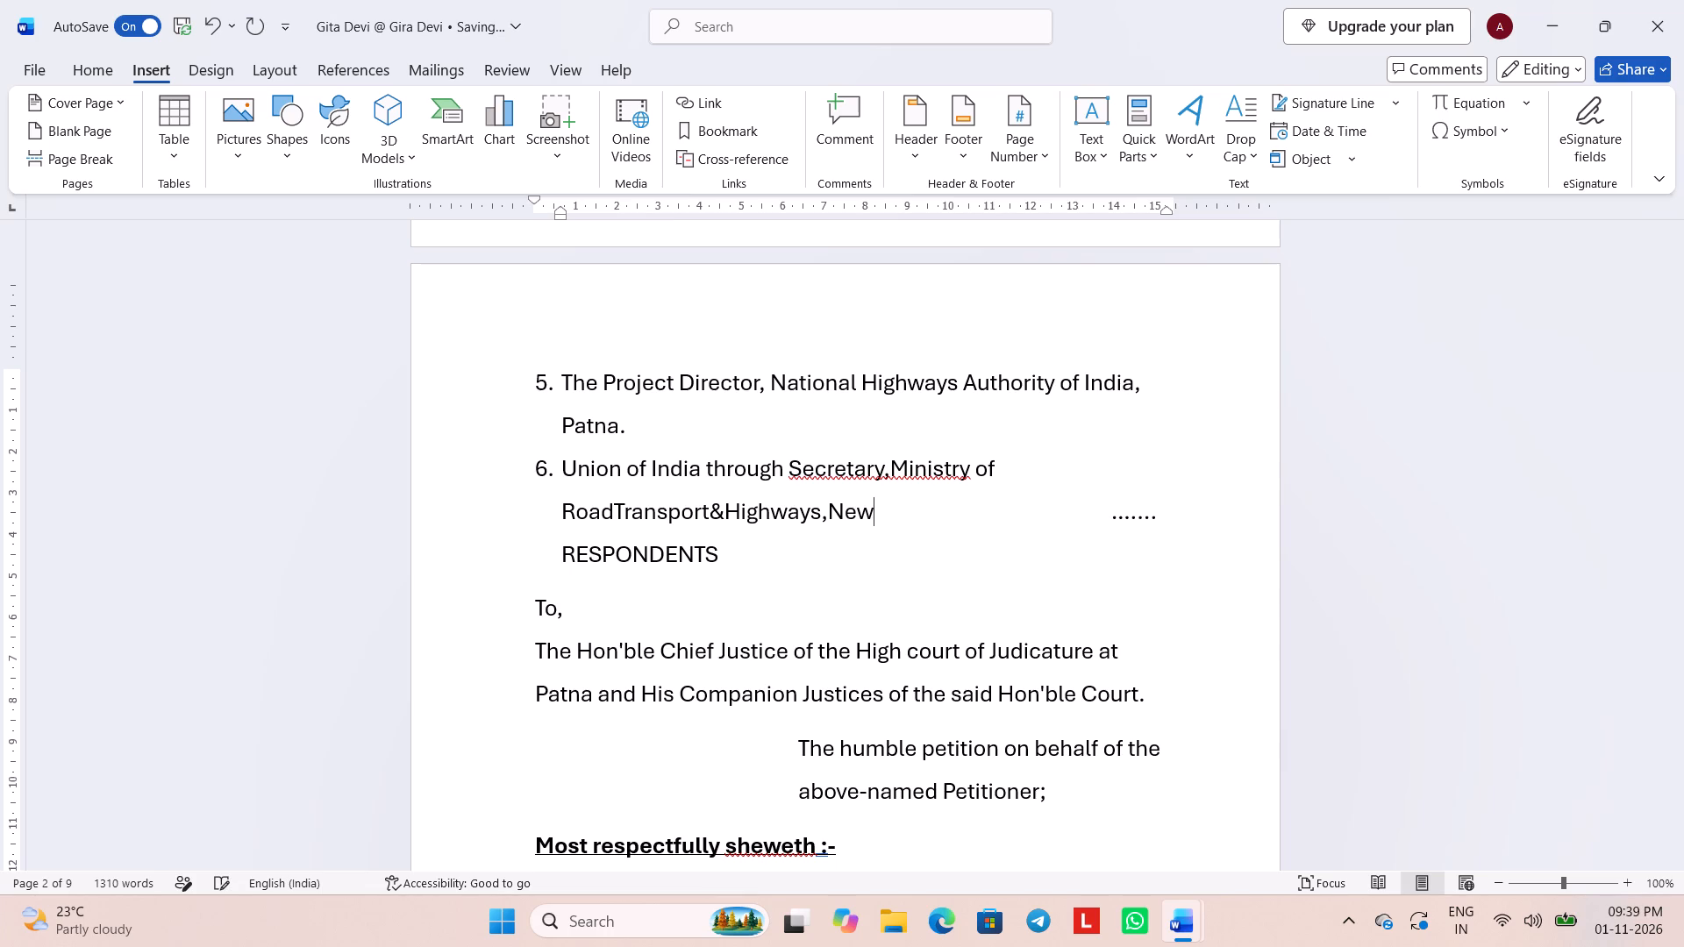
key("space")
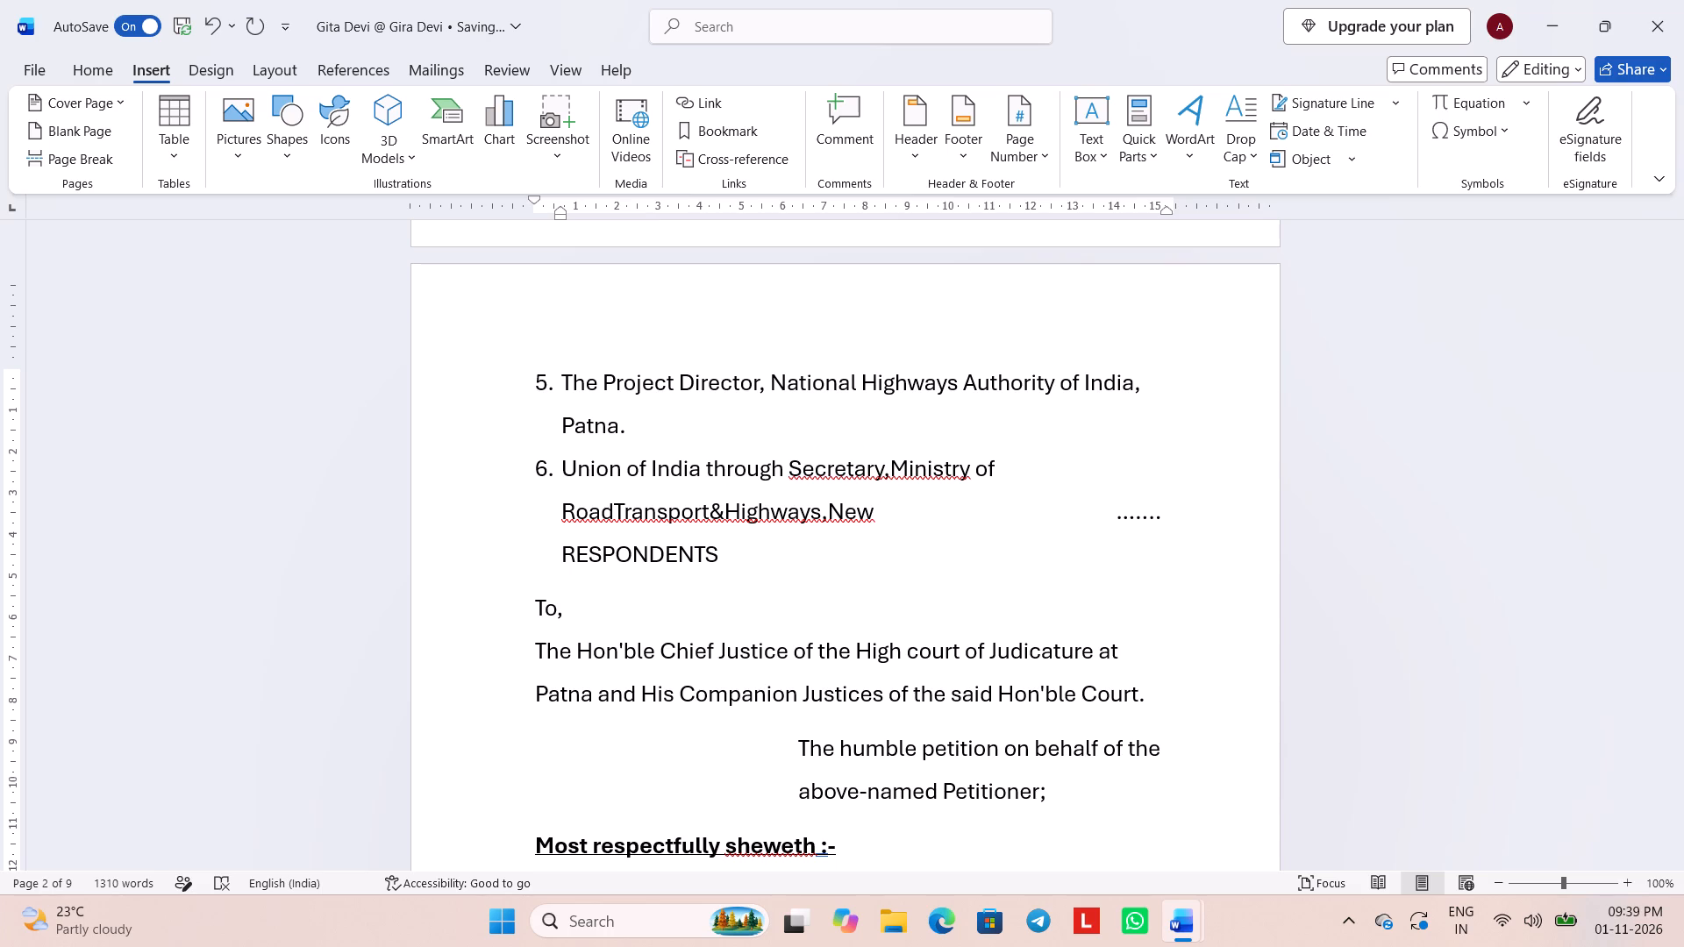
key("shift+d")
key("e")
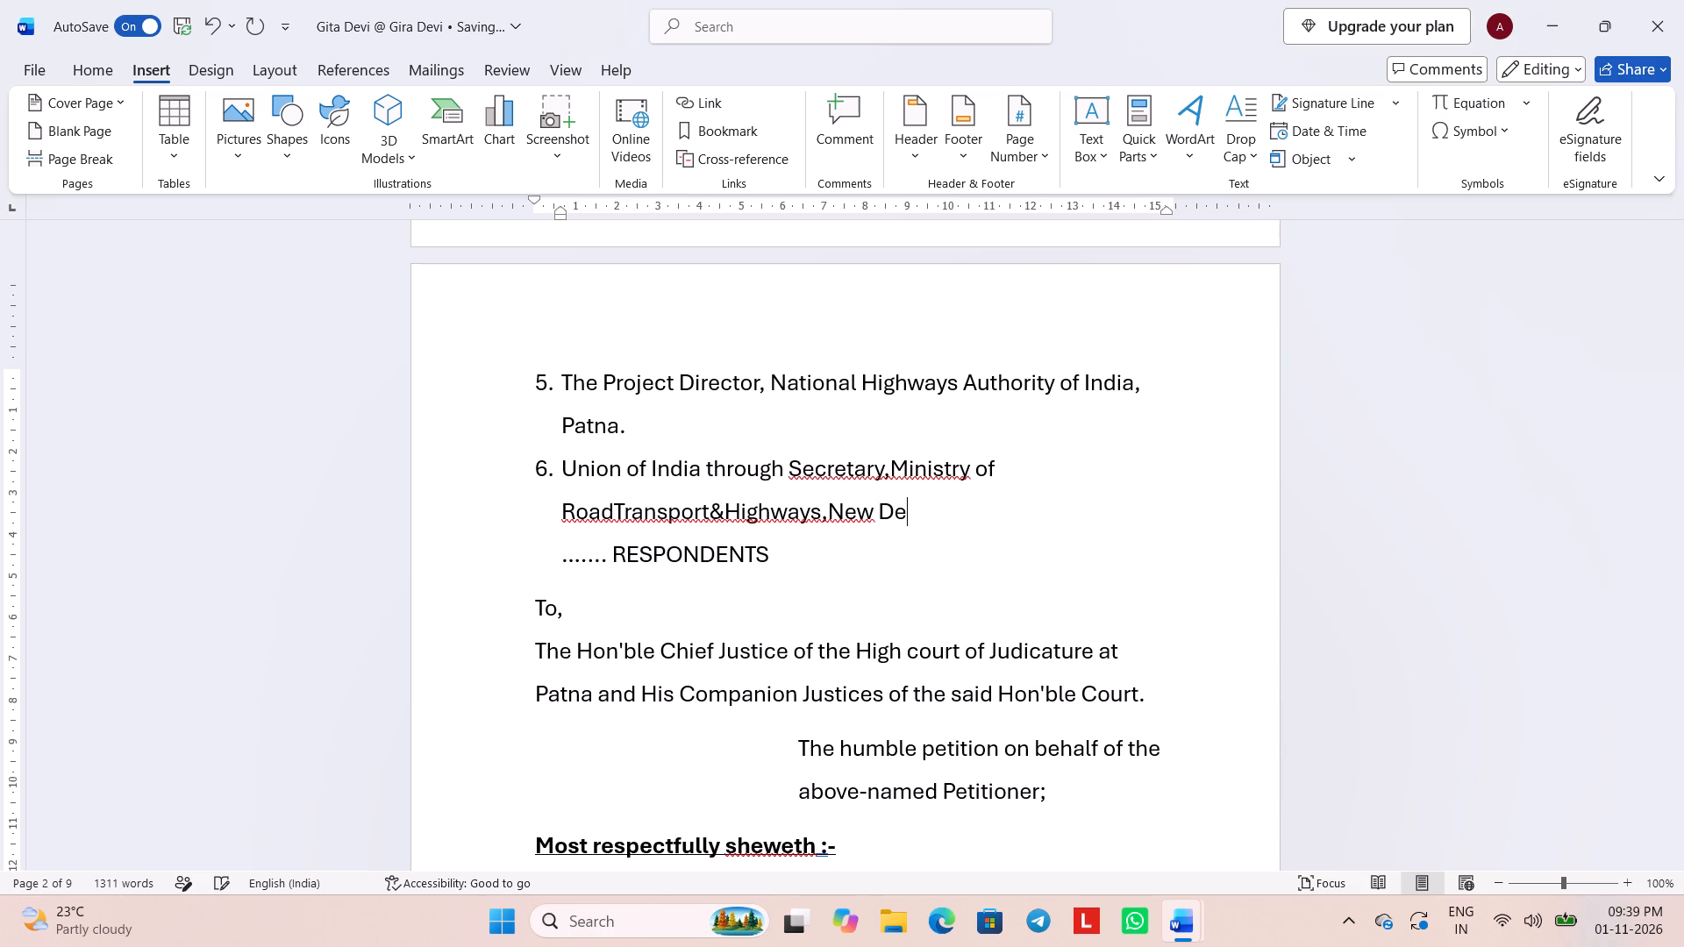
type("lhi")
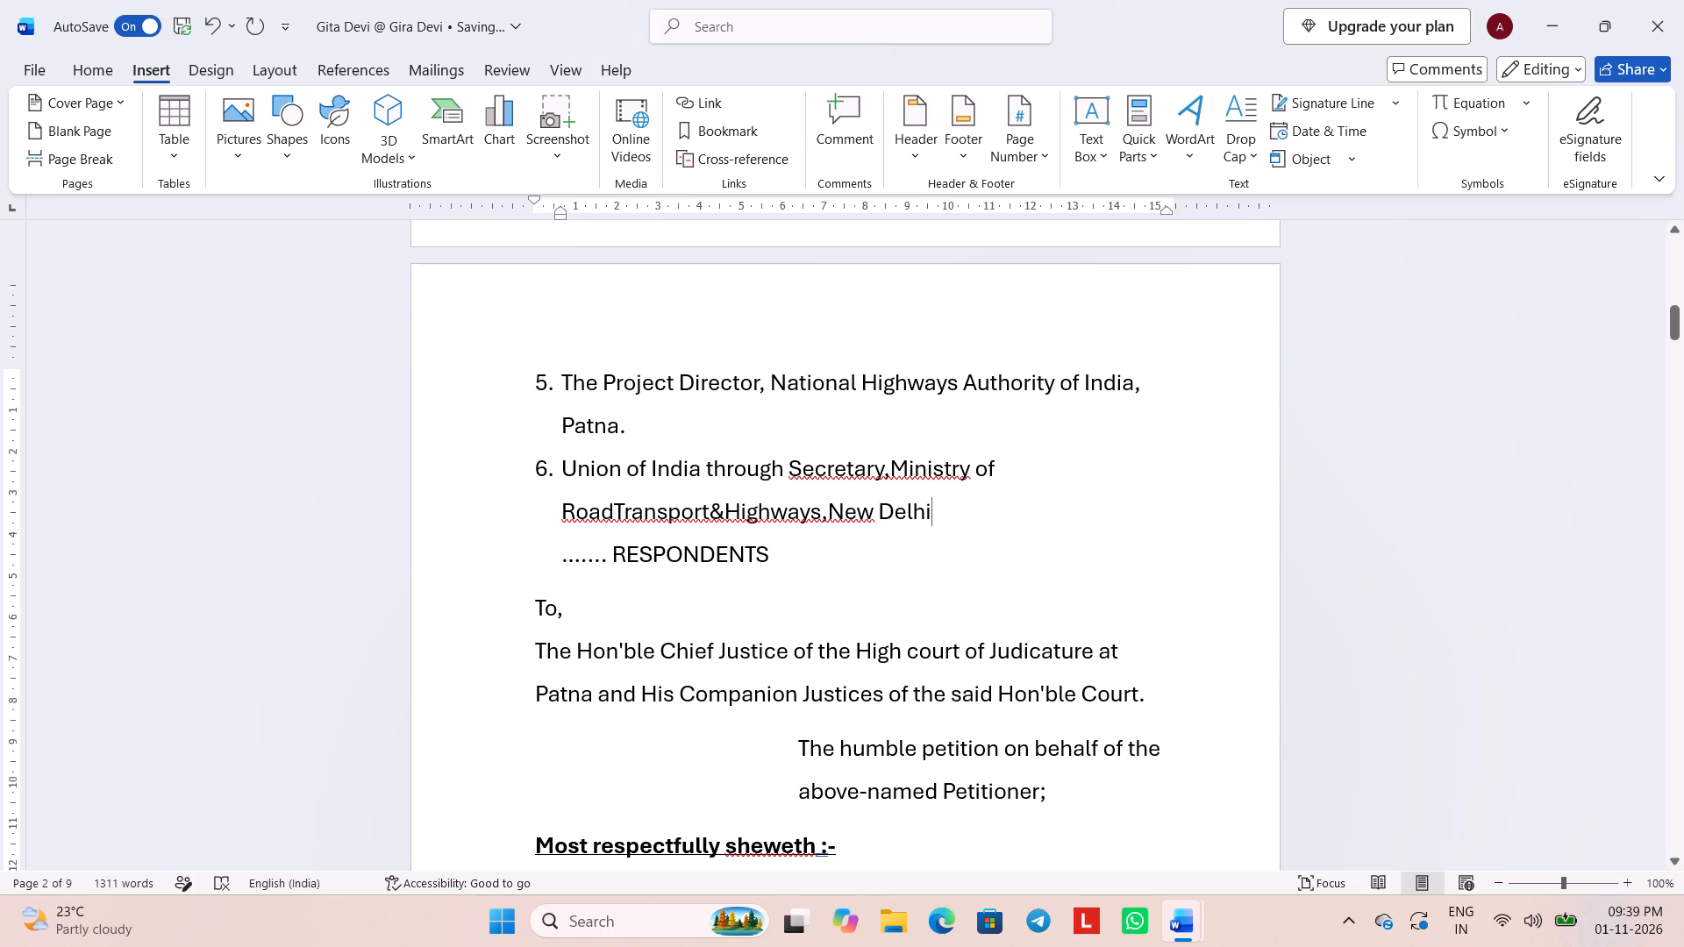
Insert the missing spaces in respondent 6 so it reads "Secretary, Ministry of Road Transport & Highways, New Delhi".
left_click(888, 473)
key("space")
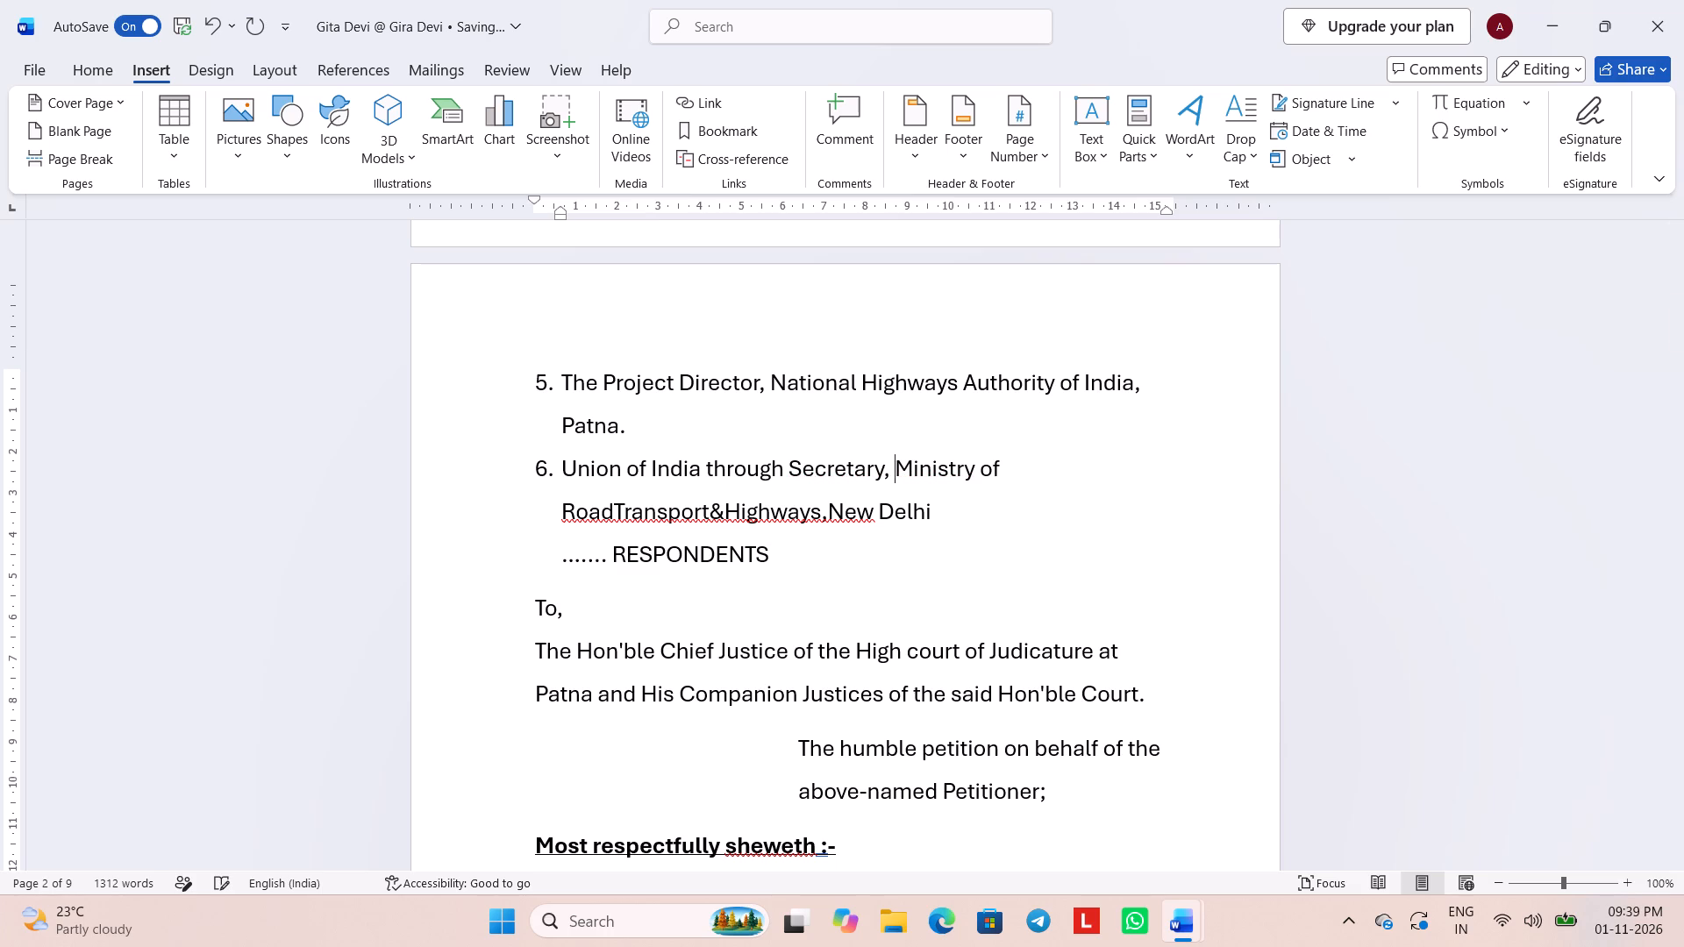
left_click(615, 523)
key("space")
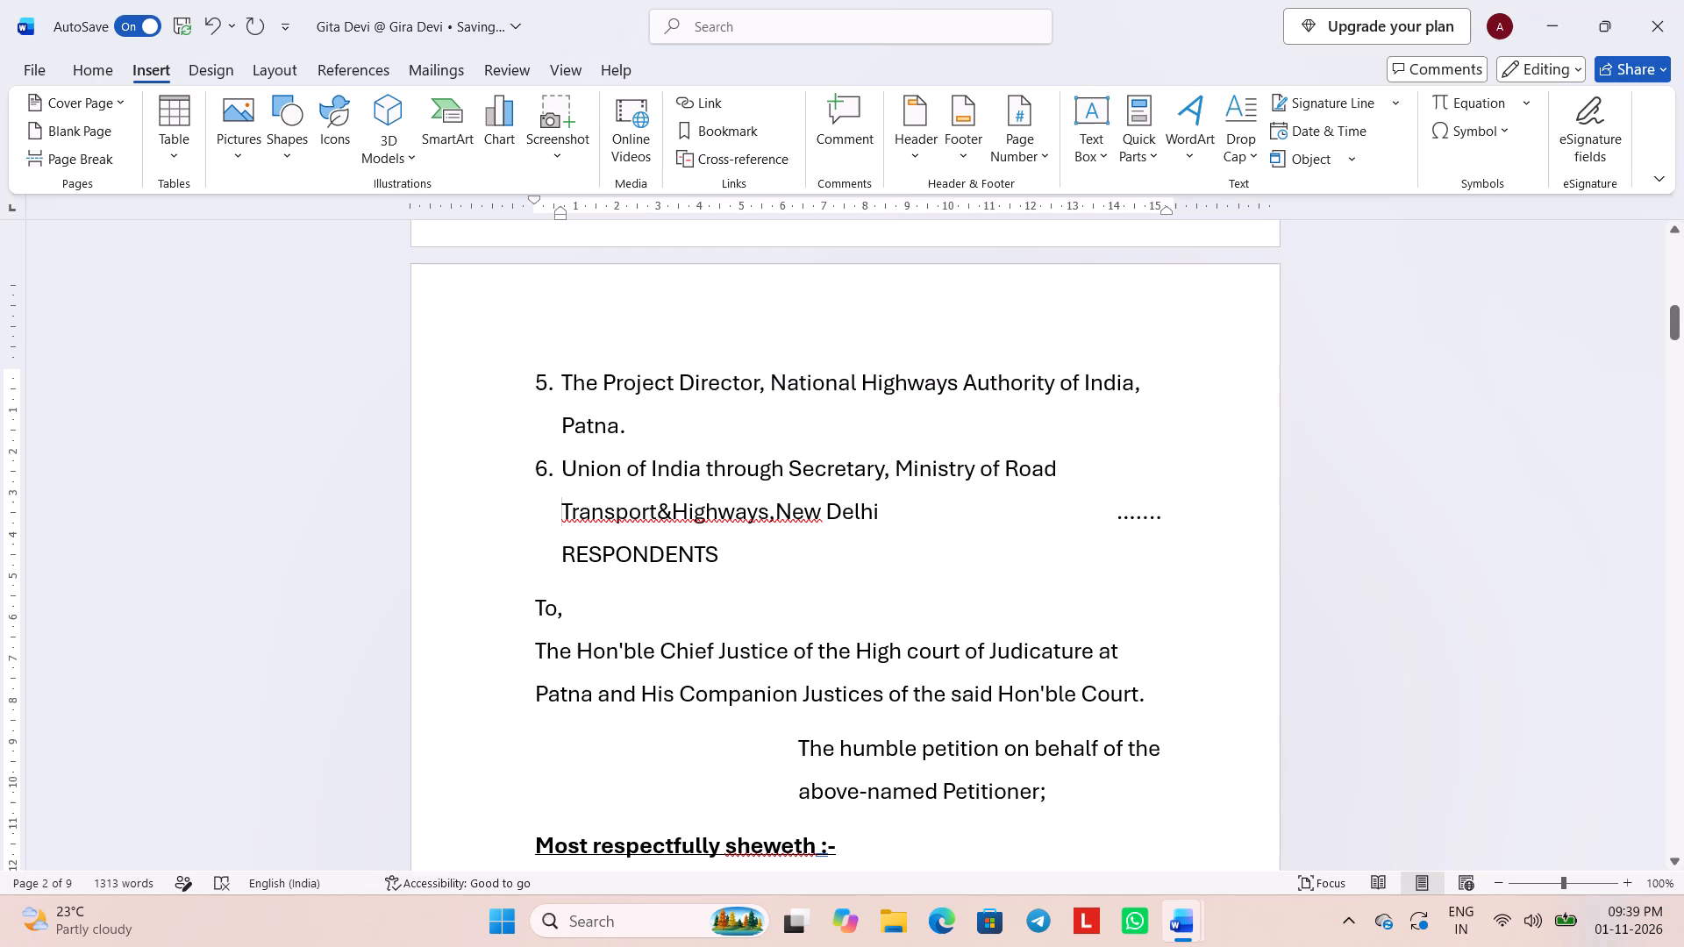
left_click(654, 516)
key("space")
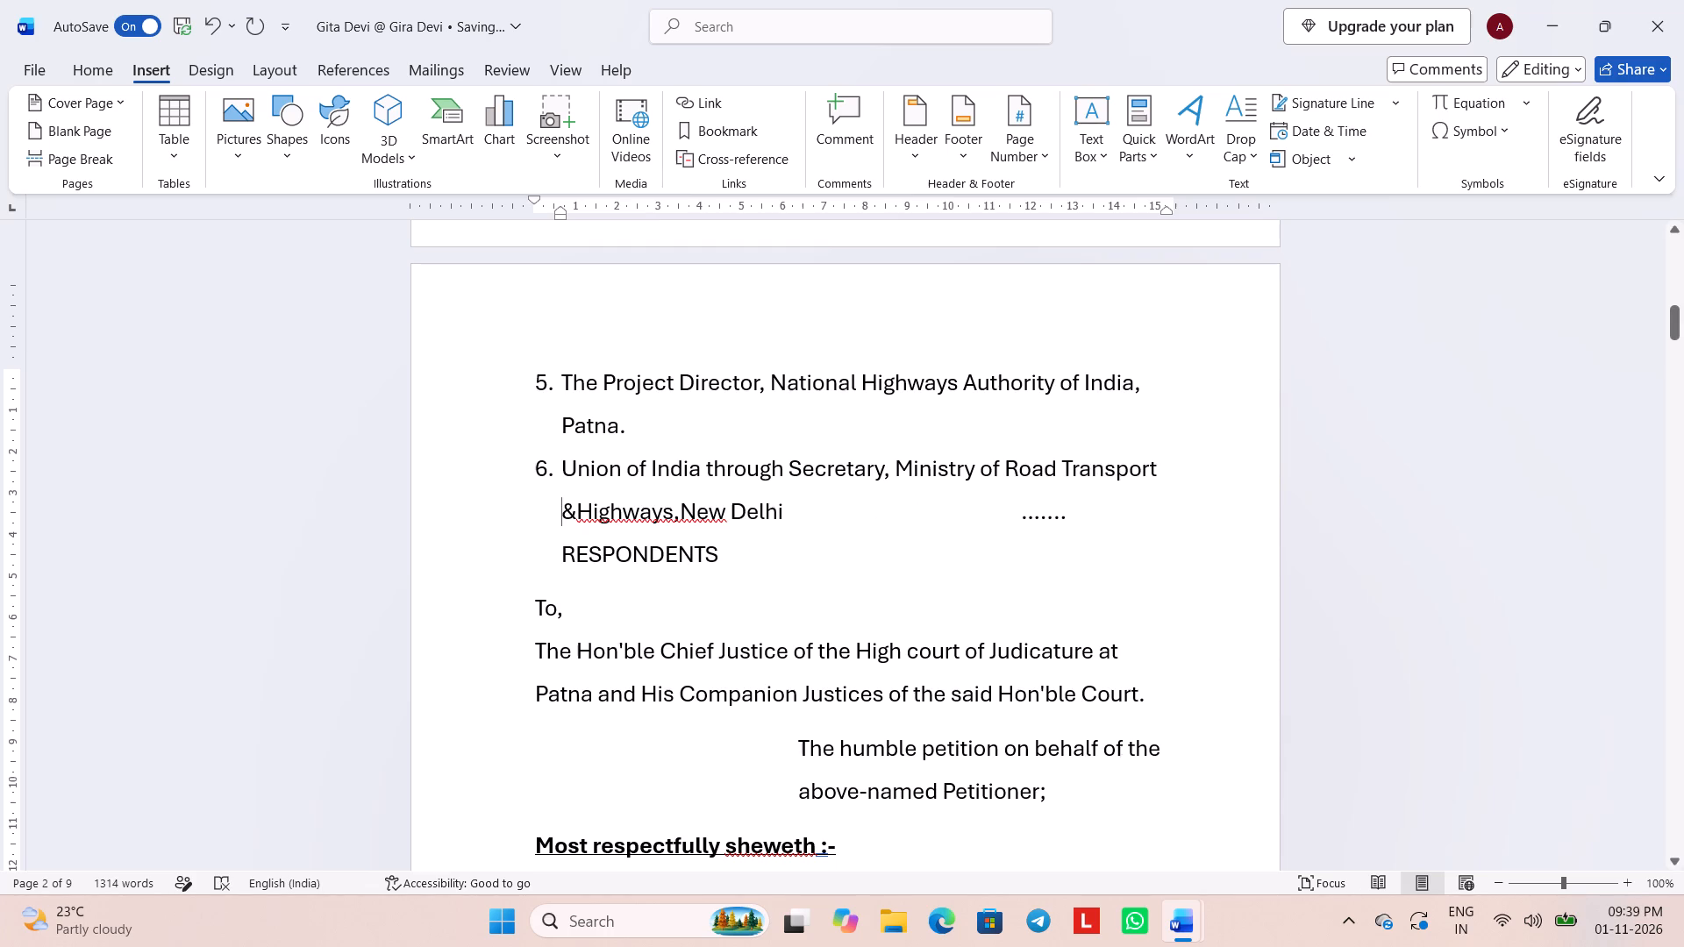
left_click(577, 518)
key("space")
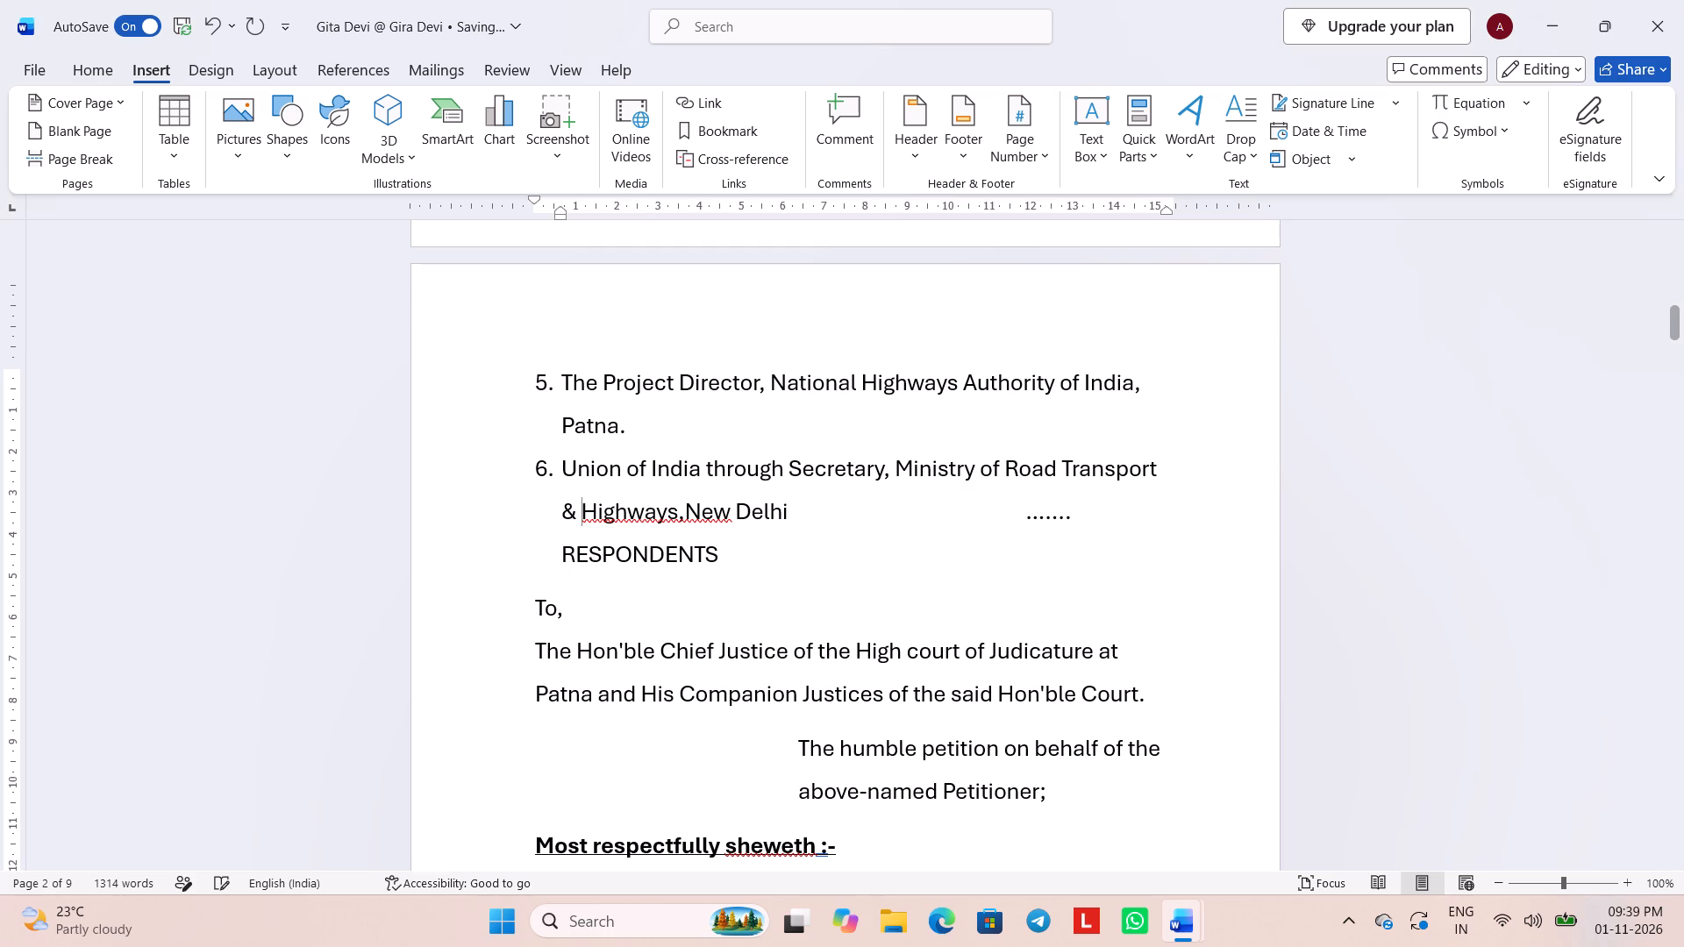
left_click(684, 515)
key("space")
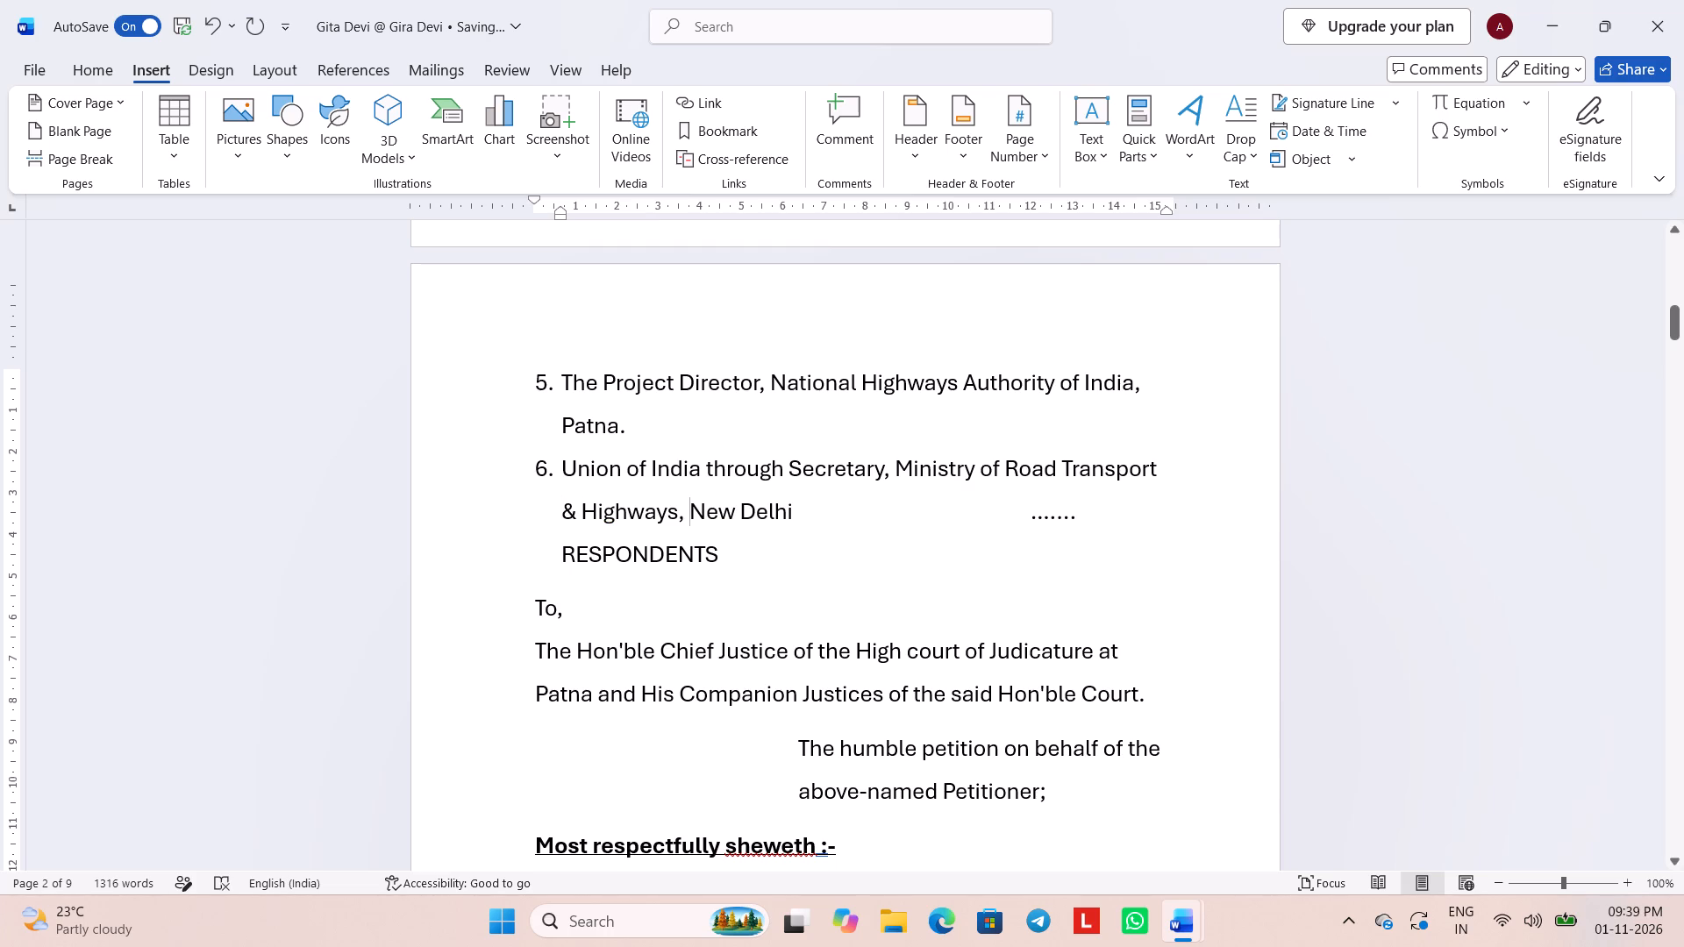
Delete surplus blank spaces between "New Delhi" and the dotted leader to bring "....... RESPONDENTS" onto one line.
left_click(995, 515)
key("BackSpace")
key("BackSpace")
key("BackSpace")
key("BackSpace")
key("BackSpace")
key("BackSpace")
key("BackSpace")
key("BackSpace")
key("BackSpace")
key("BackSpace")
key("BackSpace")
key("BackSpace")
key("BackSpace")
key("BackSpace")
key("BackSpace")
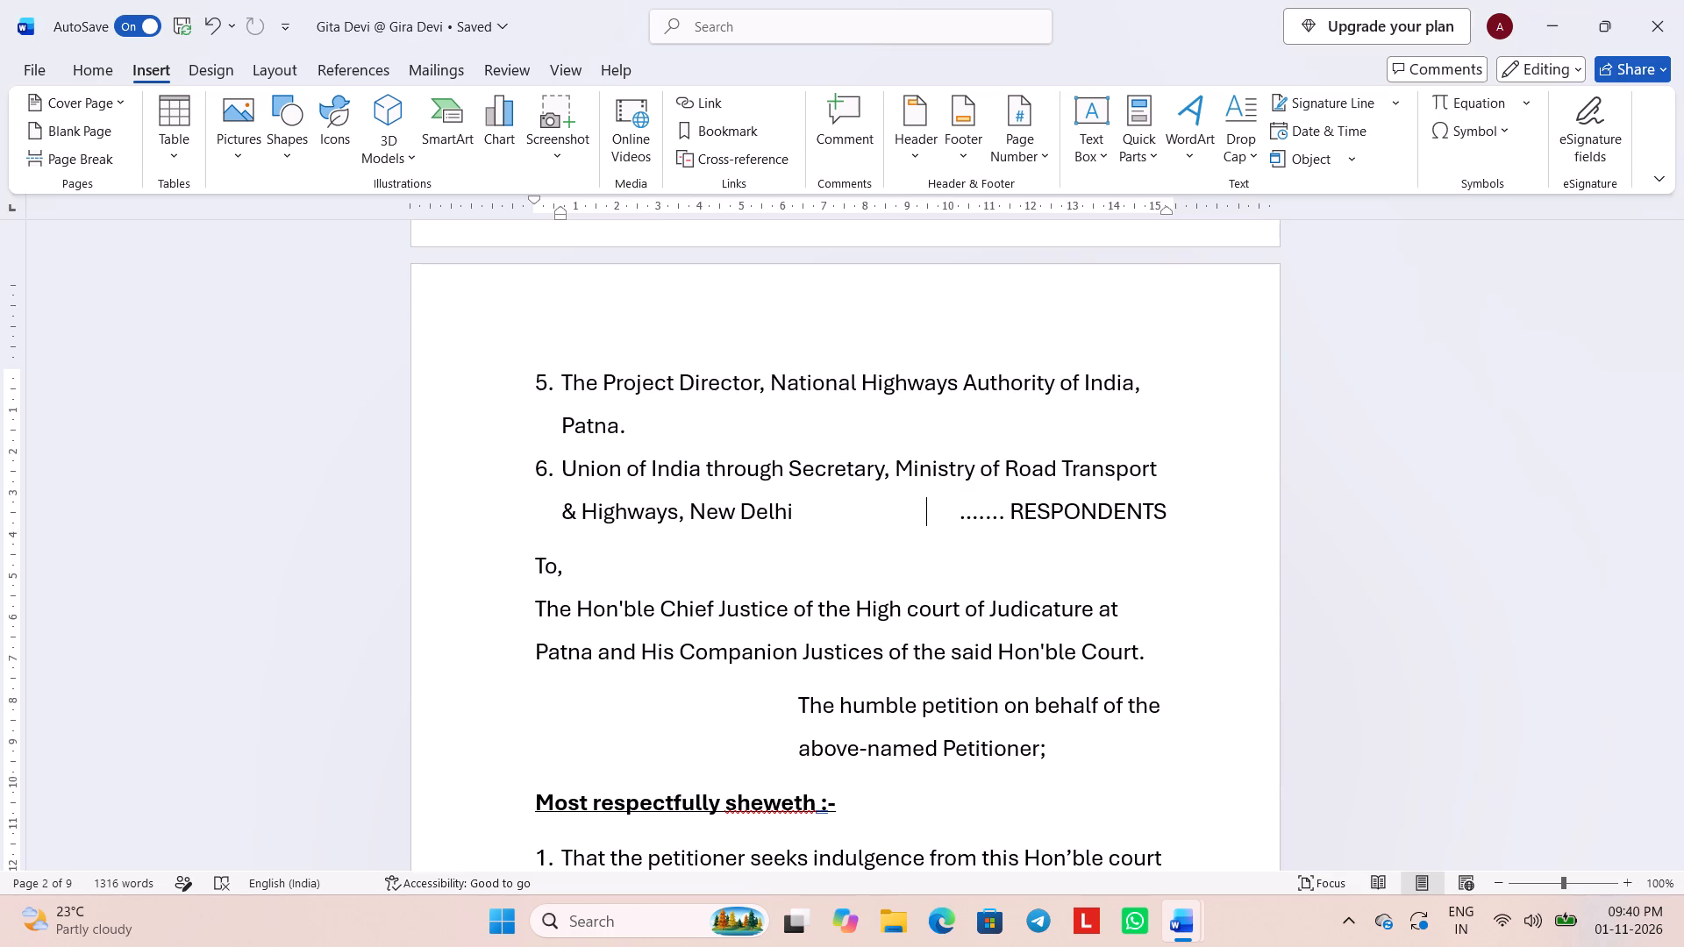
Break "....... RESPONDENTS" onto a new line below respondent 6's "New Delhi" address.
key("Return")
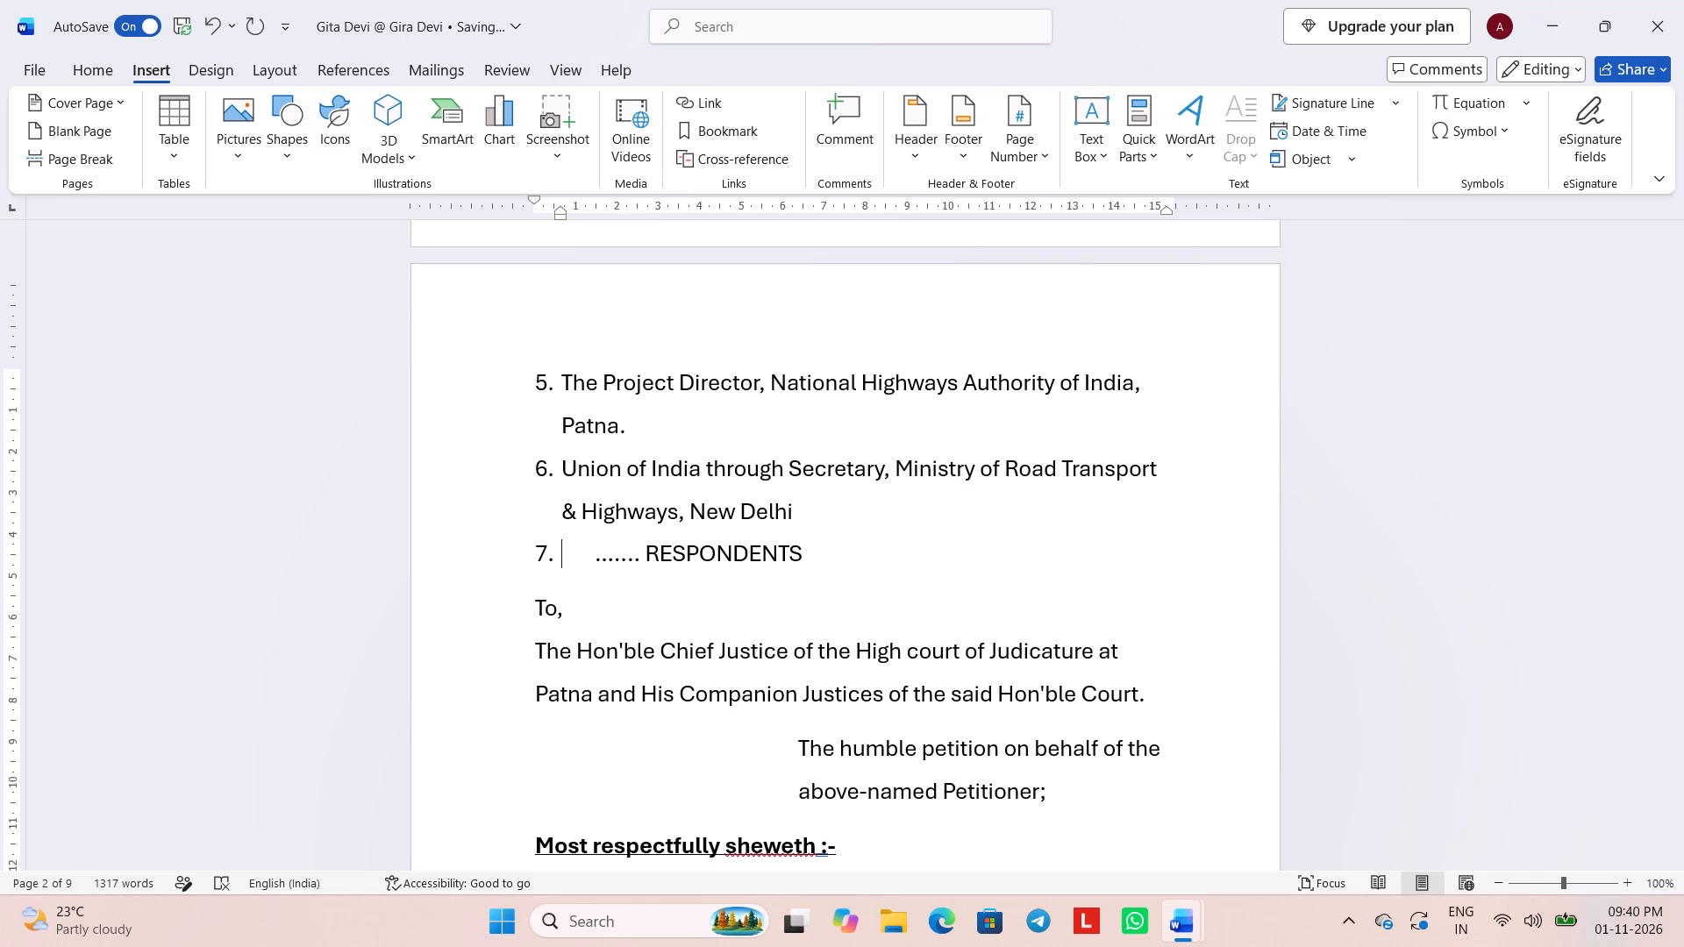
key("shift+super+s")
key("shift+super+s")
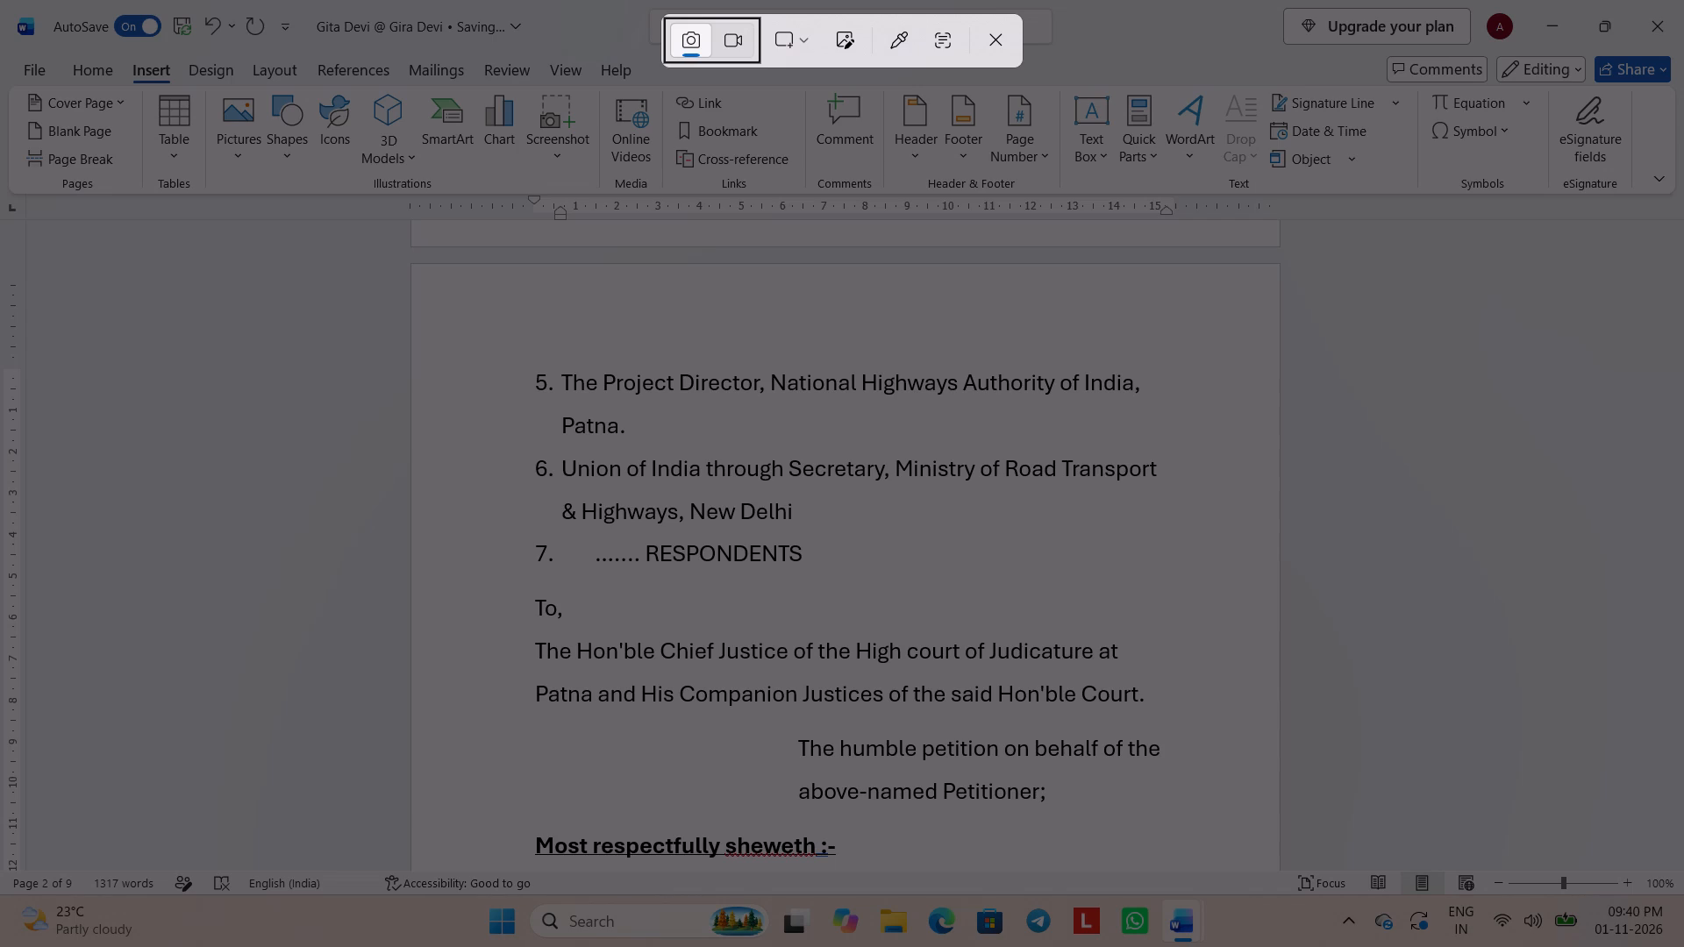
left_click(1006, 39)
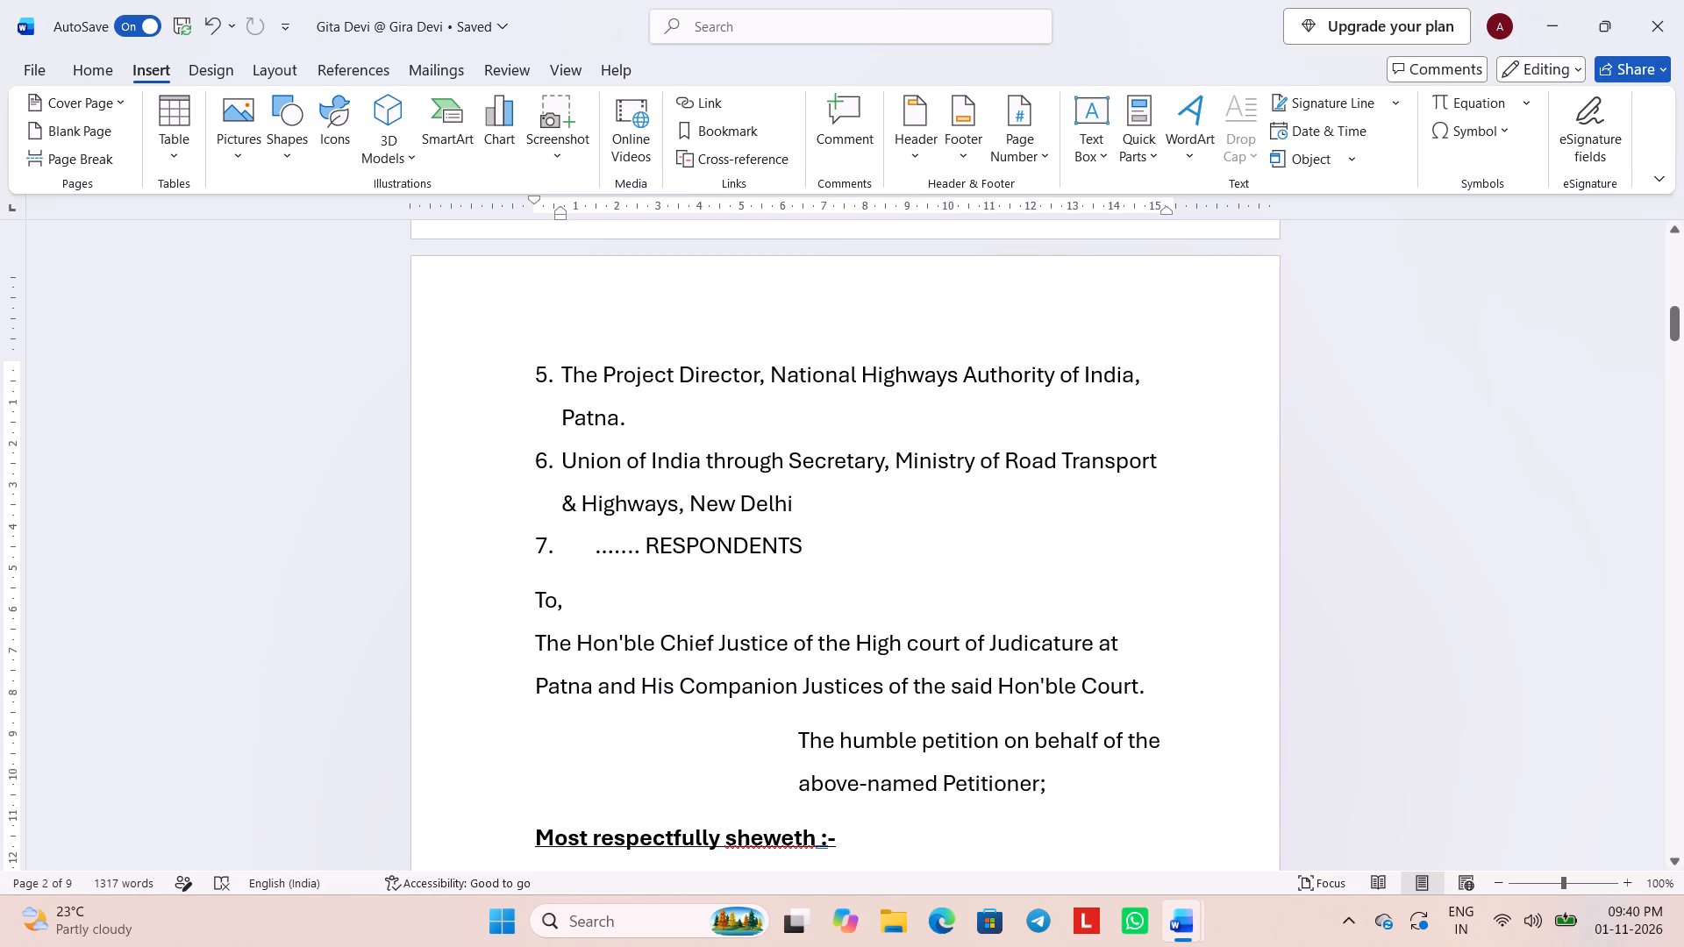
Remove the list number from the "....... RESPONDENTS" line and indent it with 20 blank spaces toward the right margin.
key("BackSpace")
key("space")
key("space")
key("space")
key("space")
key("space")
key("space")
key("space")
key("space")
key("space")
key("space")
key("space")
key("space")
key("space")
key("space")
key("space")
key("space")
key("space")
key("space")
key("space")
key("space")
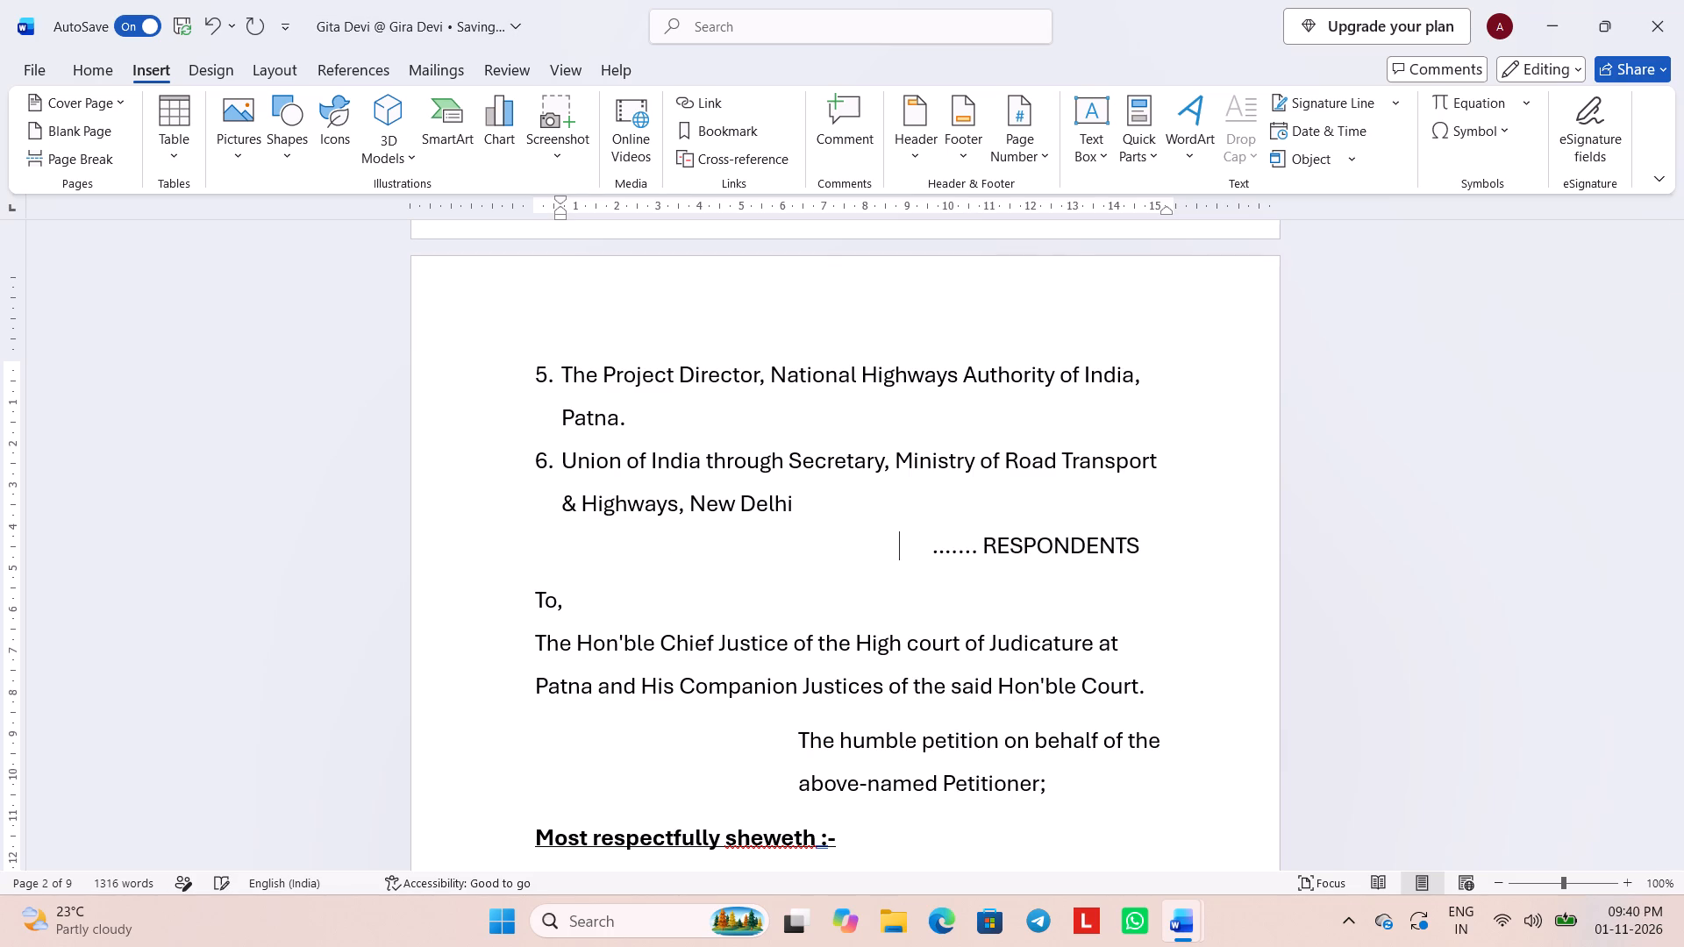
Review the reliefs I to III in paragraph 1, checking the award, case number, land and village details.
scroll(1053, 465, "down", 1)
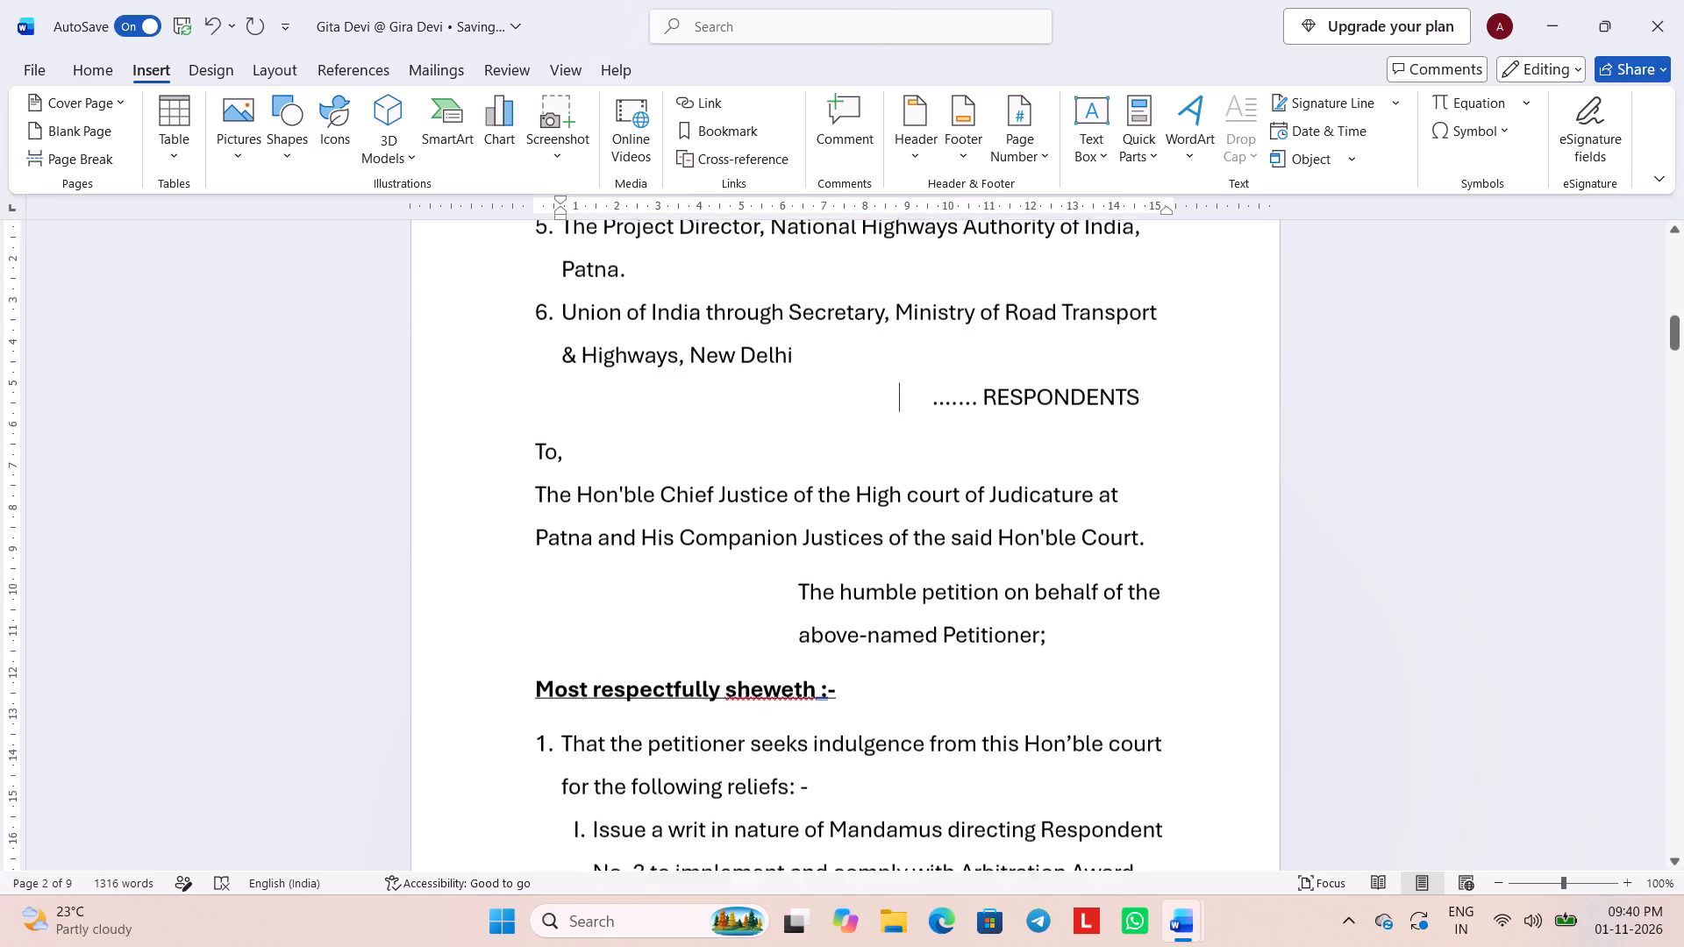
scroll(1053, 465, "down", 5)
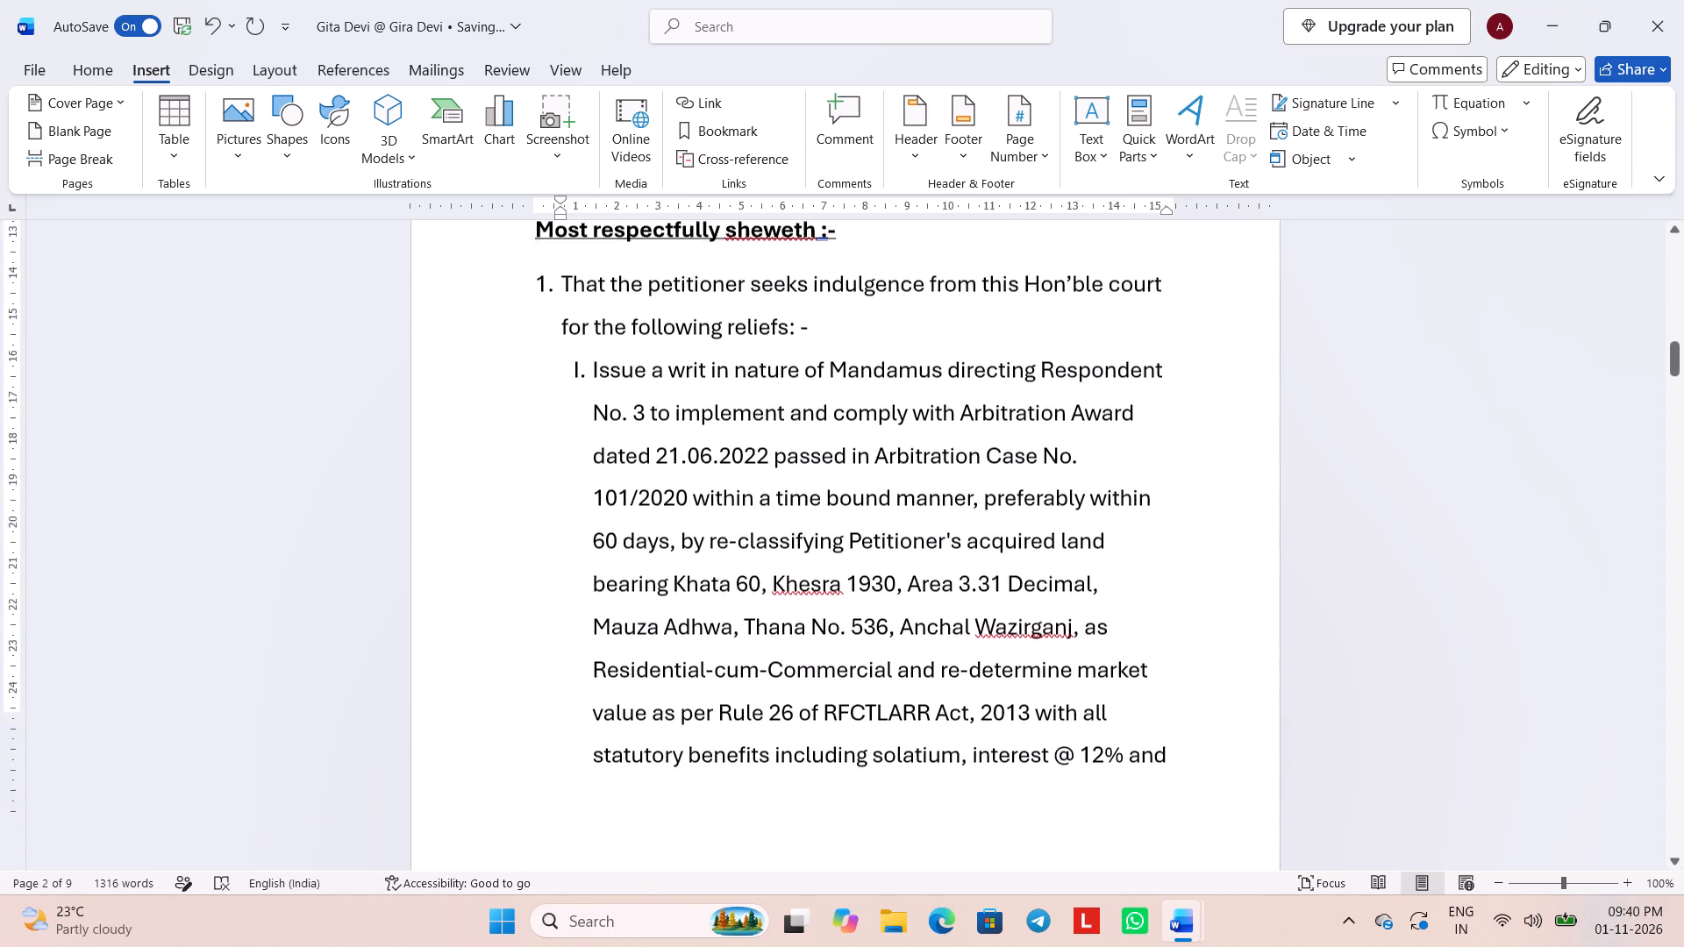
scroll(1053, 465, "down", 2)
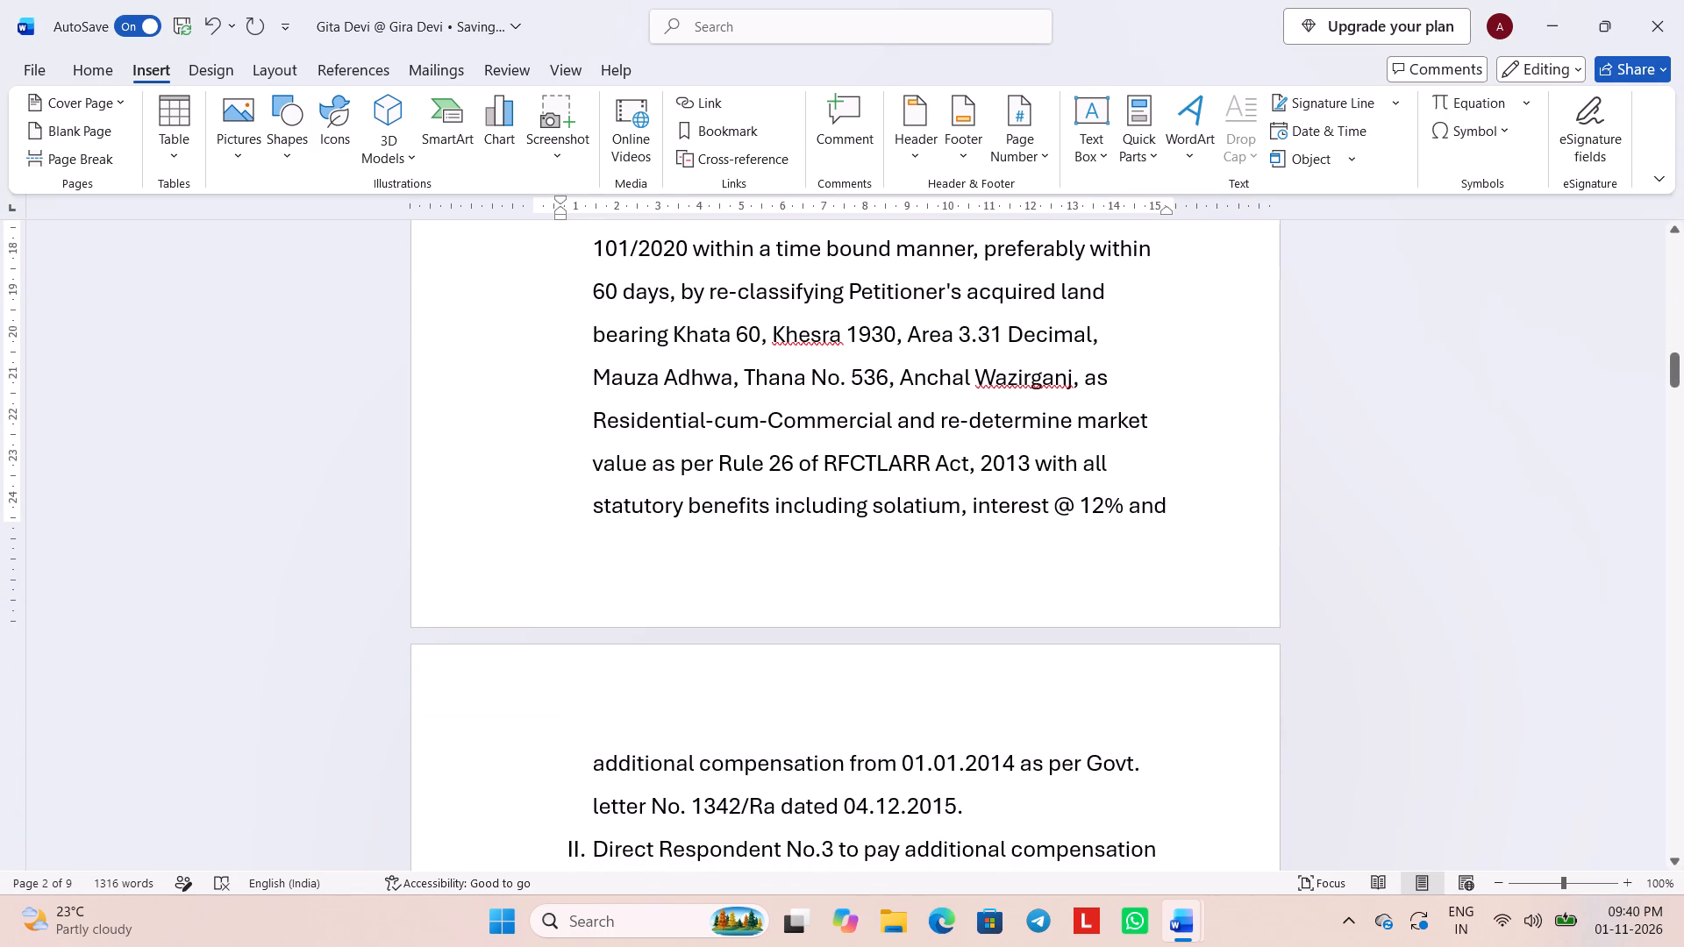
scroll(1053, 465, "down", 1)
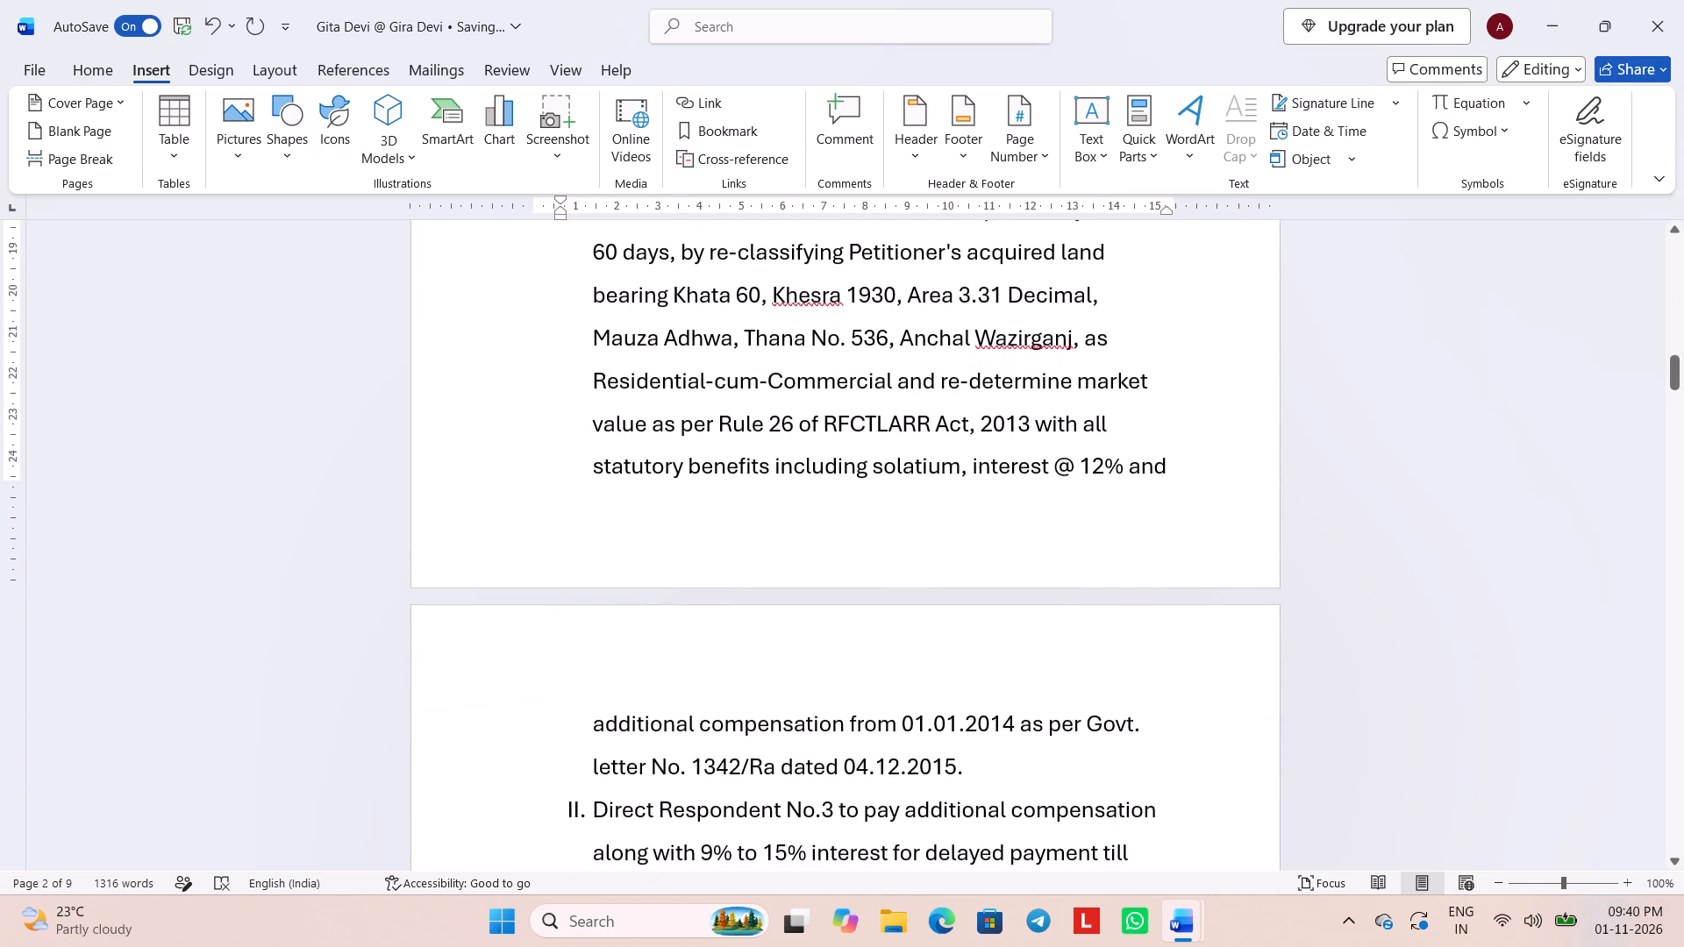
scroll(1053, 465, "down", 2)
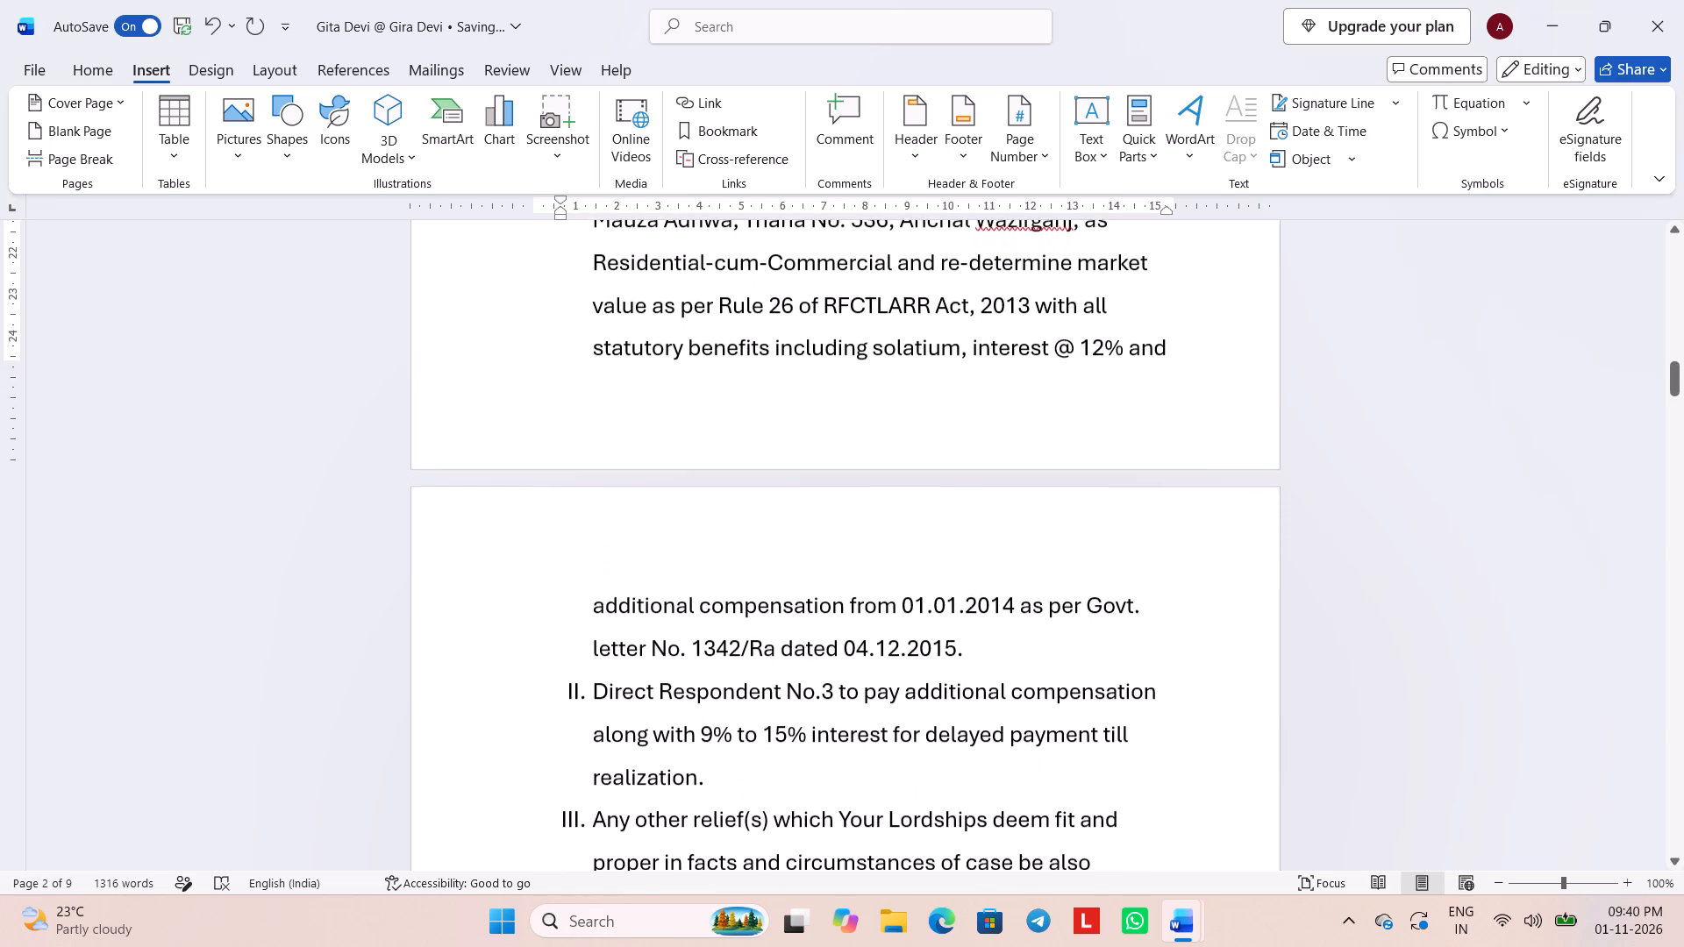
scroll(1053, 465, "down", 1)
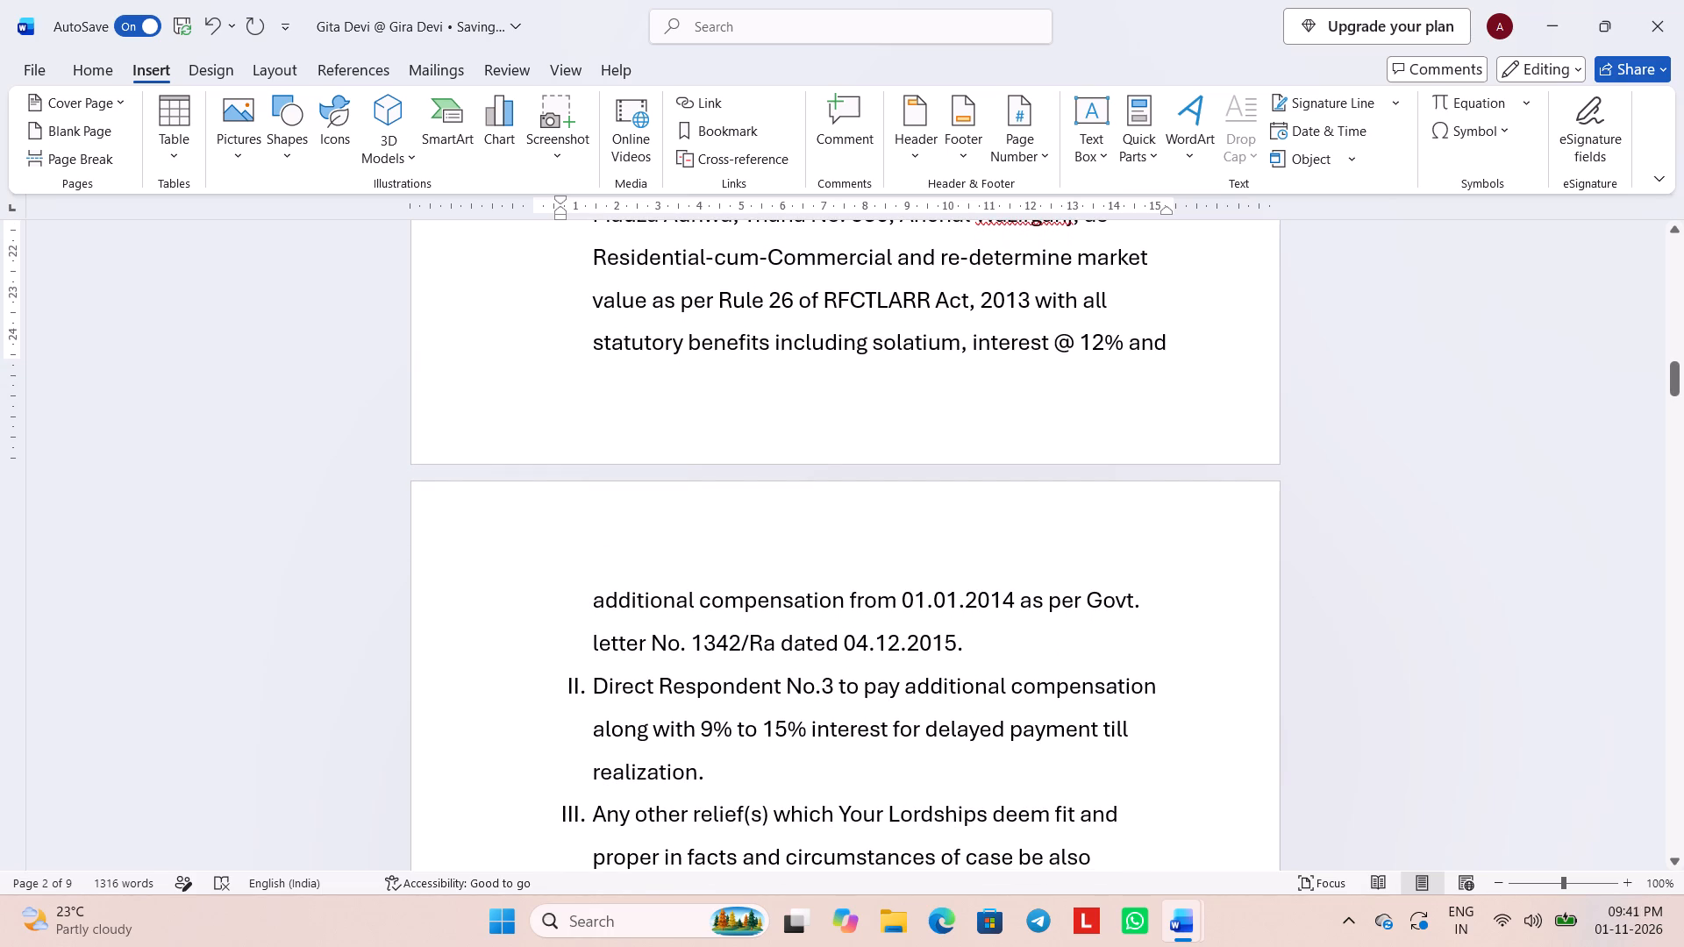
scroll(1053, 465, "down", 1)
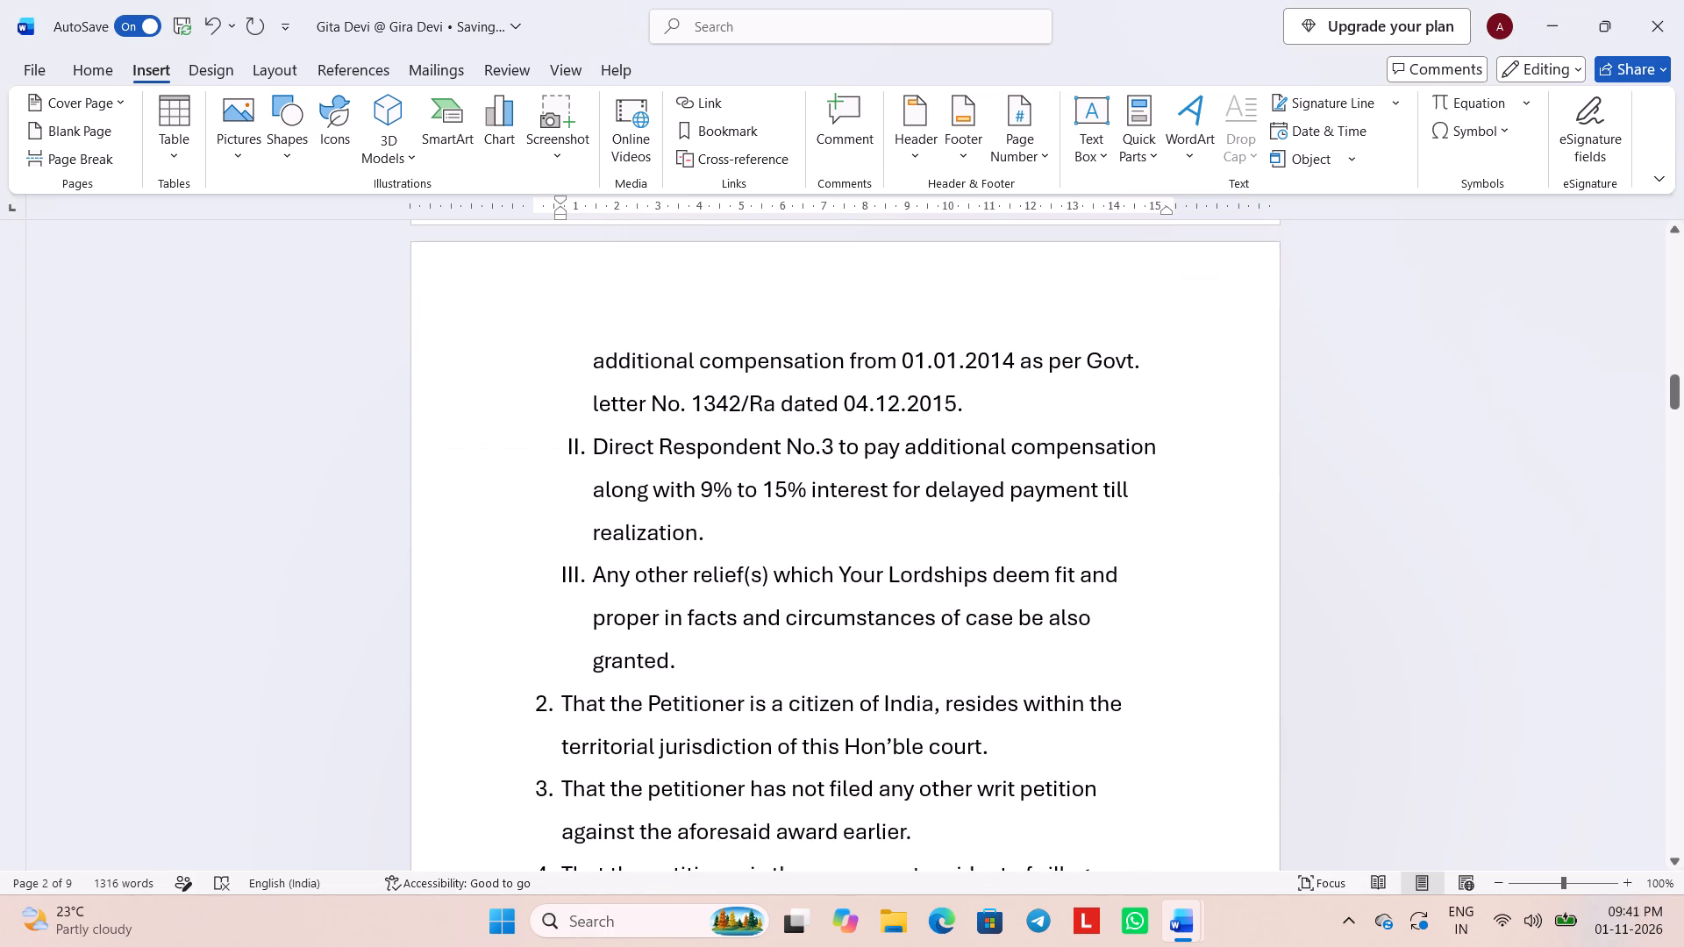
Review petition paragraphs 2 to 7, checking the petitioner's residence, land, acquisition and classification details.
scroll(1053, 465, "down", 2)
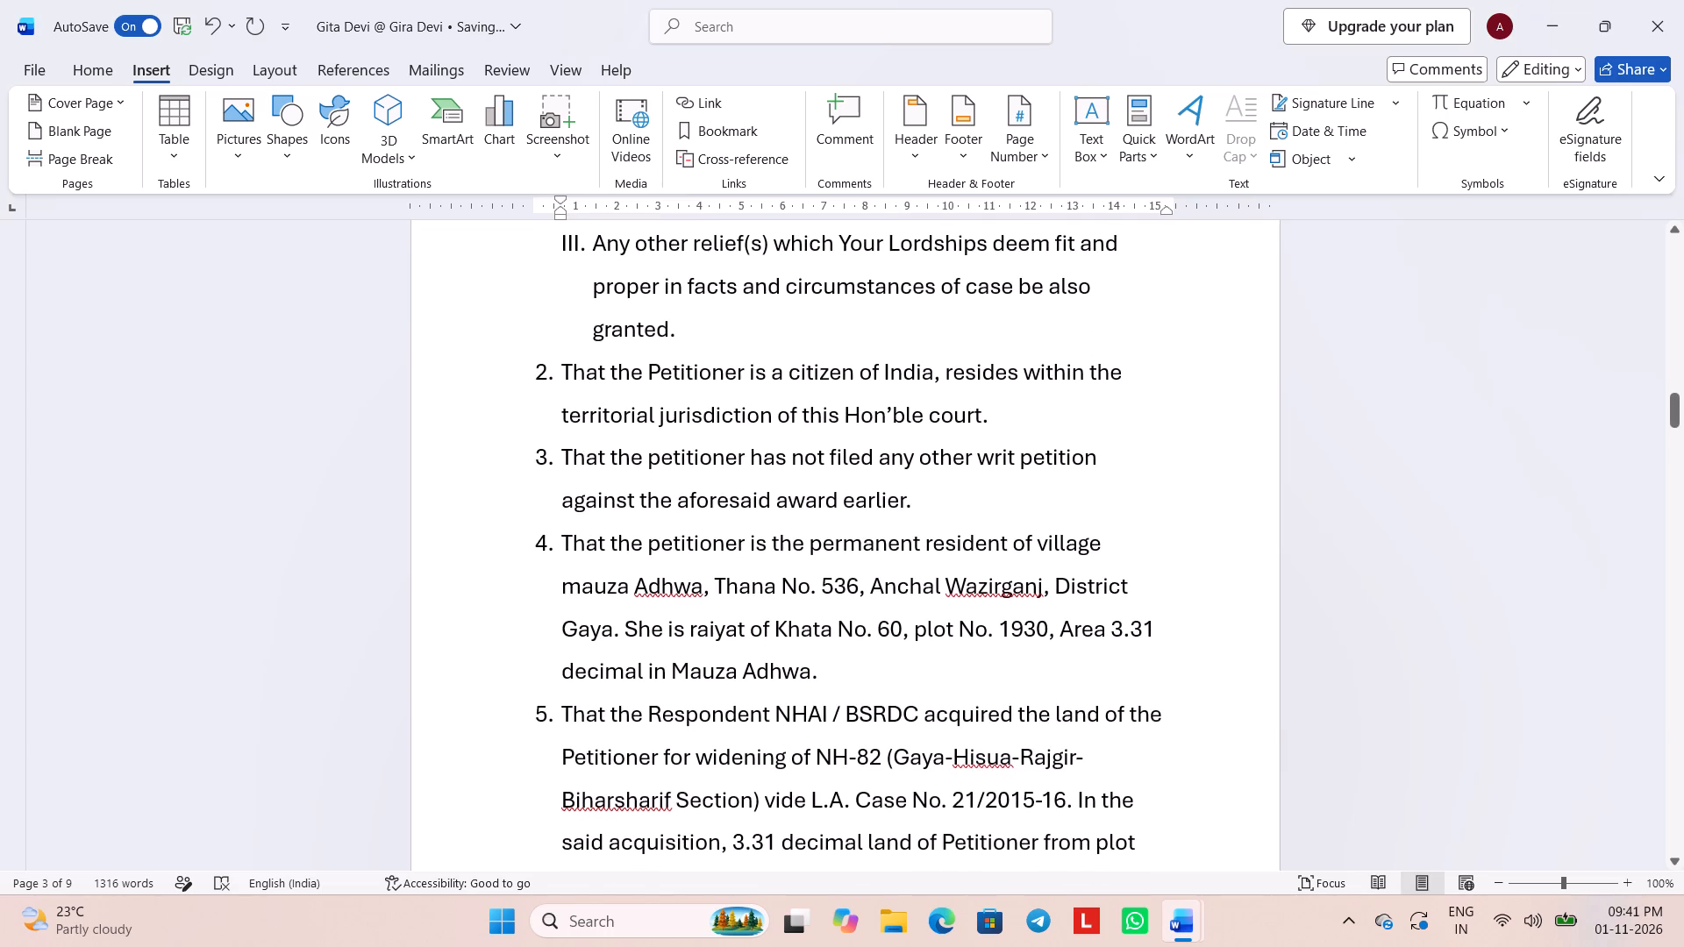
scroll(1053, 465, "down", 2)
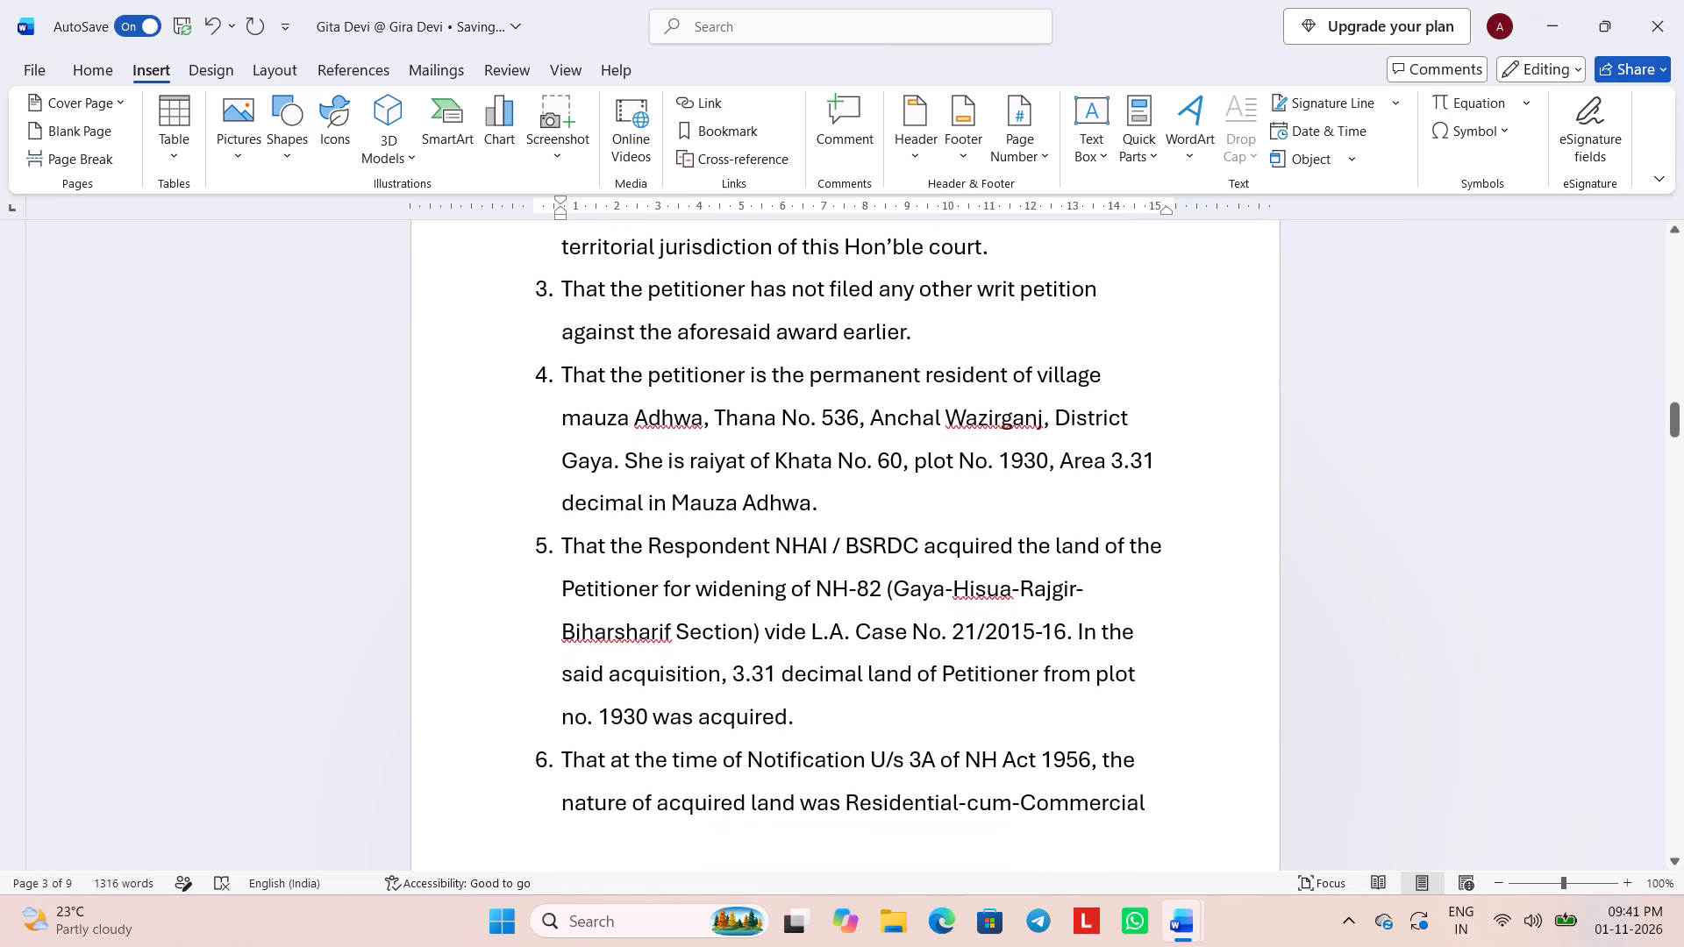
scroll(1053, 465, "down", 1)
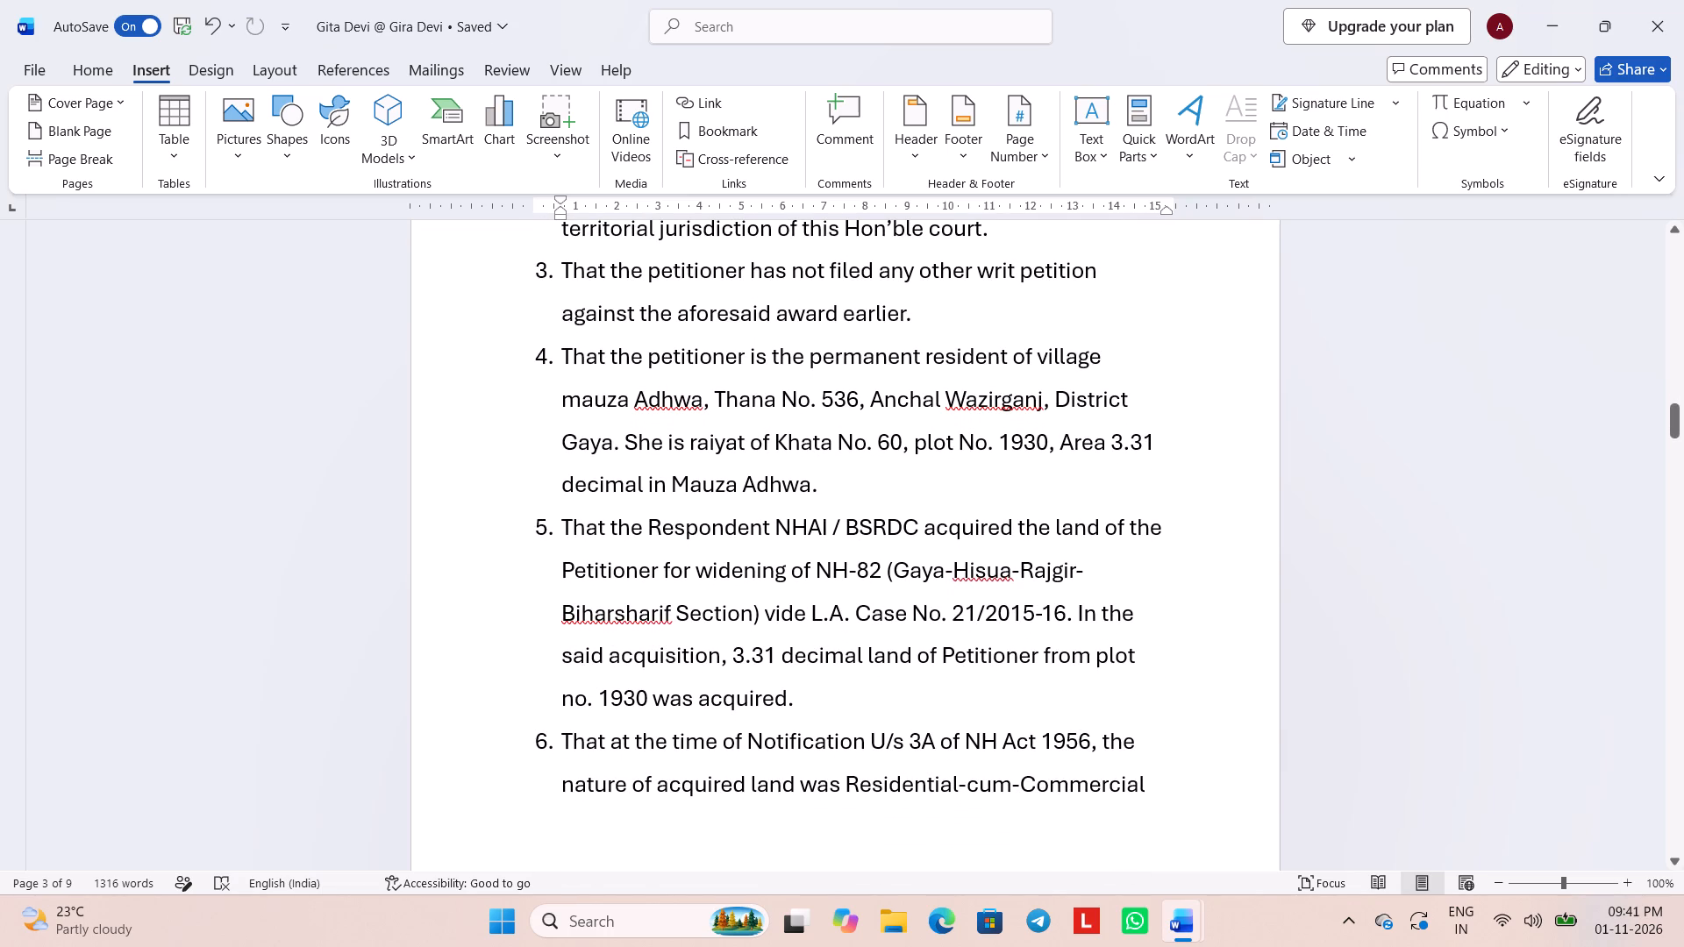
scroll(1053, 465, "down", 1)
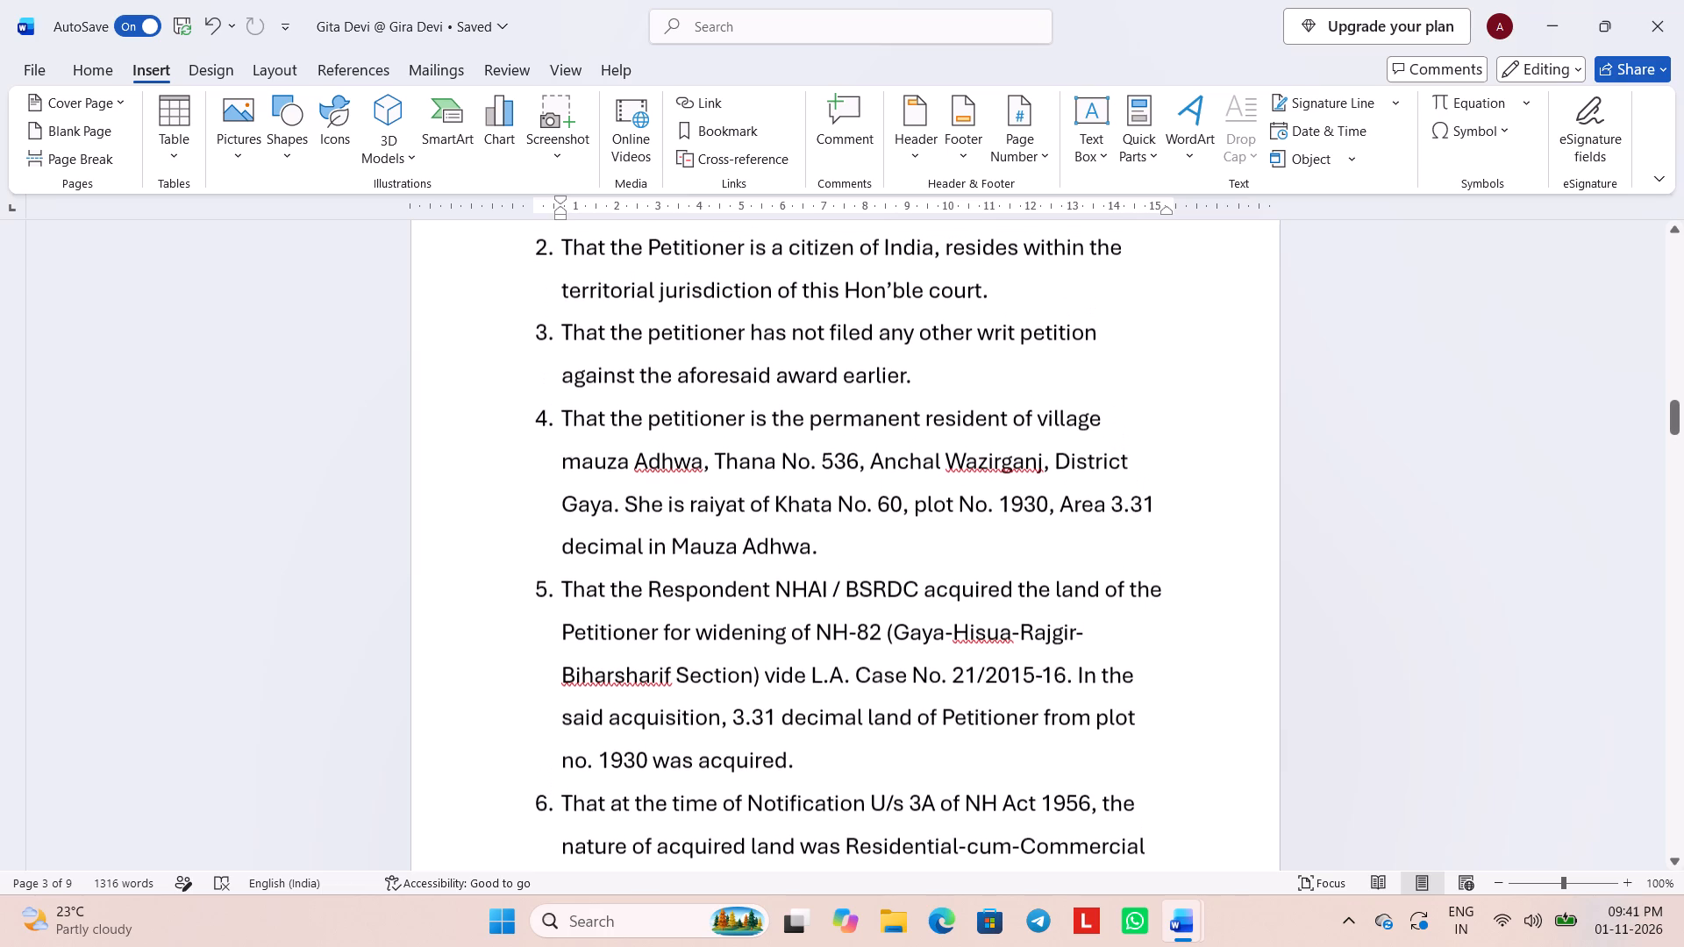
scroll(1053, 465, "down", 2)
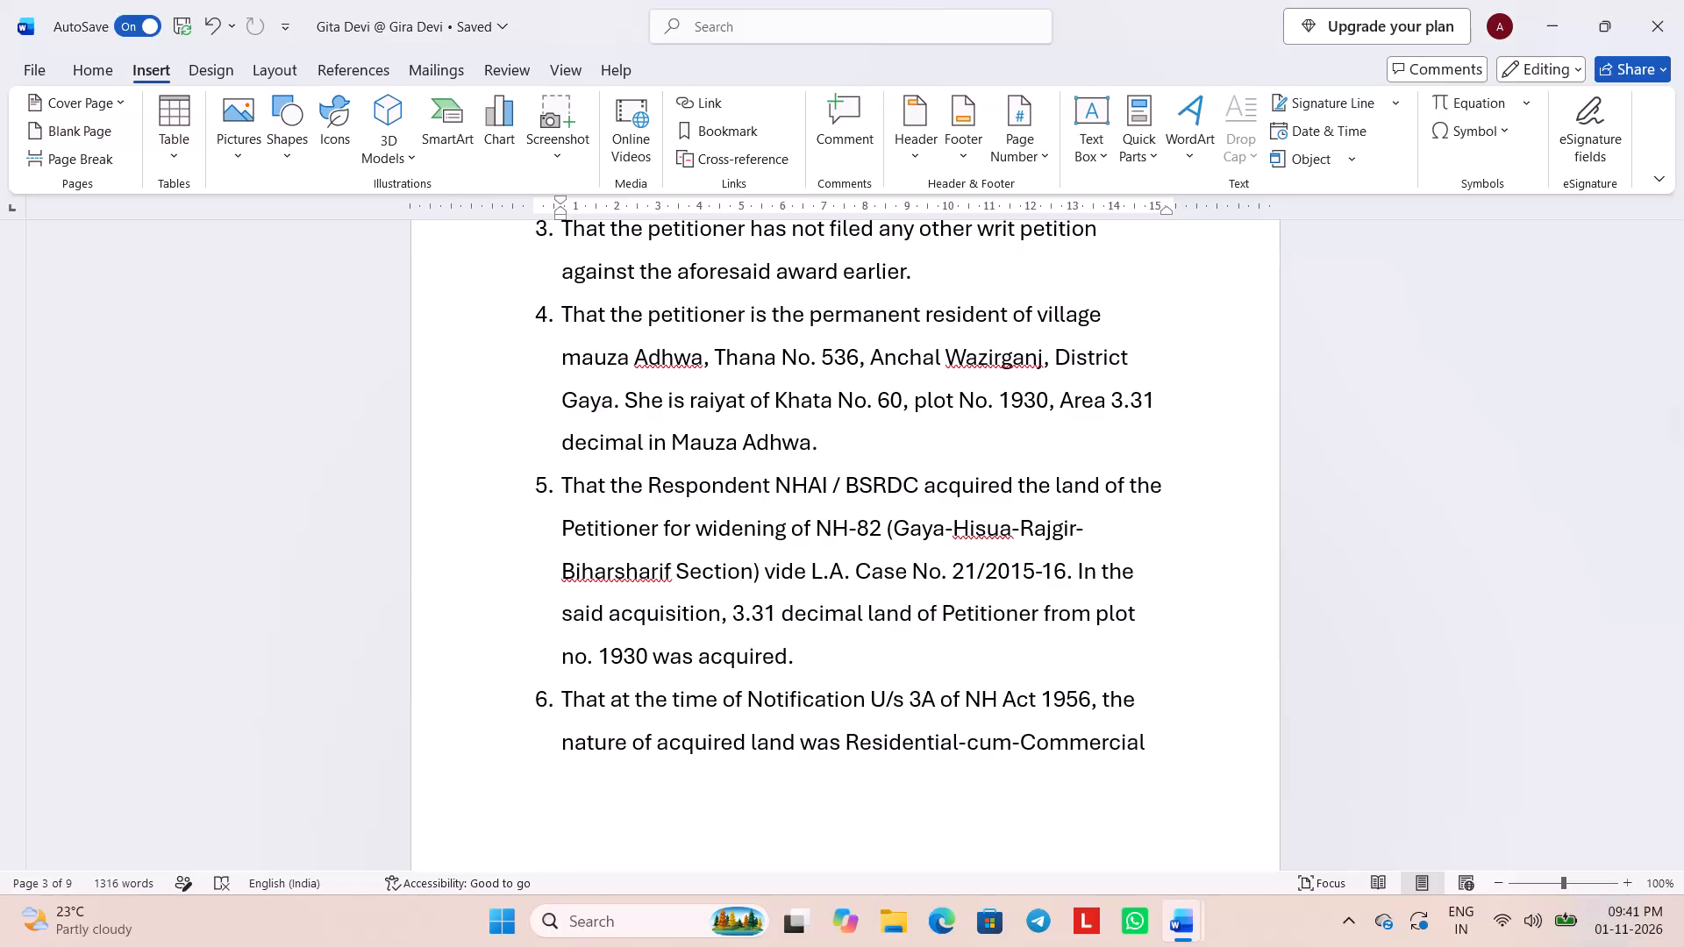
scroll(1053, 465, "down", 1)
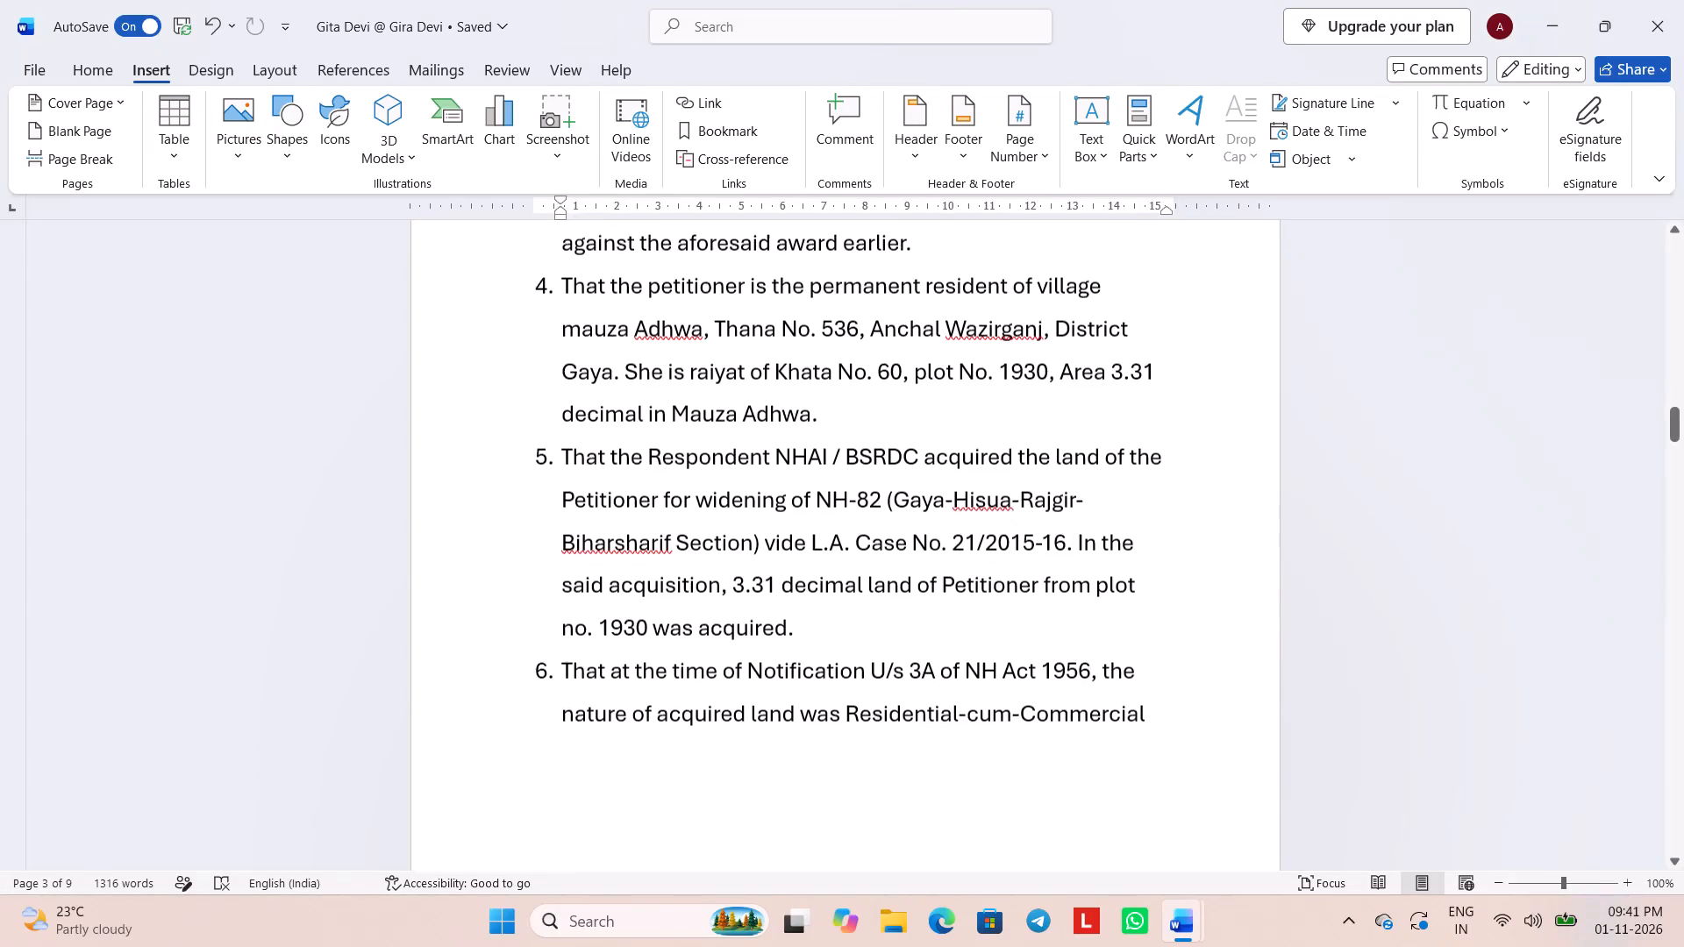
scroll(1053, 465, "down", 2)
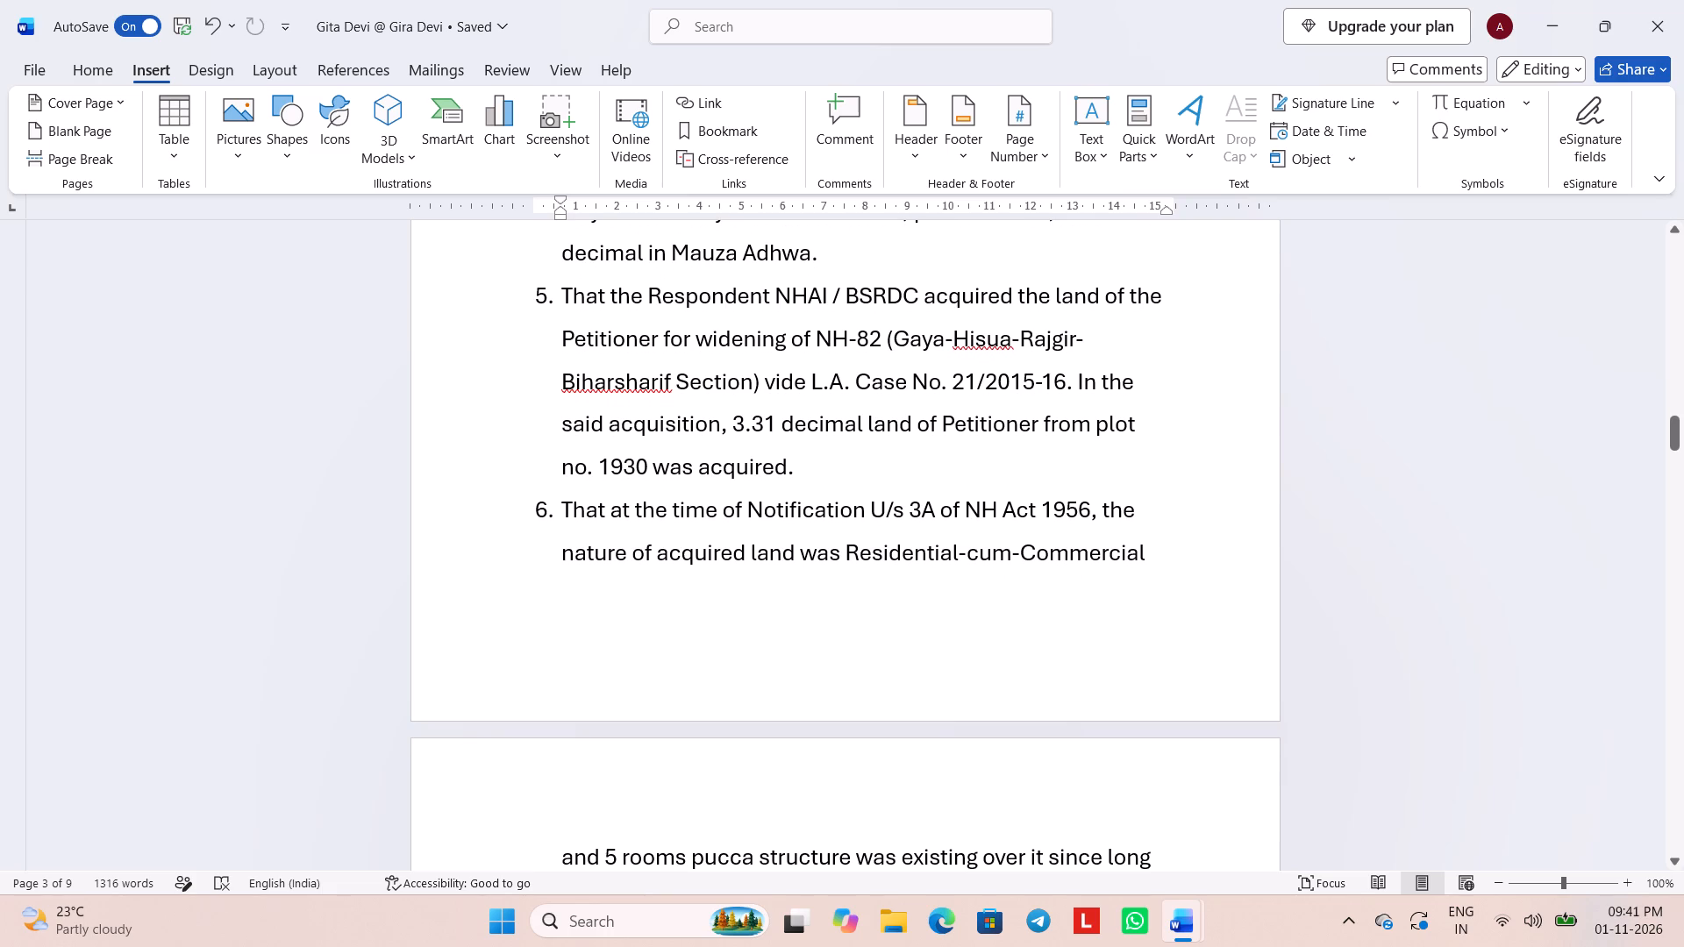
scroll(1053, 465, "down", 1)
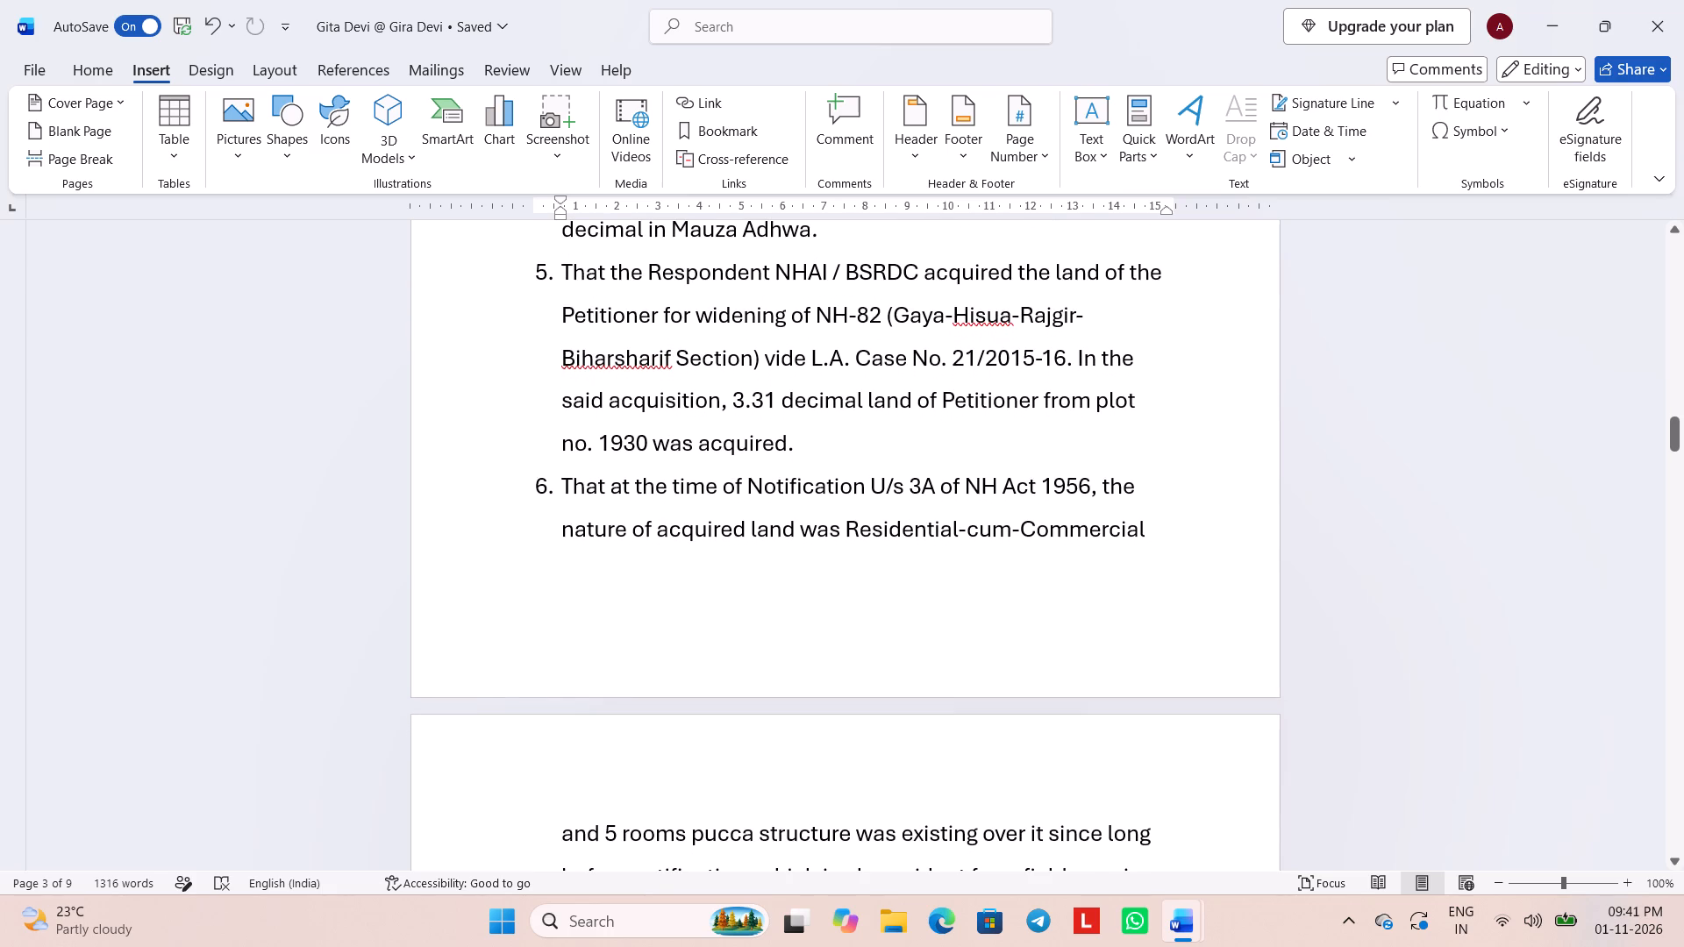
scroll(1053, 465, "down", 1)
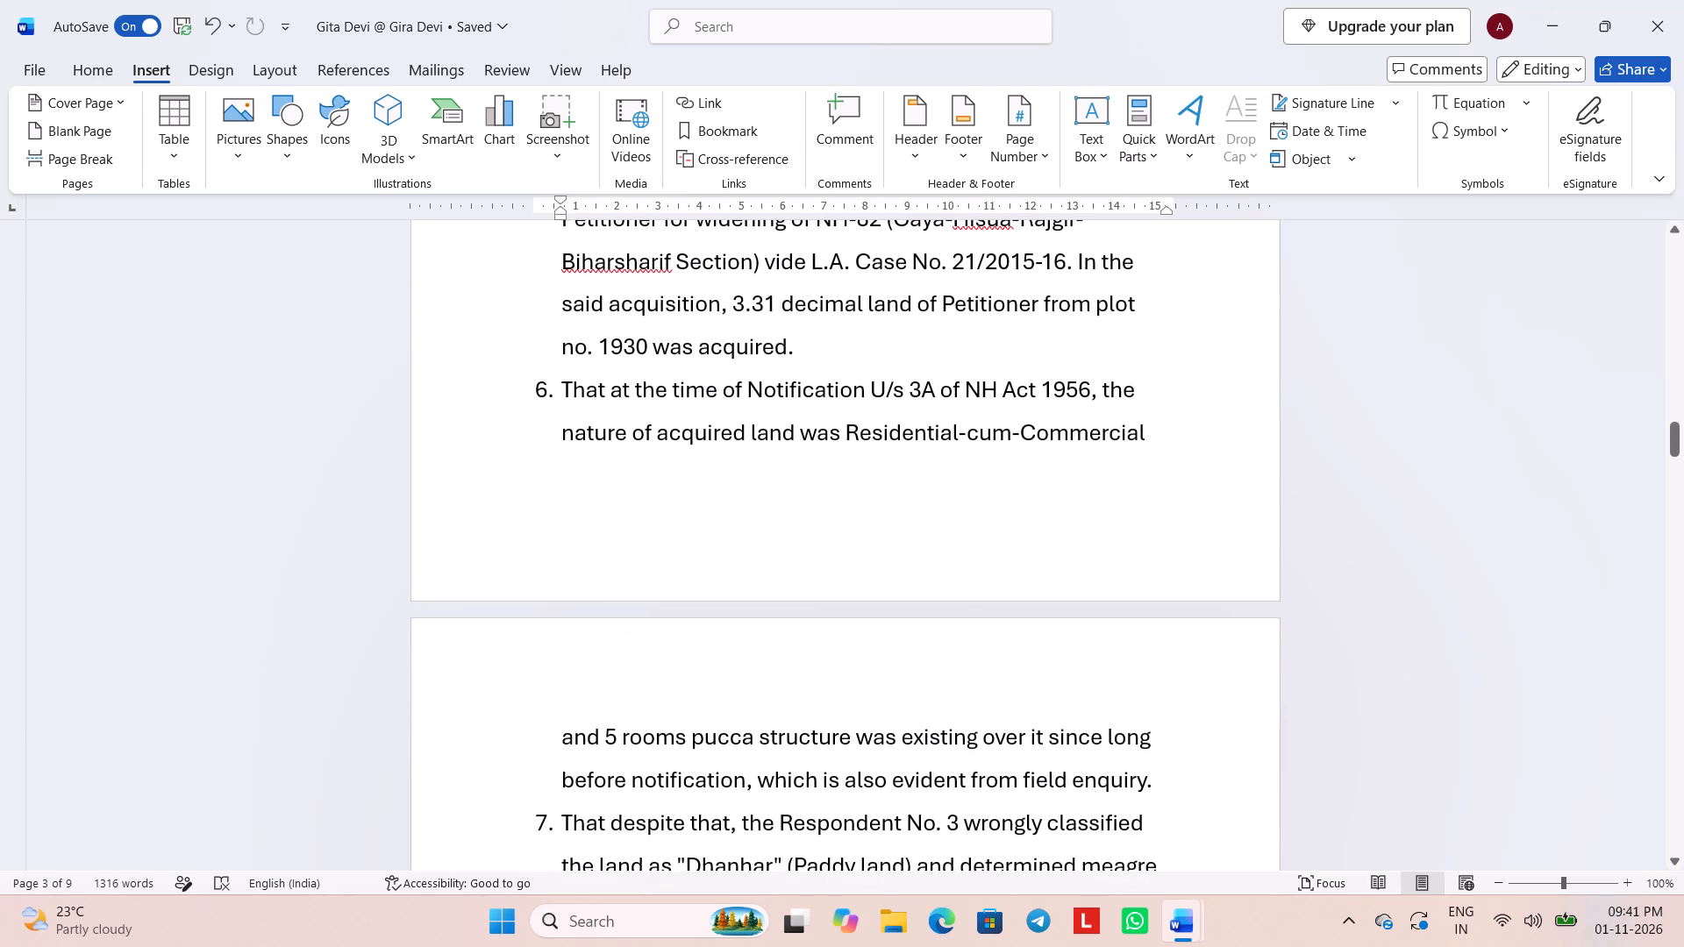
scroll(1053, 465, "down", 2)
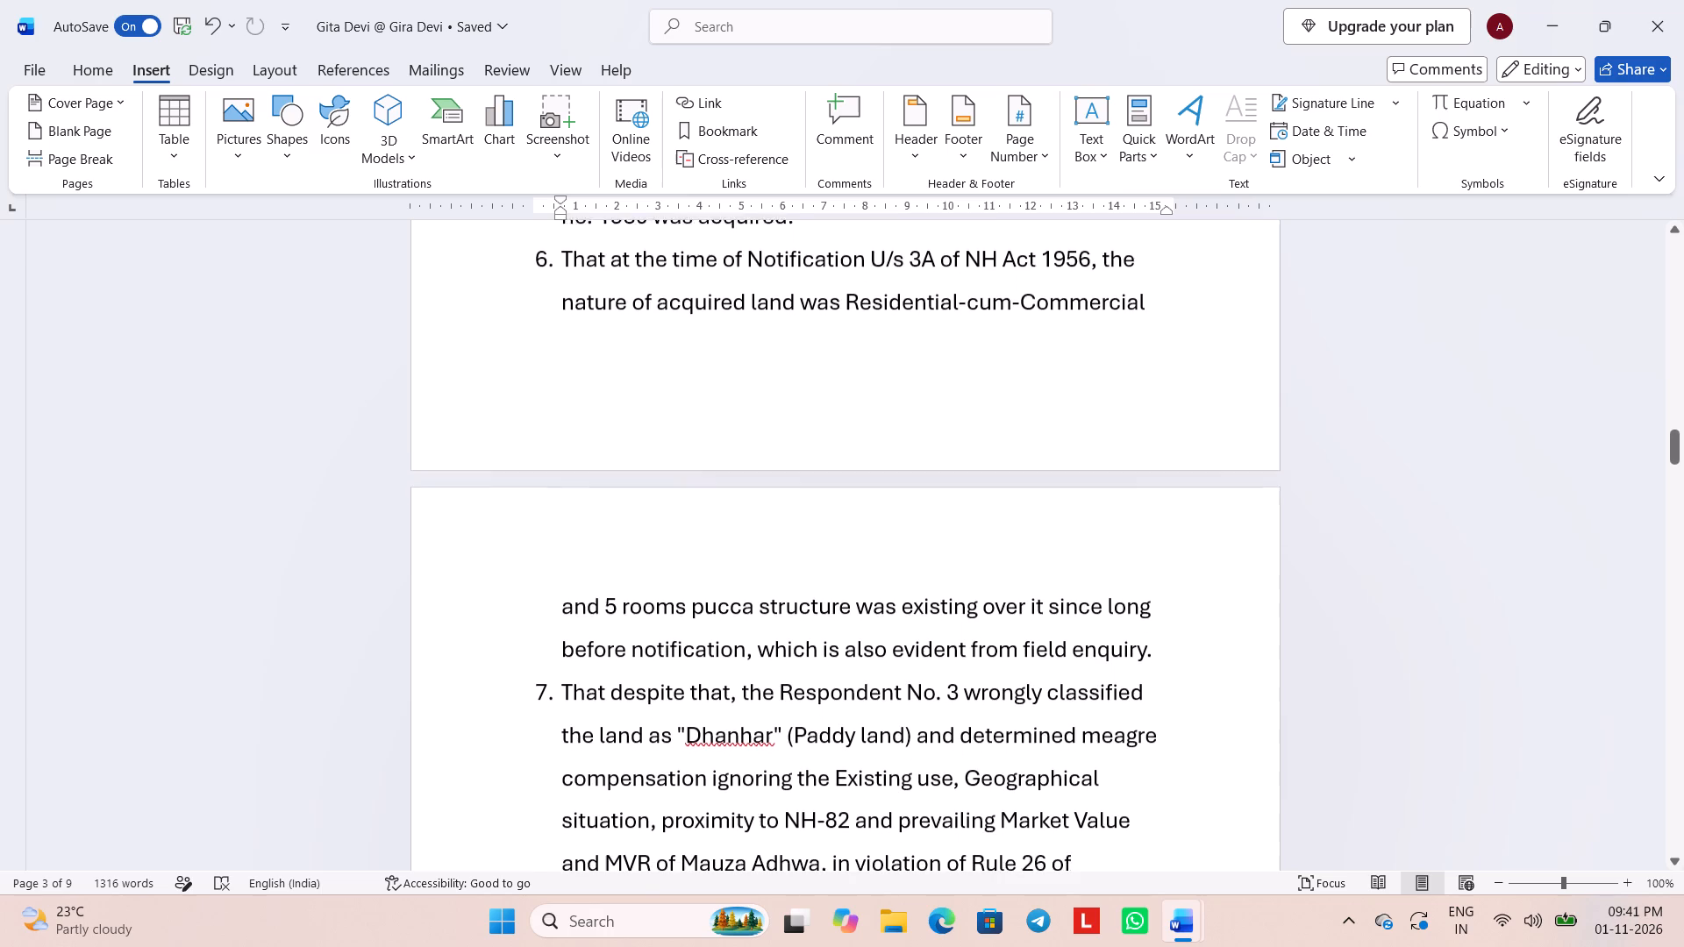
scroll(1053, 465, "down", 3)
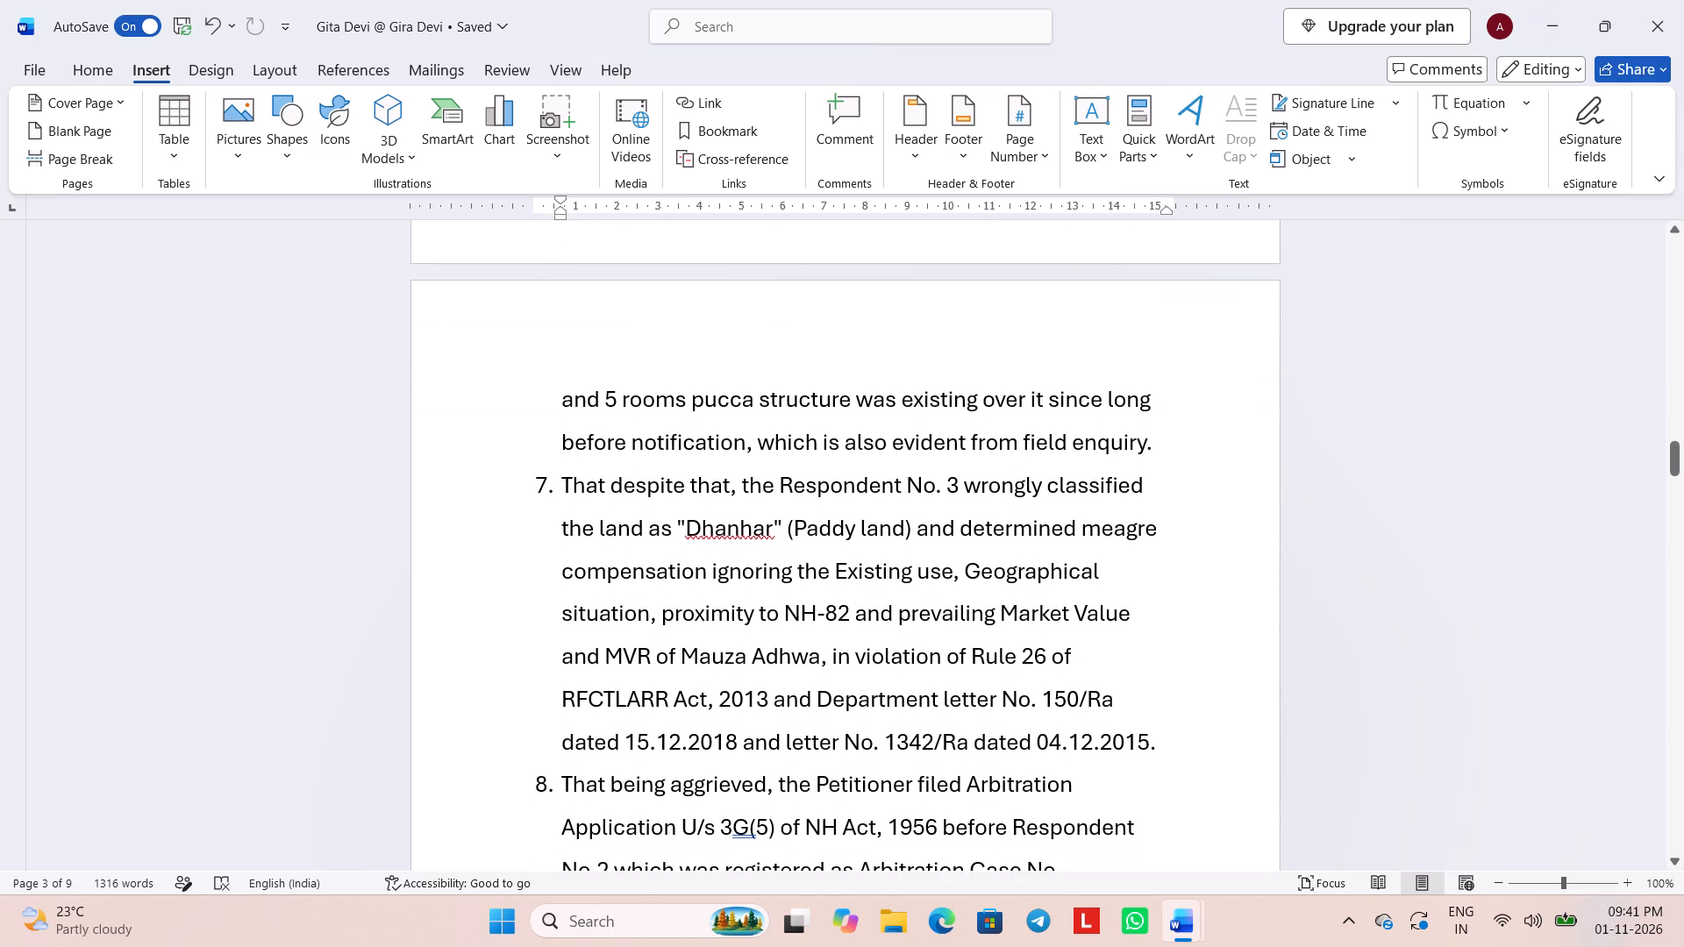
Recheck paragraphs 3 to 6, and continue proofreading through the arbitration details in paragraphs 7 to 9.
scroll(1053, 465, "up", 4)
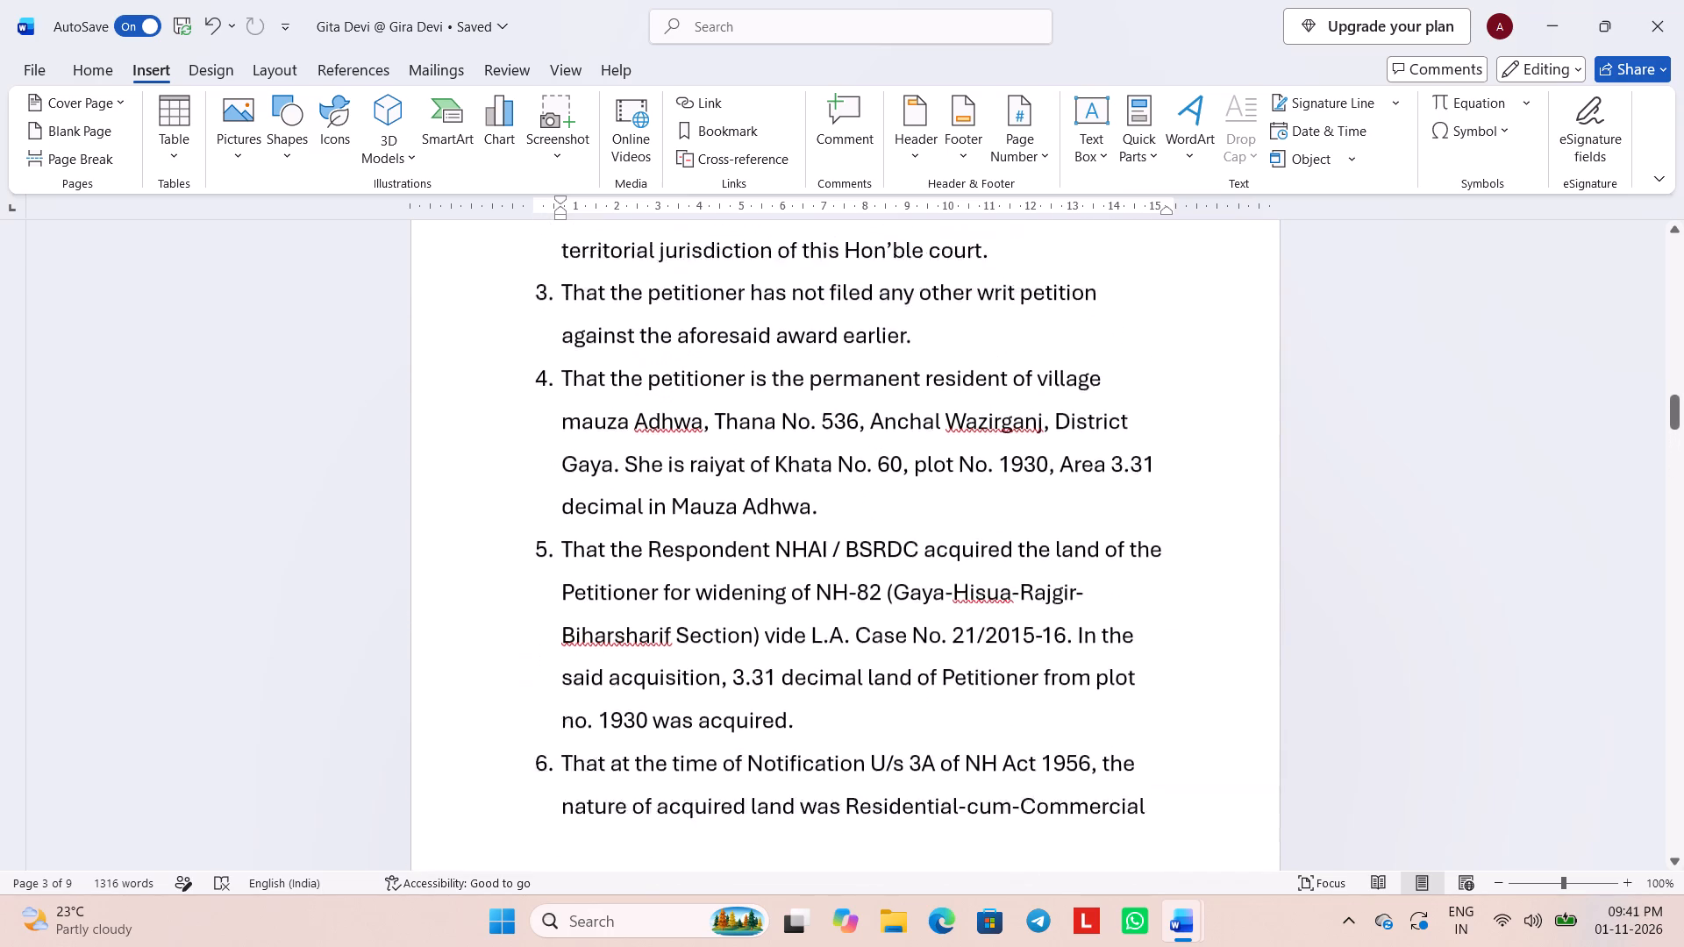
scroll(1053, 465, "up", 2)
scroll(1053, 465, "down", 3)
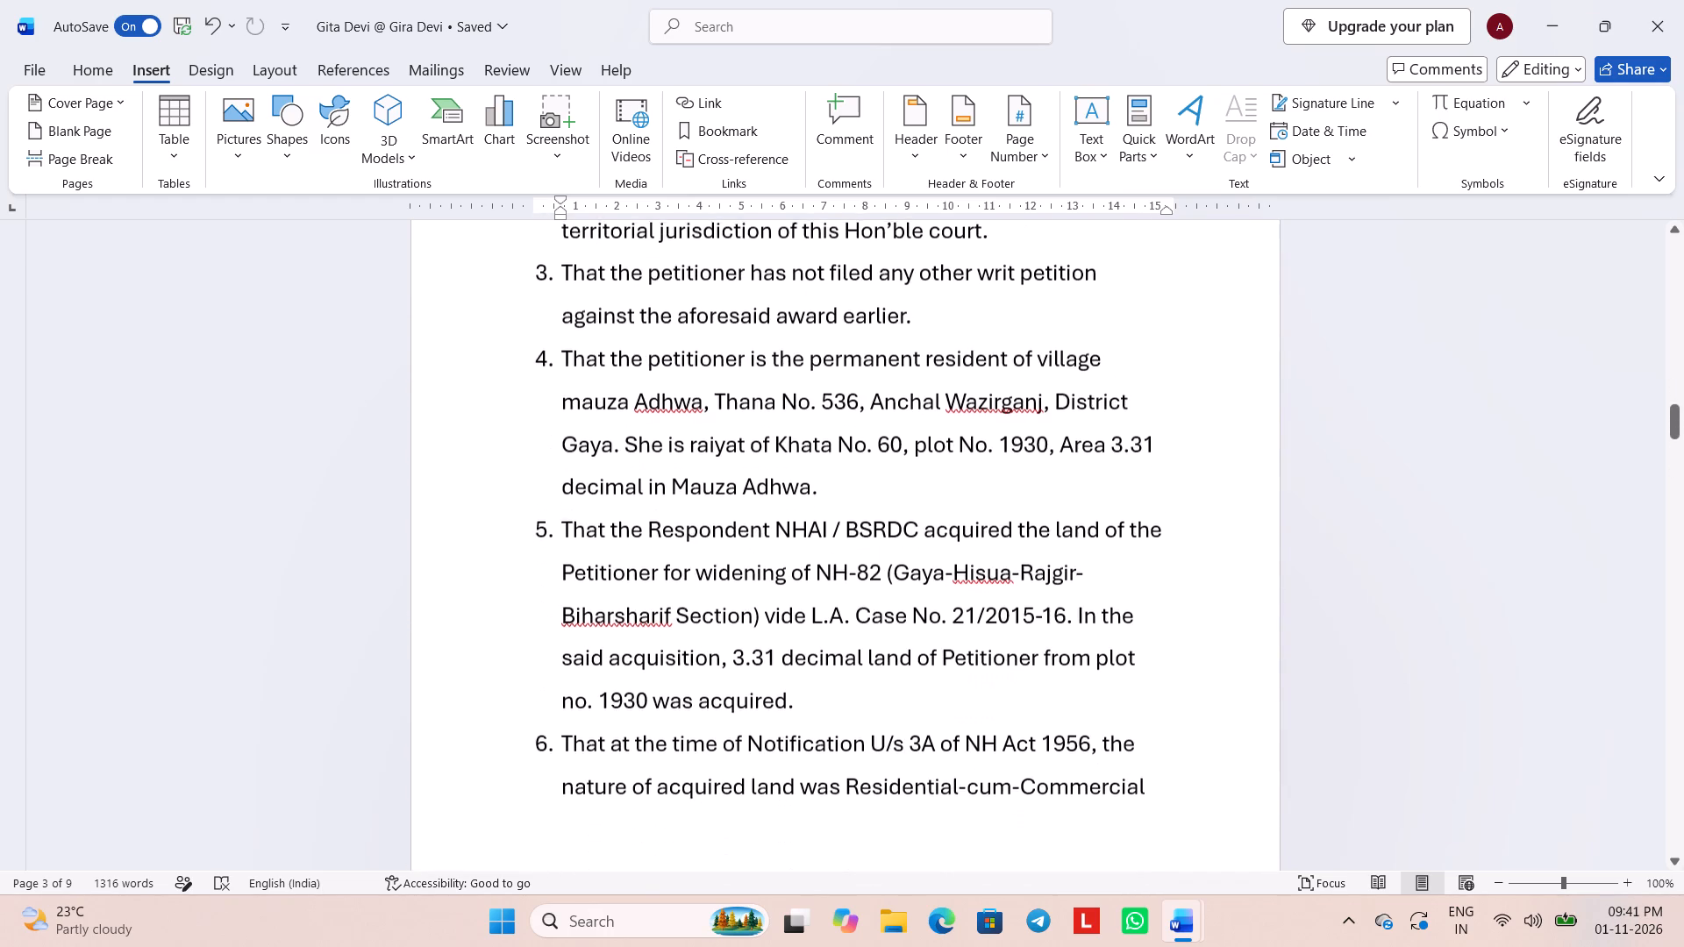
scroll(1053, 465, "down", 3)
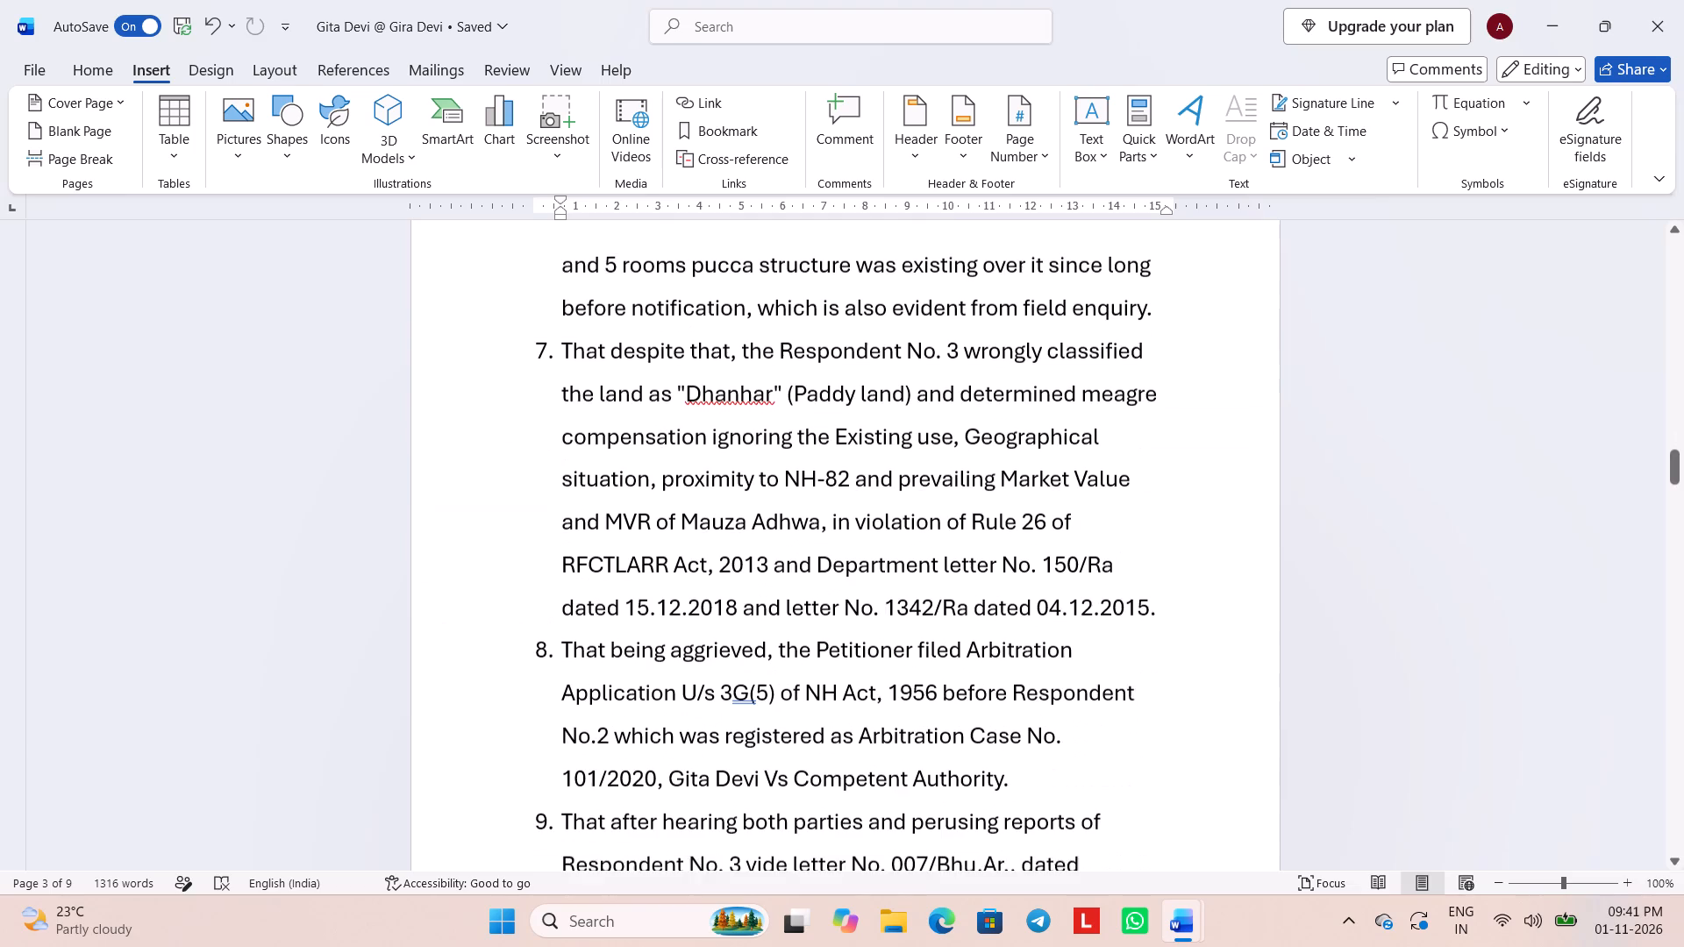
scroll(1053, 465, "down", 2)
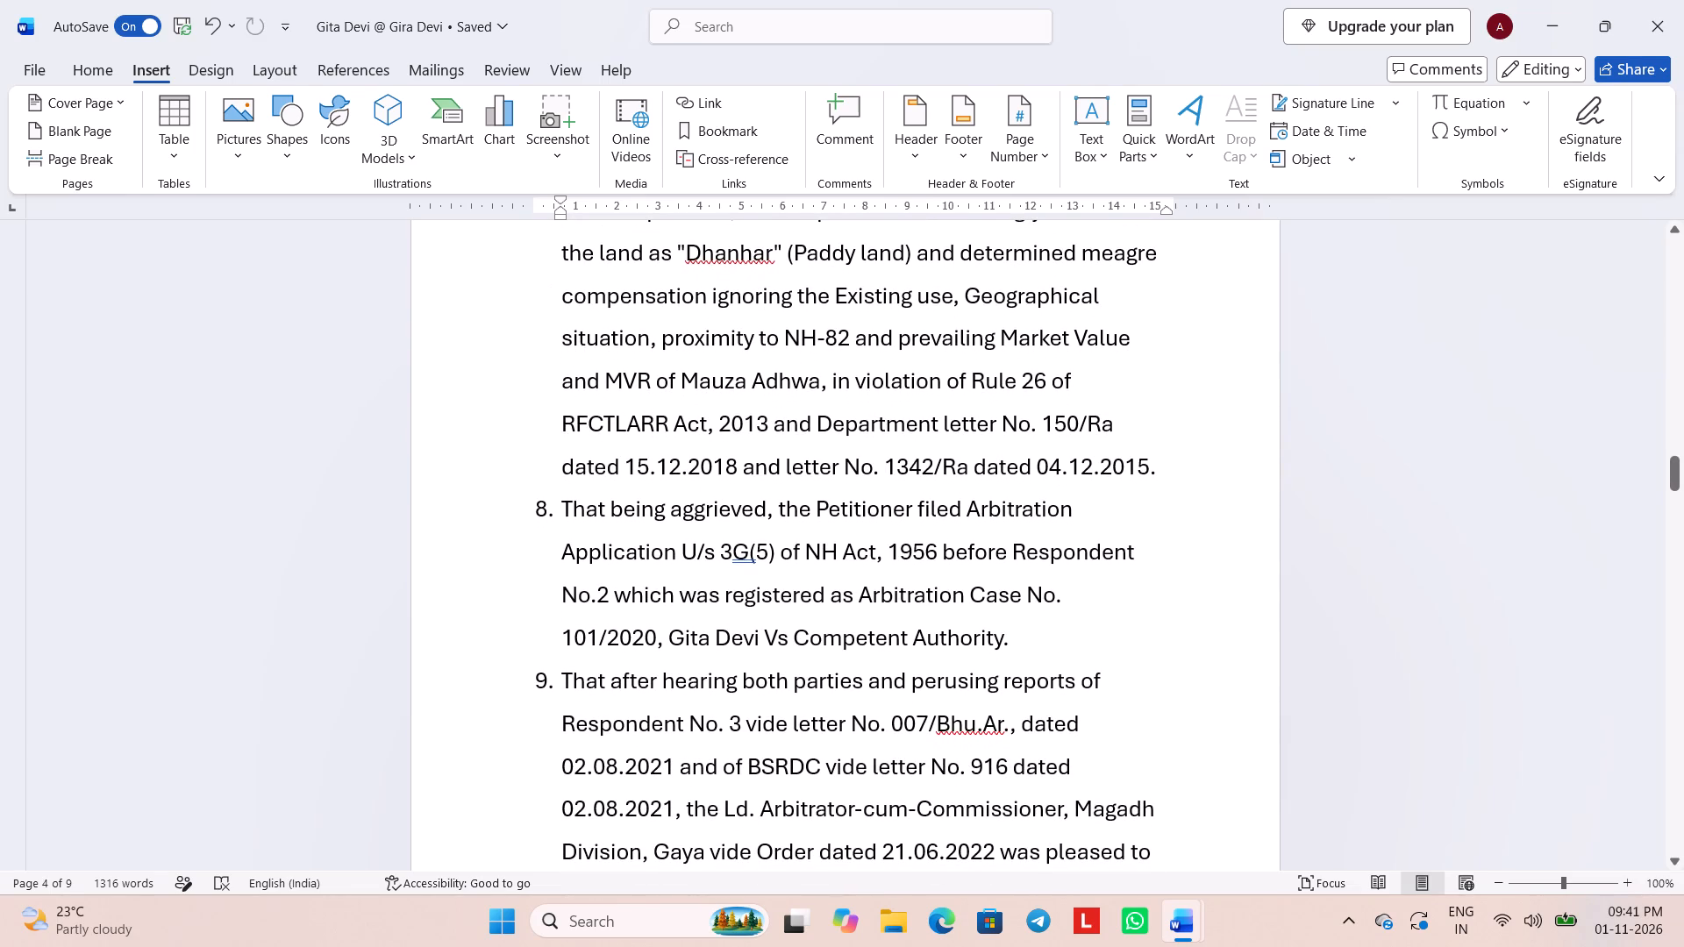
scroll(1053, 465, "down", 1)
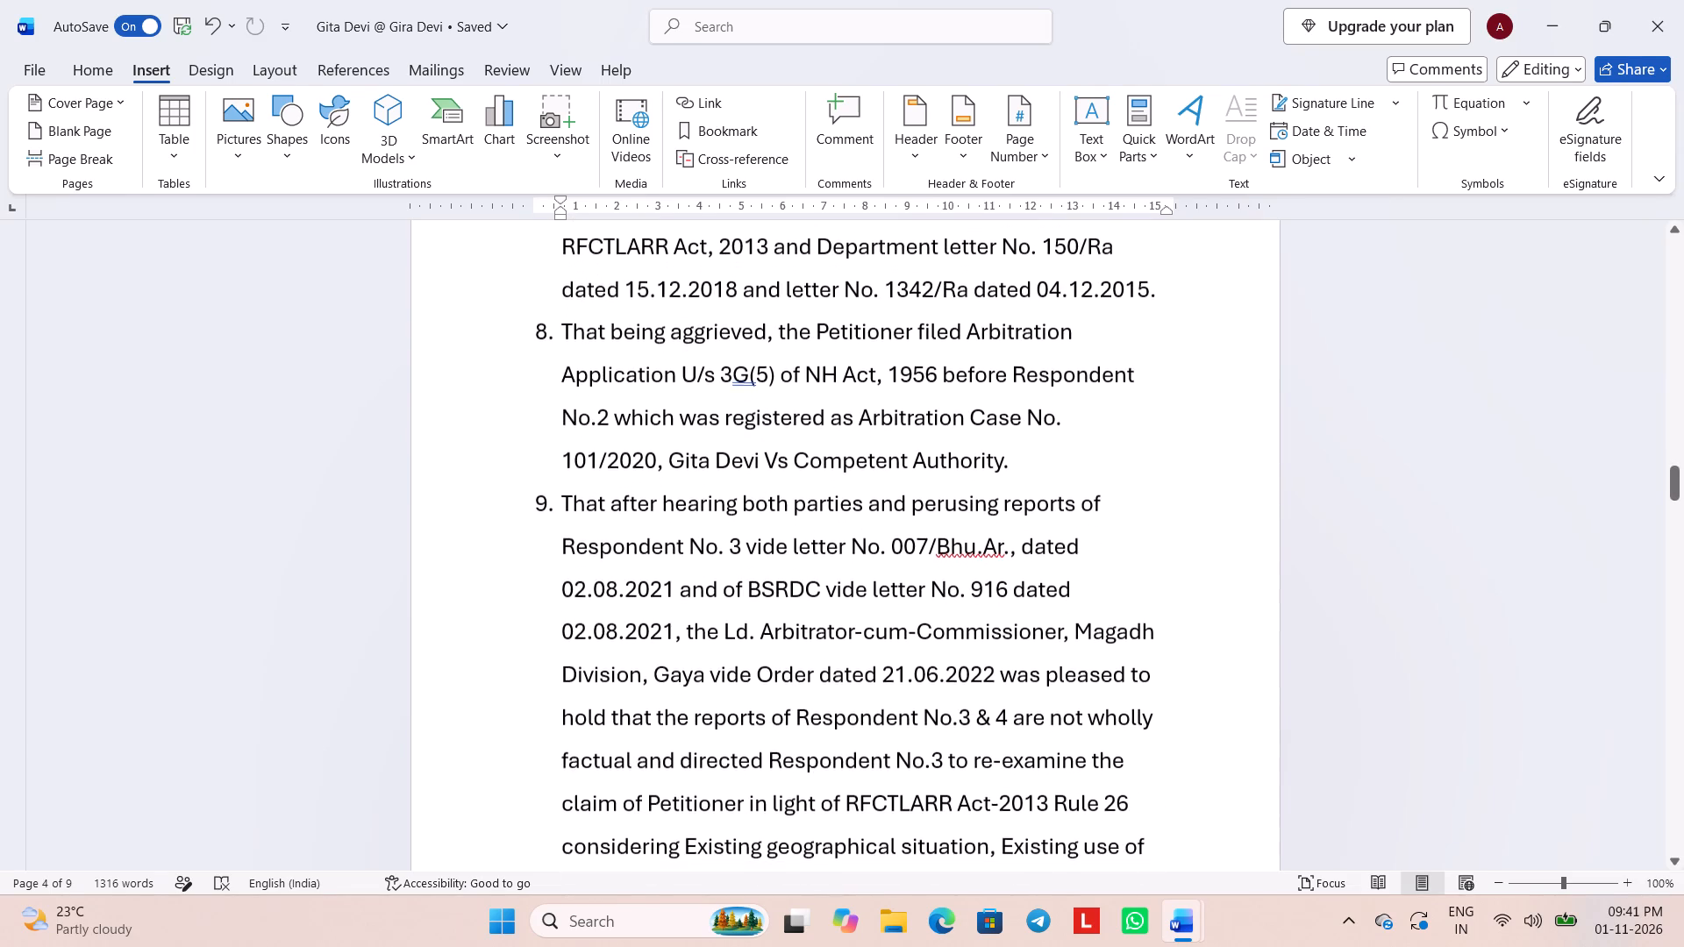
scroll(1053, 465, "down", 1)
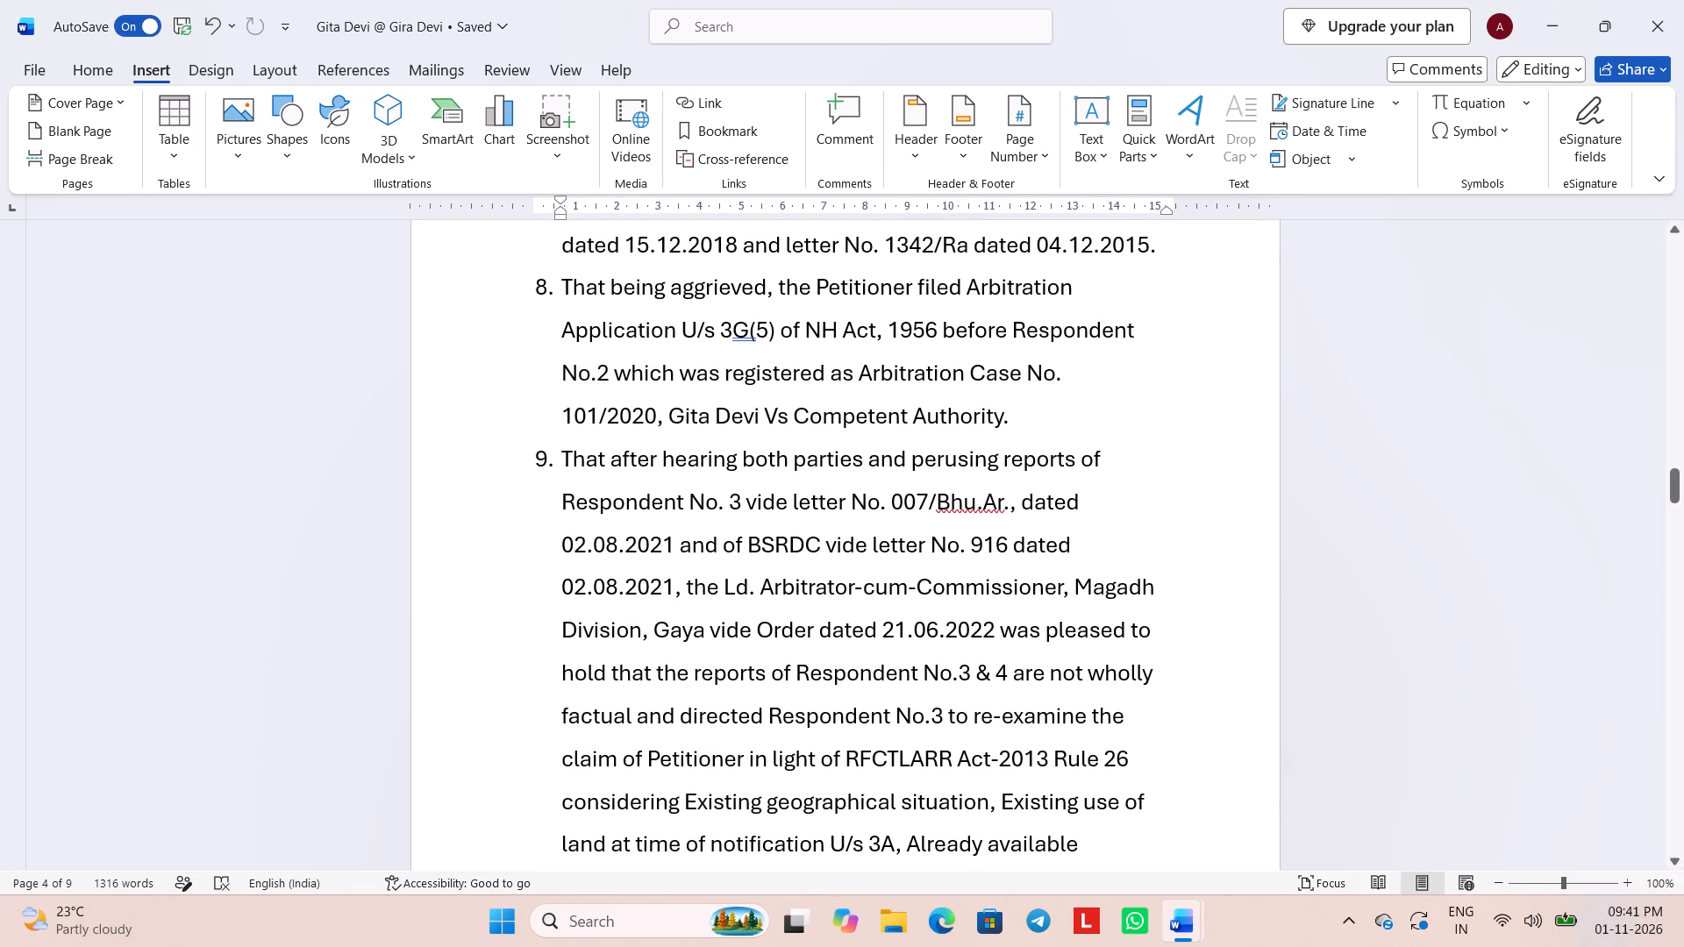
Apply the suggested spacing correction in paragraph 8 so the section reference reads "3G (5)".
right_click(748, 335)
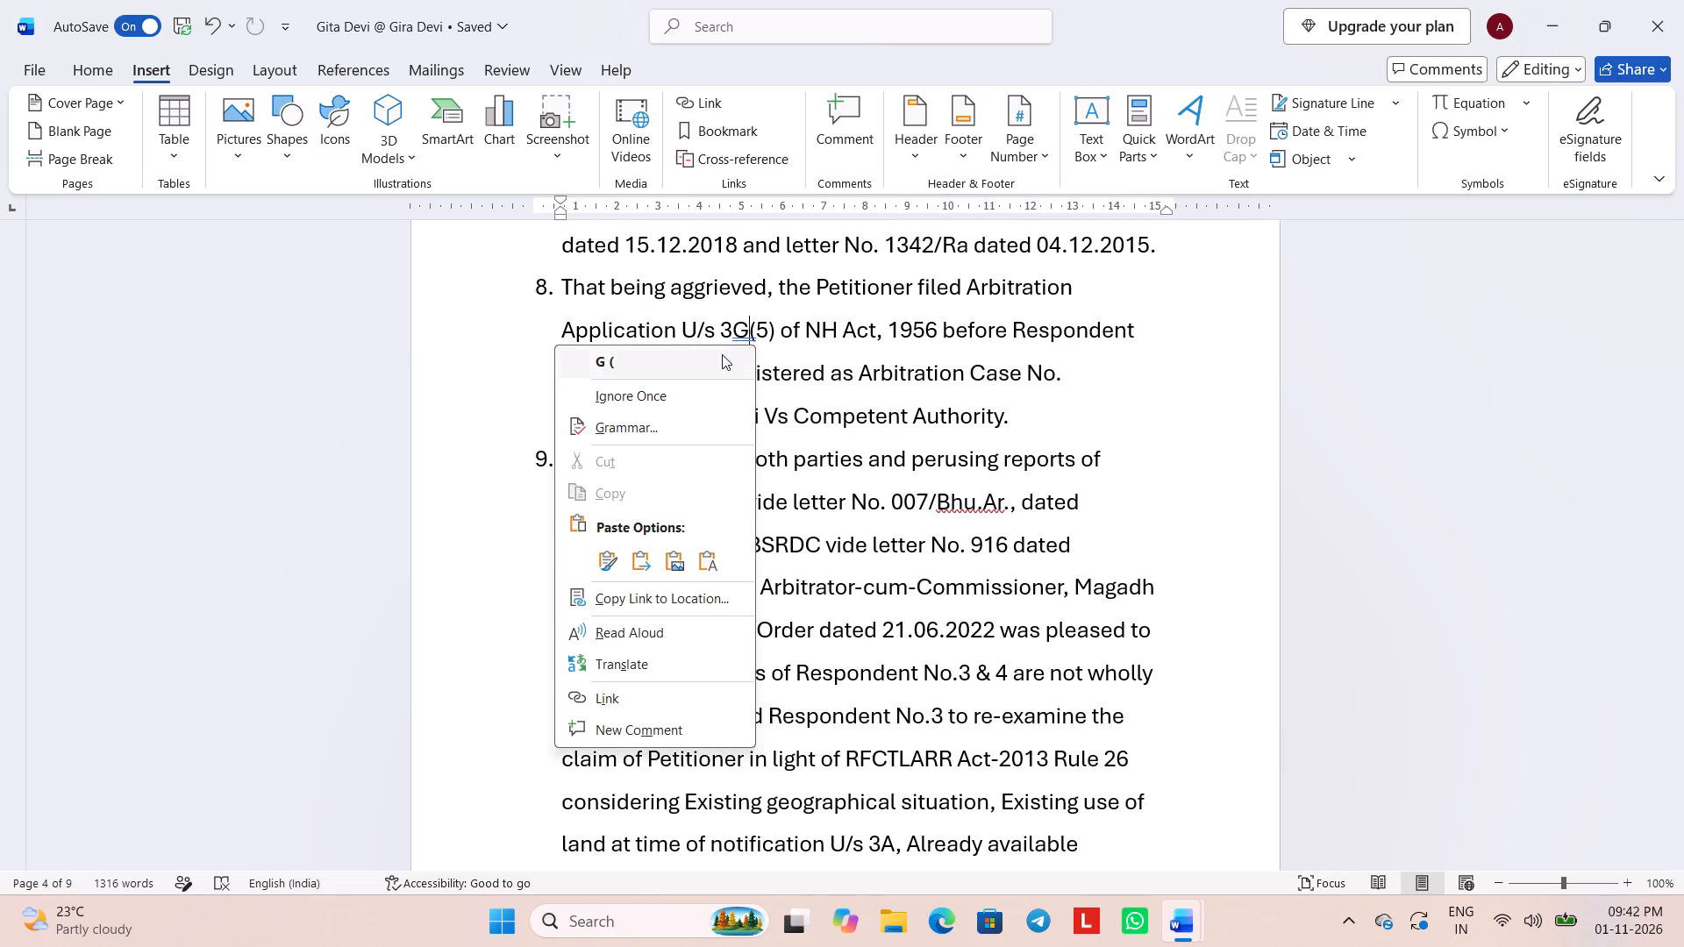
left_click(717, 360)
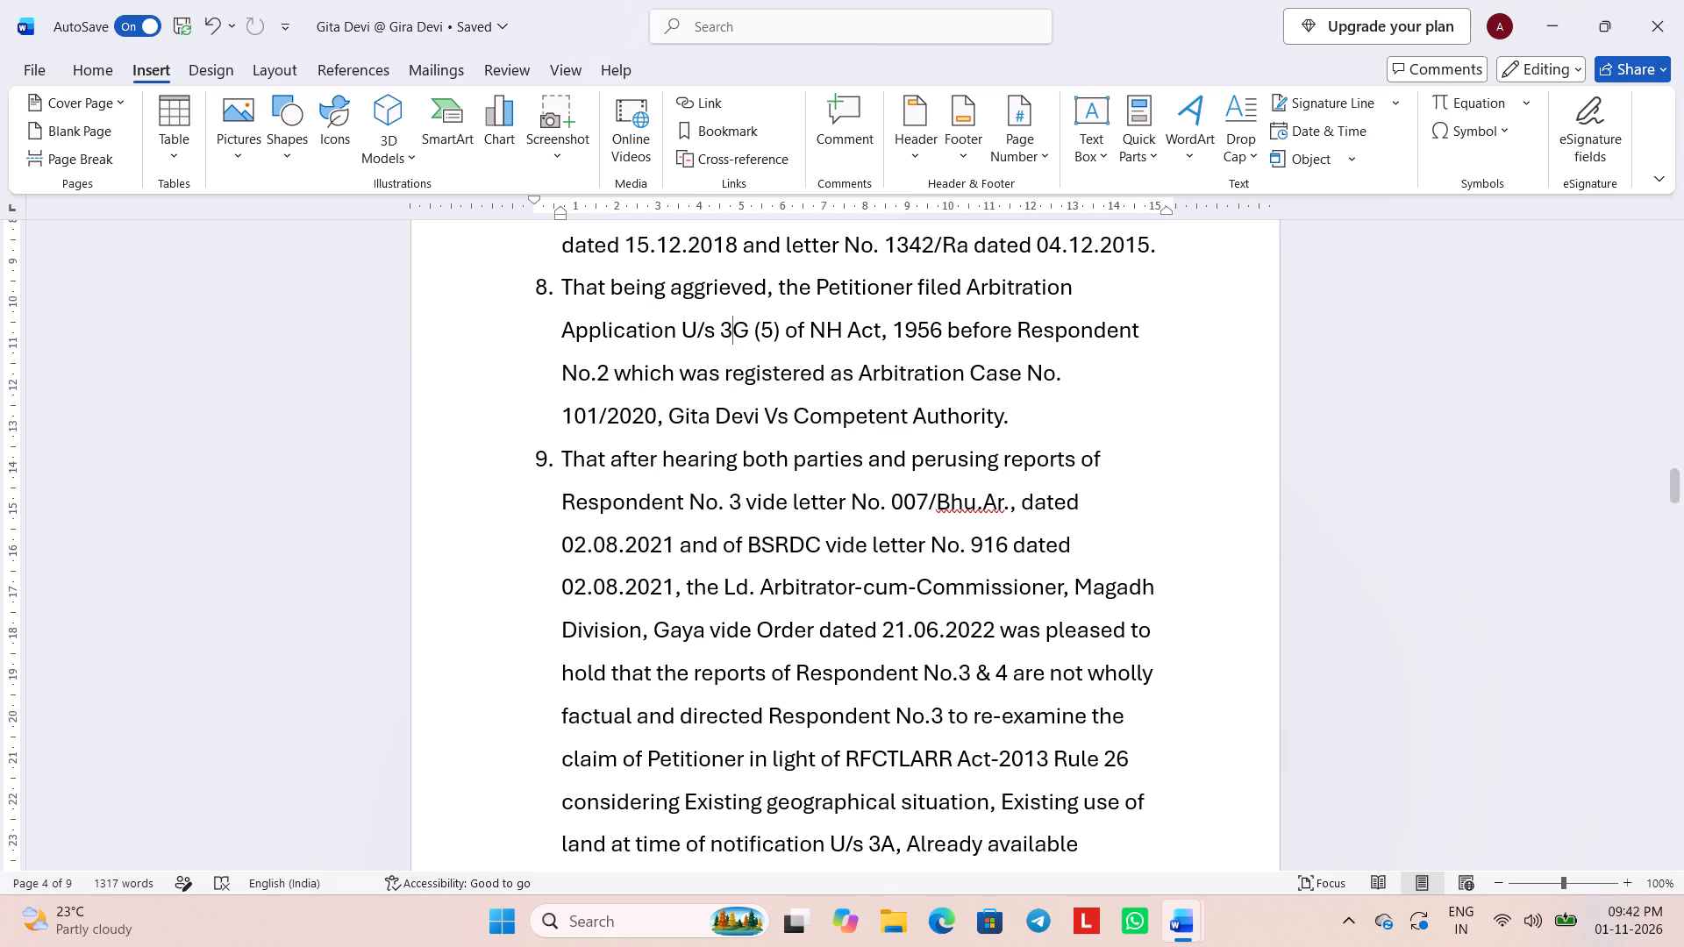
Check the spelling suggestions for "Bhu.Ar." in paragraph 9 without applying any of them.
scroll(717, 360, "down", 1)
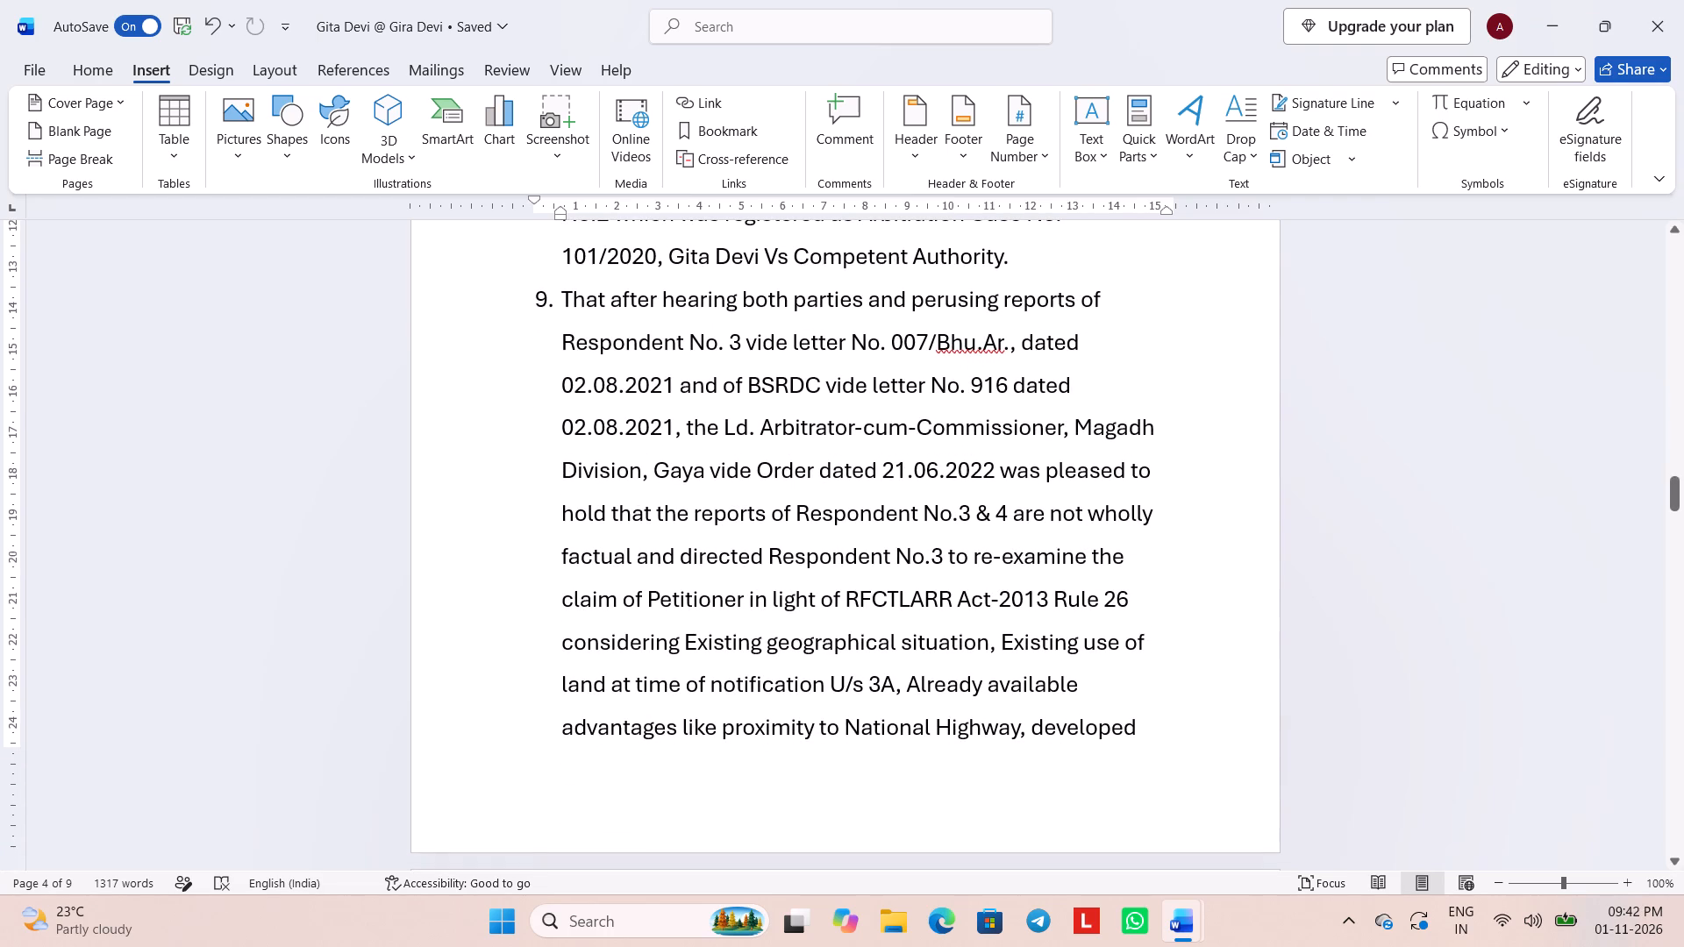
right_click(971, 351)
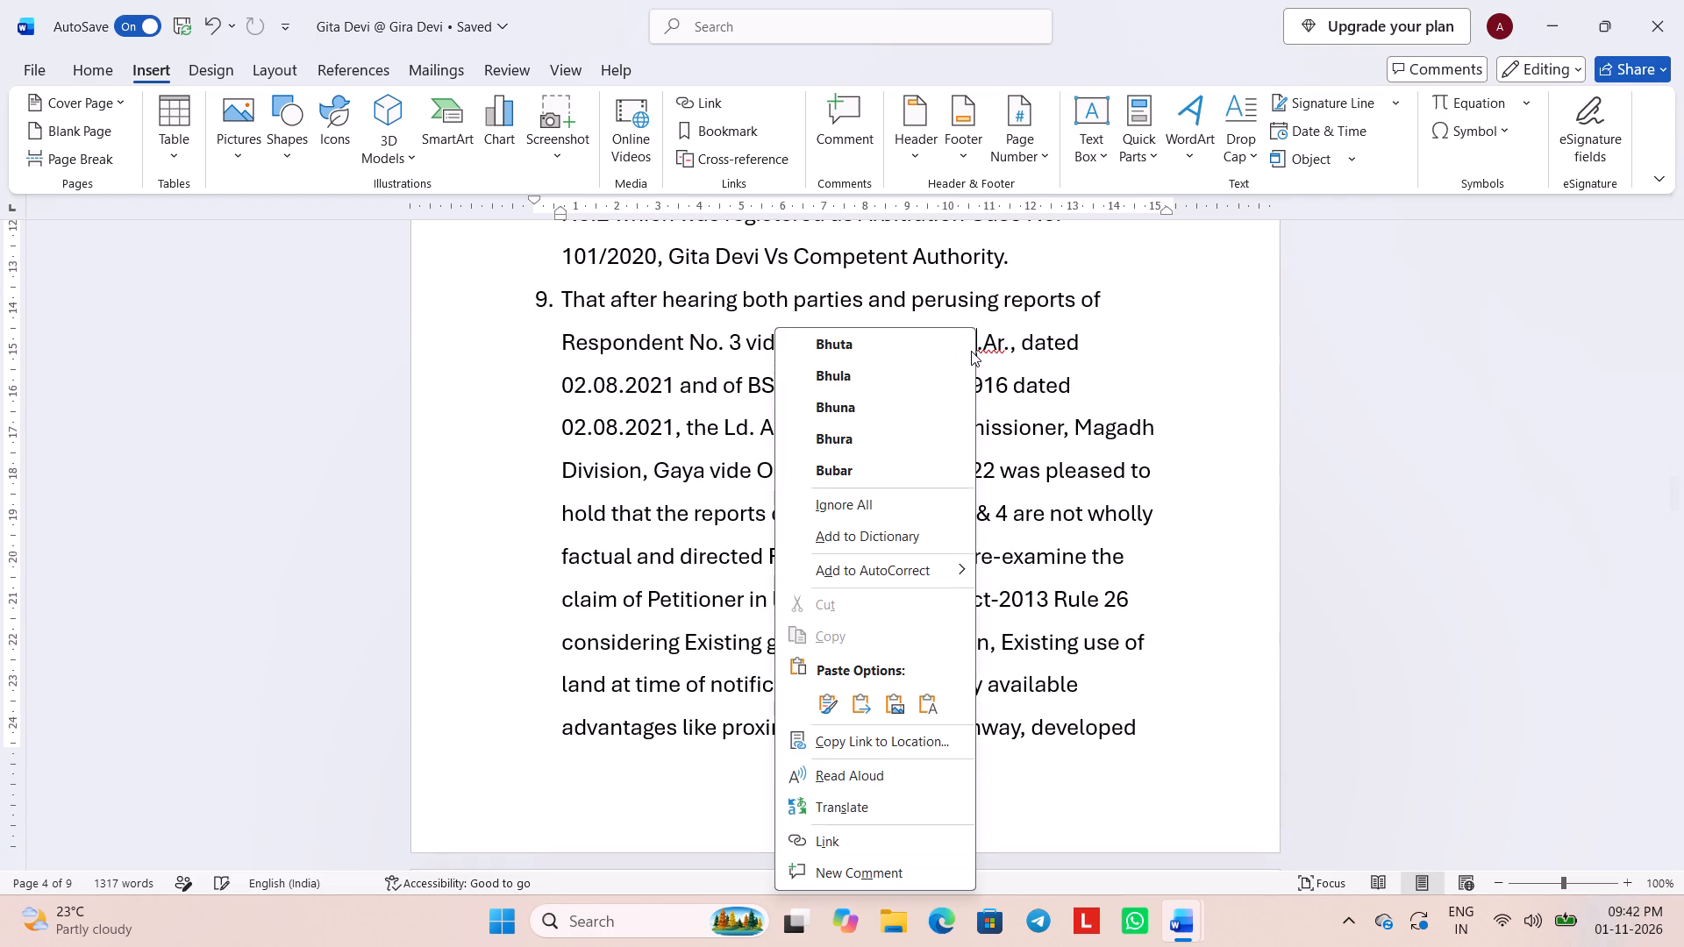
left_click(1167, 310)
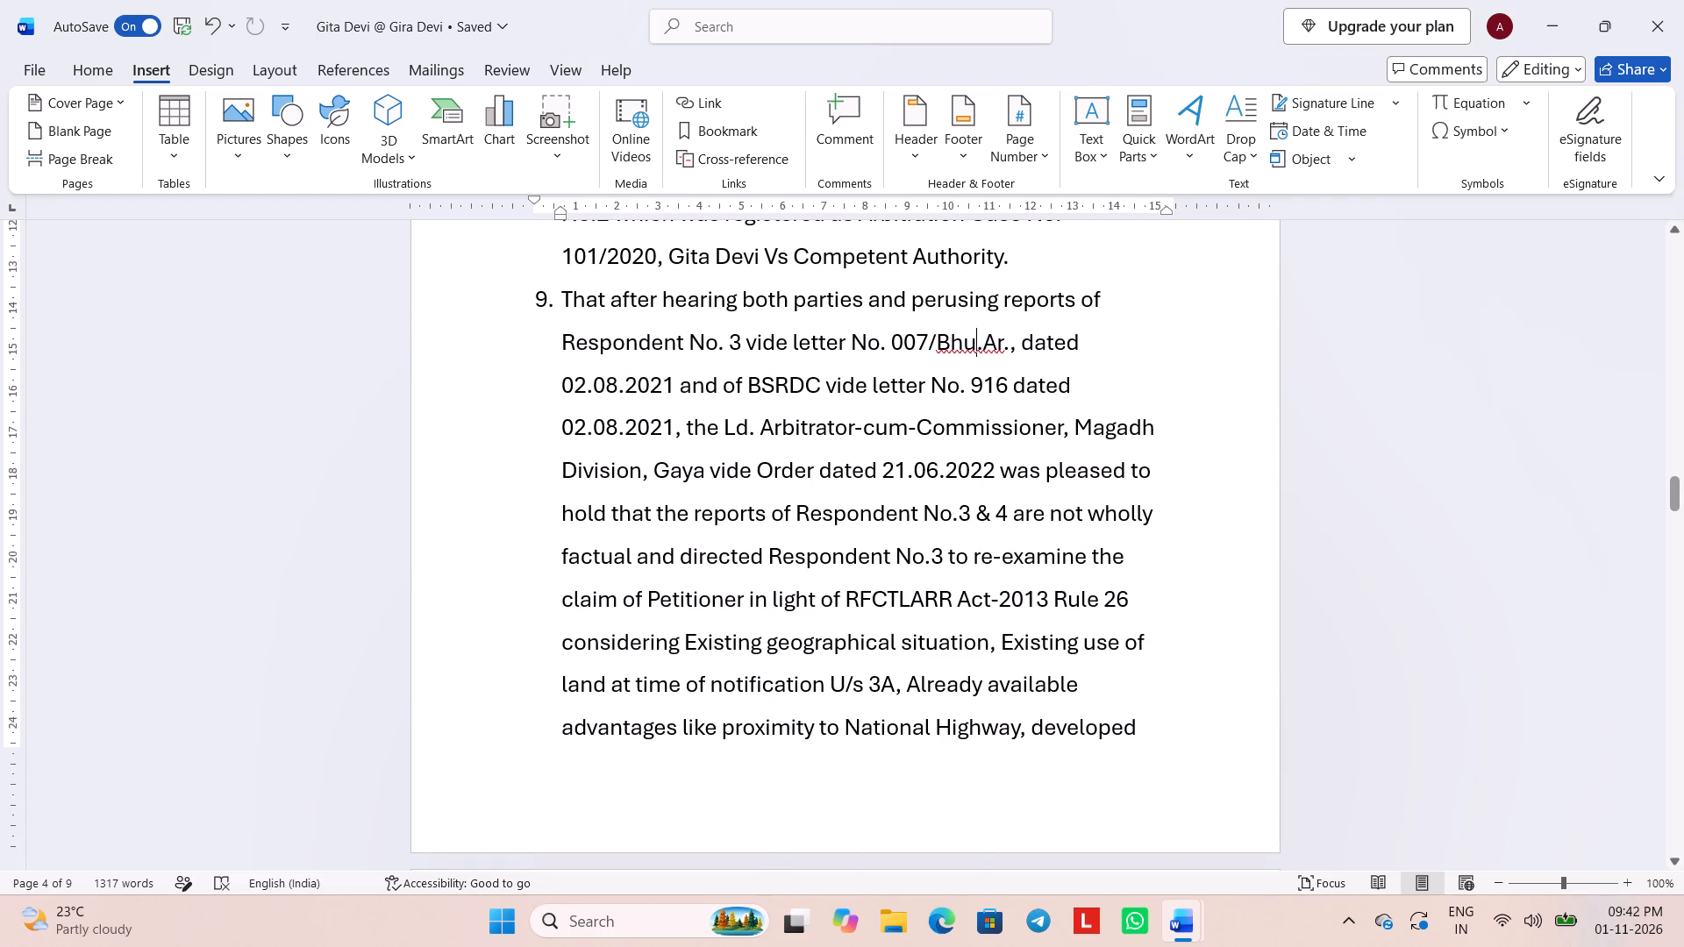
scroll(1167, 310, "down", 1)
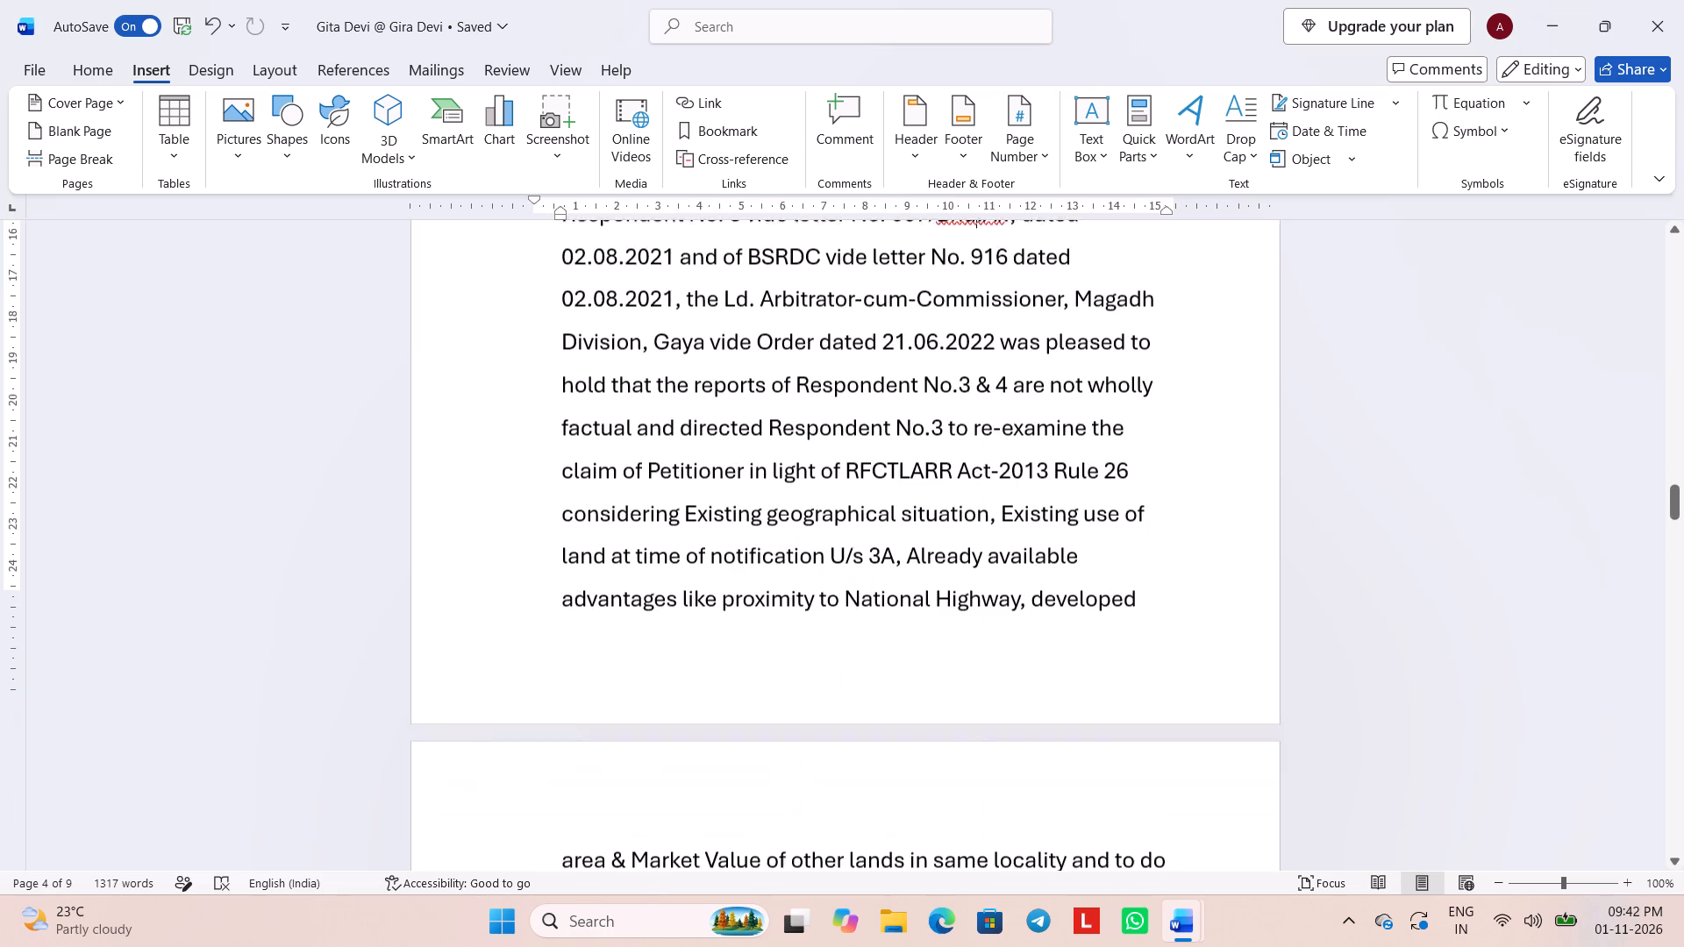
Proofread the petition from the end of paragraph 9 and the Annexure-P/1 note through paragraph 18 and the prayer.
scroll(1167, 310, "down", 2)
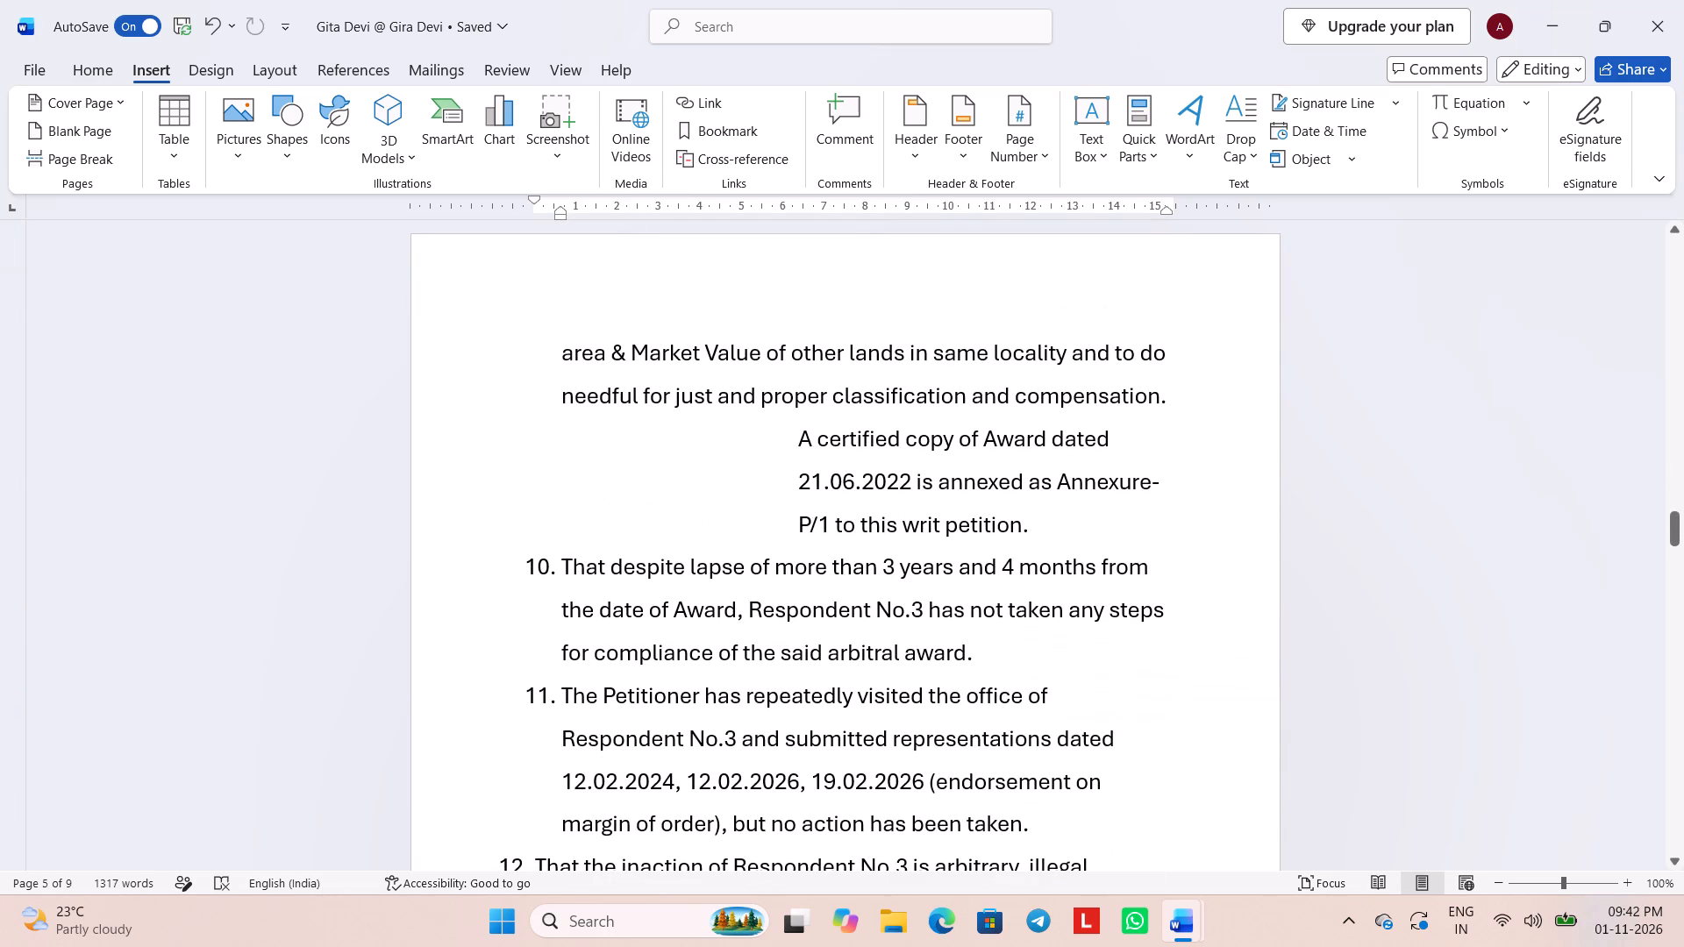
scroll(1167, 310, "down", 1)
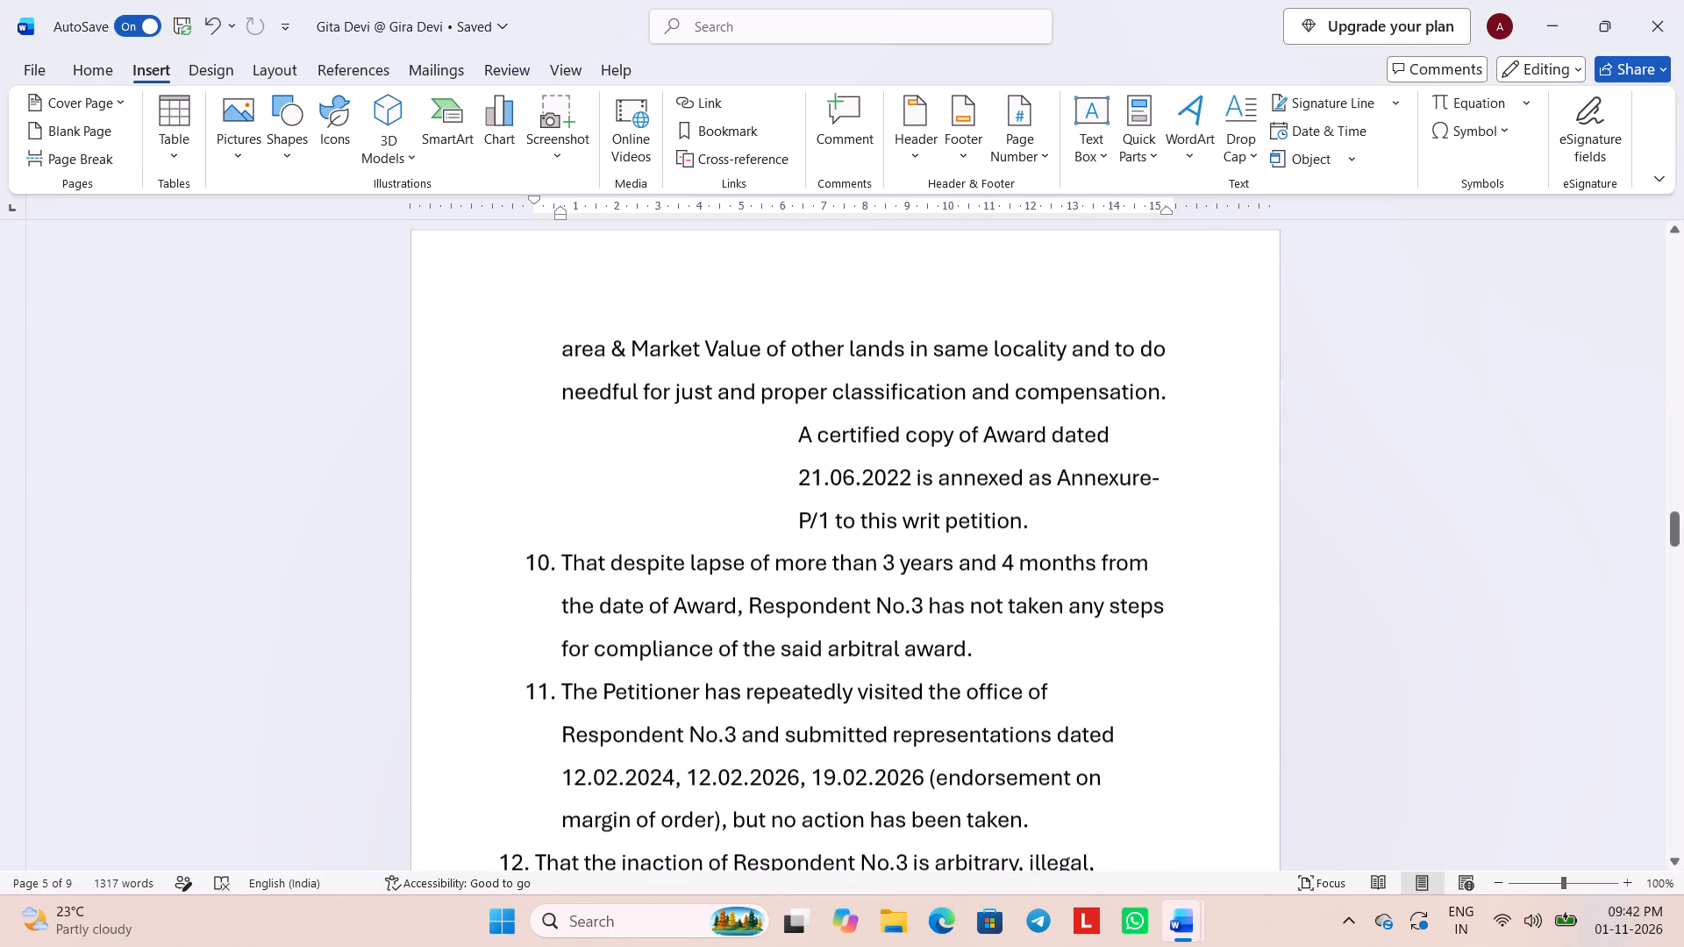
scroll(1167, 310, "down", 3)
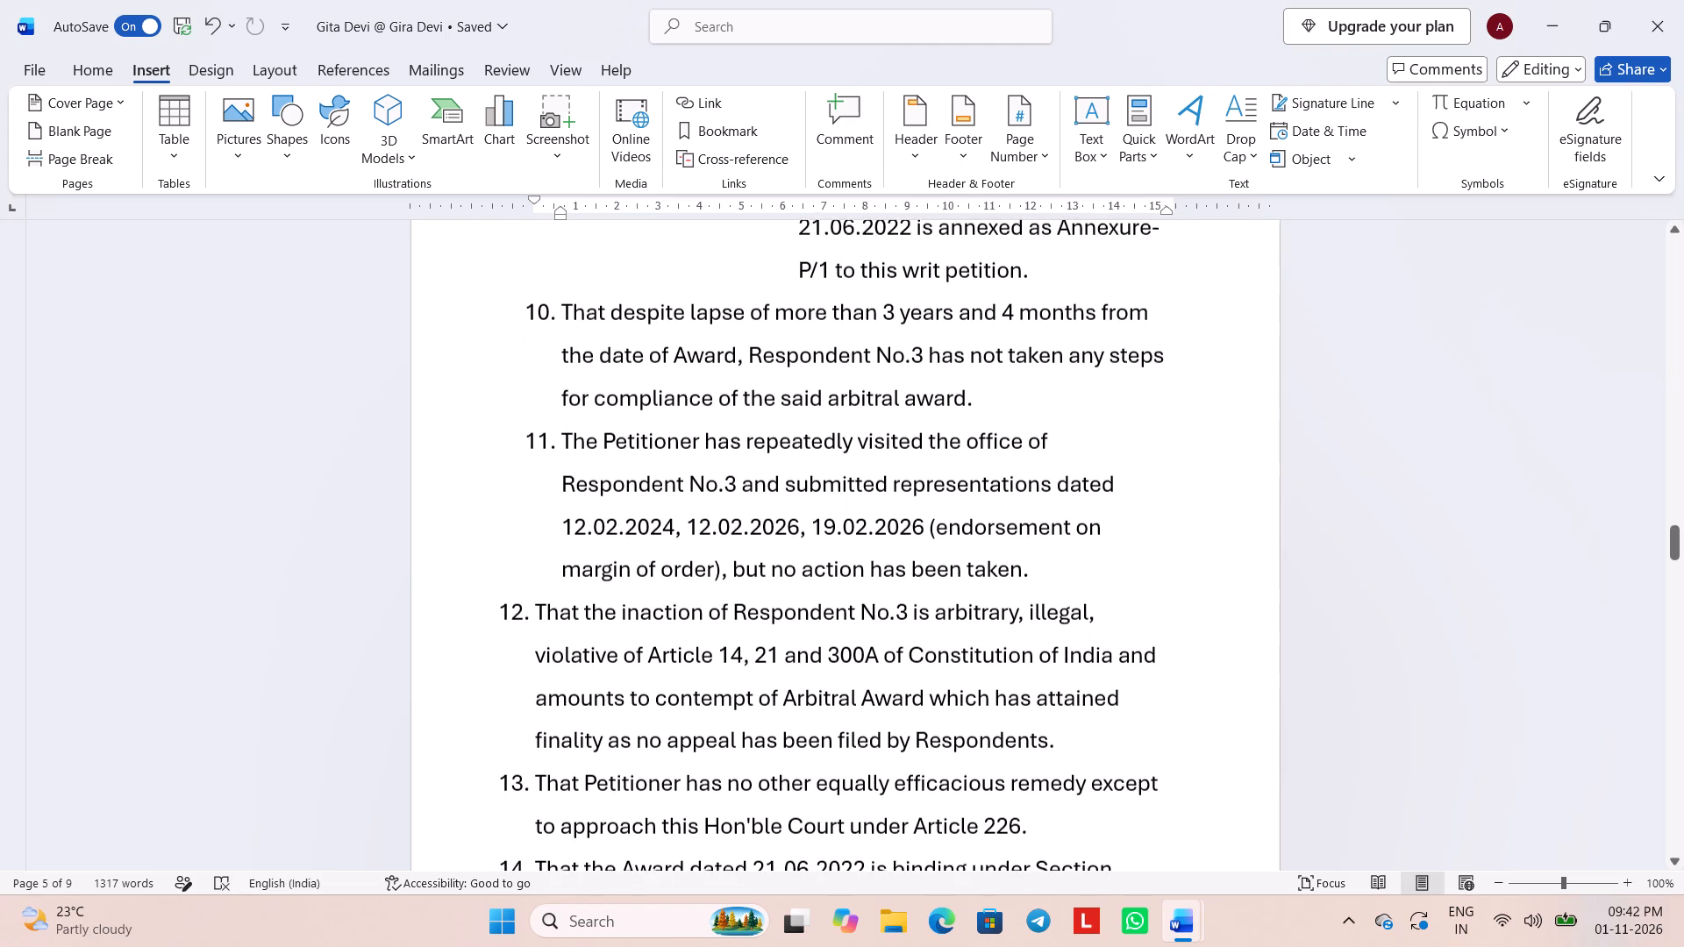
scroll(1167, 310, "down", 2)
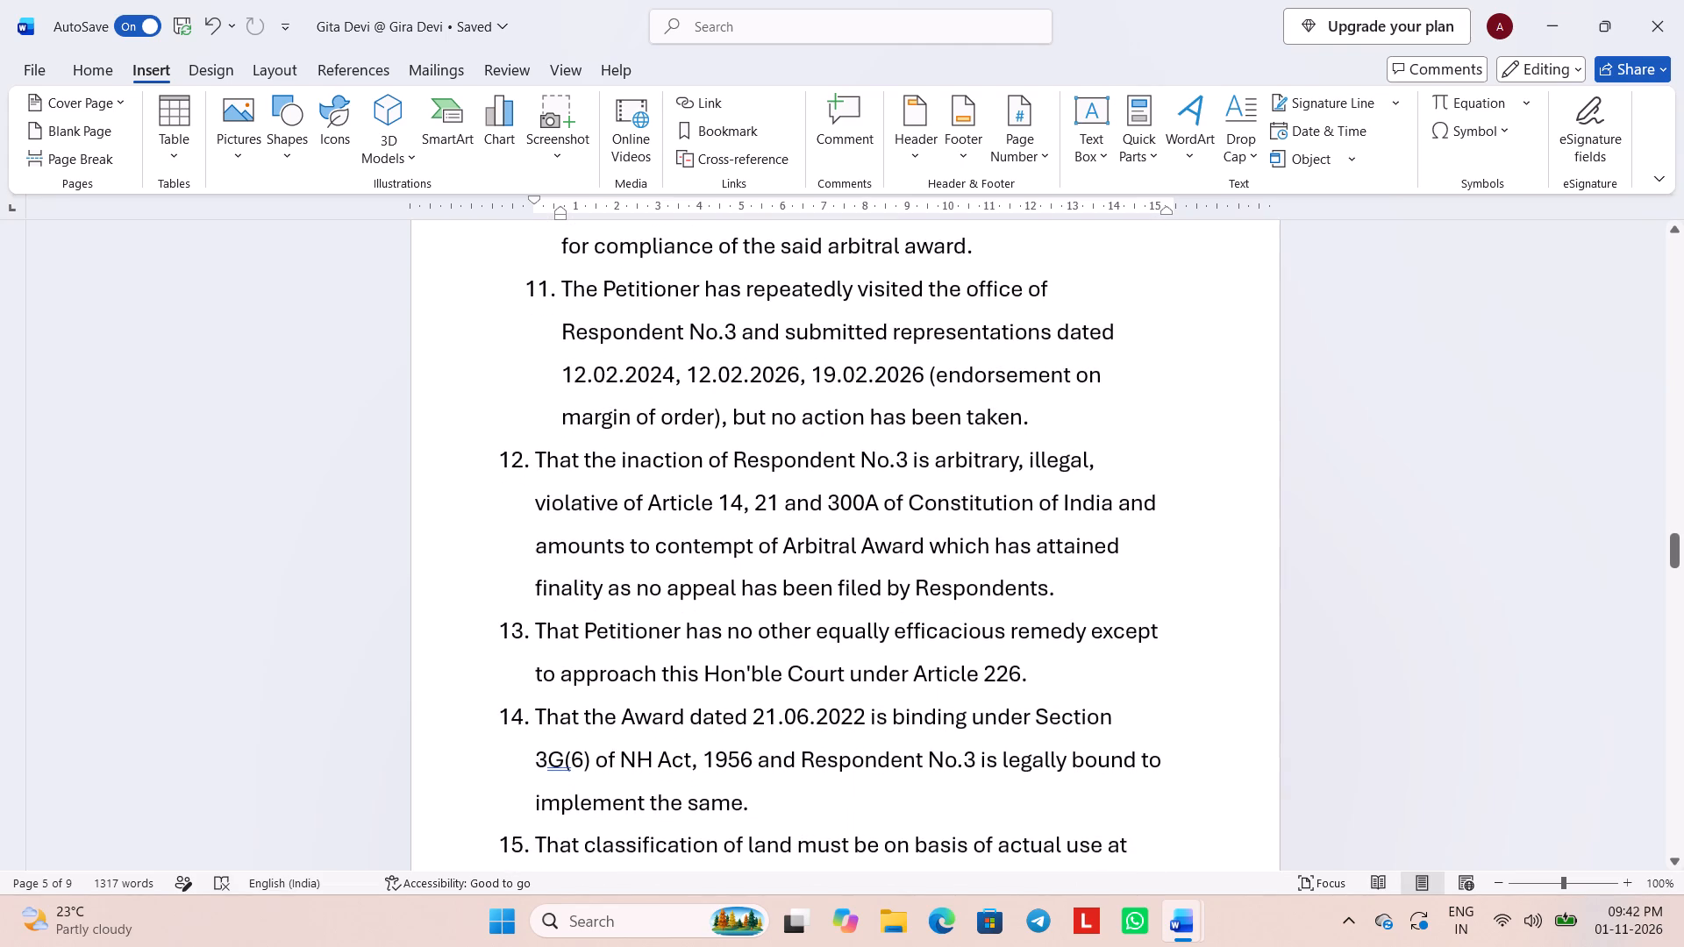
scroll(1167, 310, "down", 1)
left_click(1167, 310)
scroll(1167, 310, "down", 1)
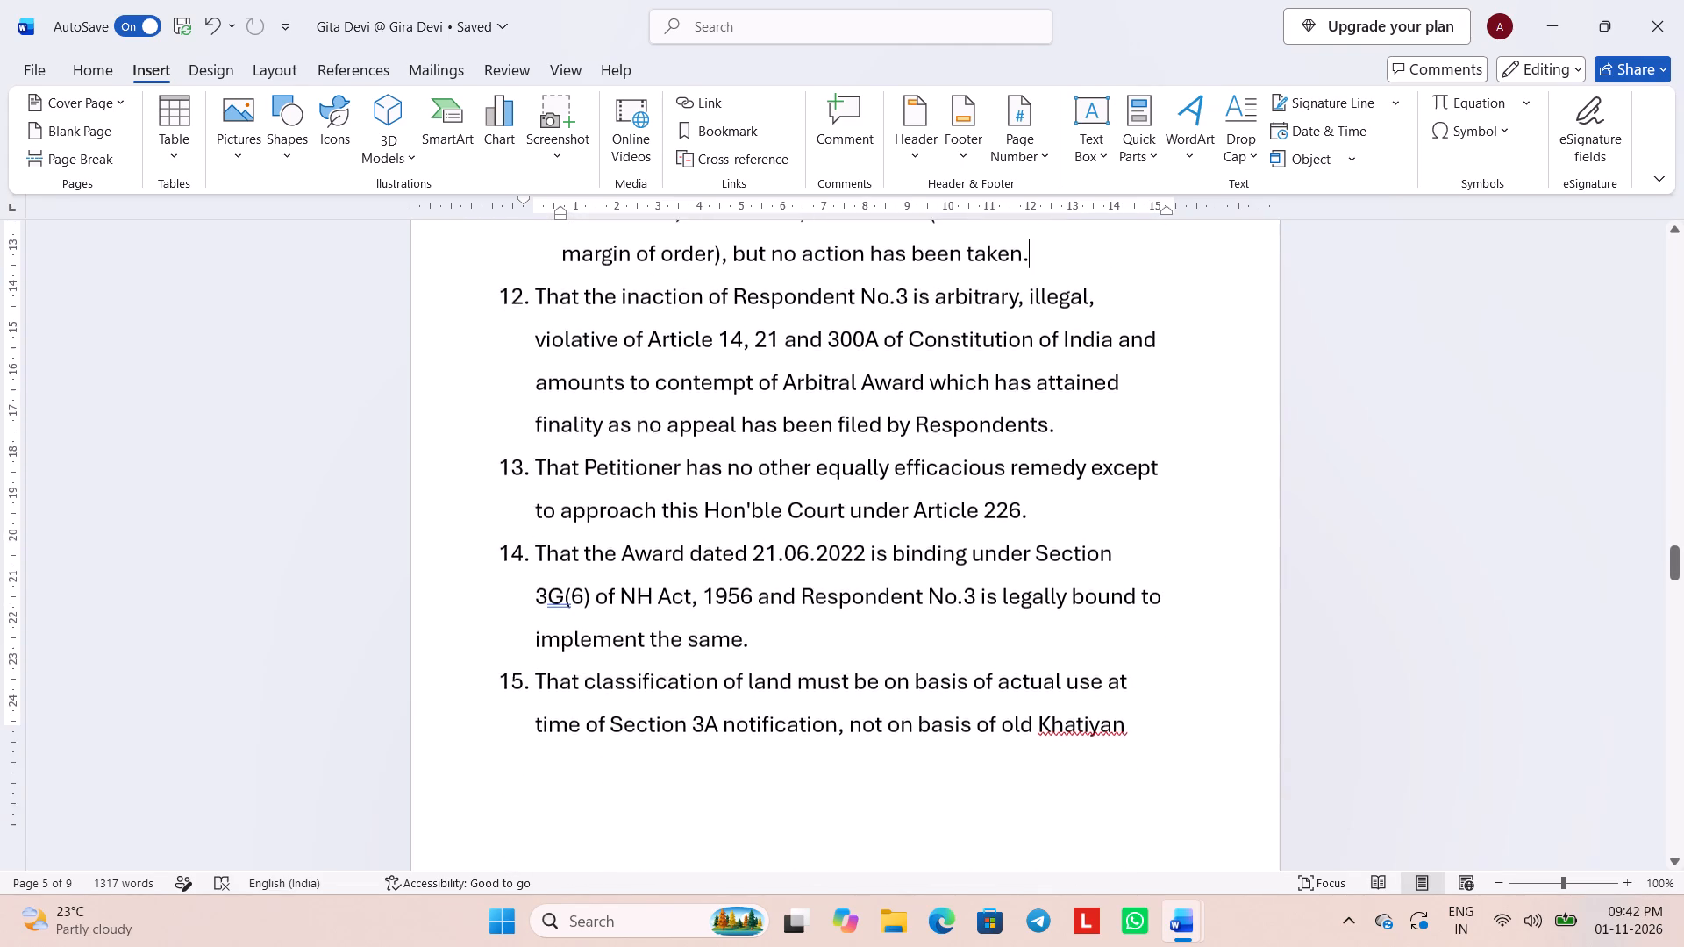
scroll(1167, 310, "down", 4)
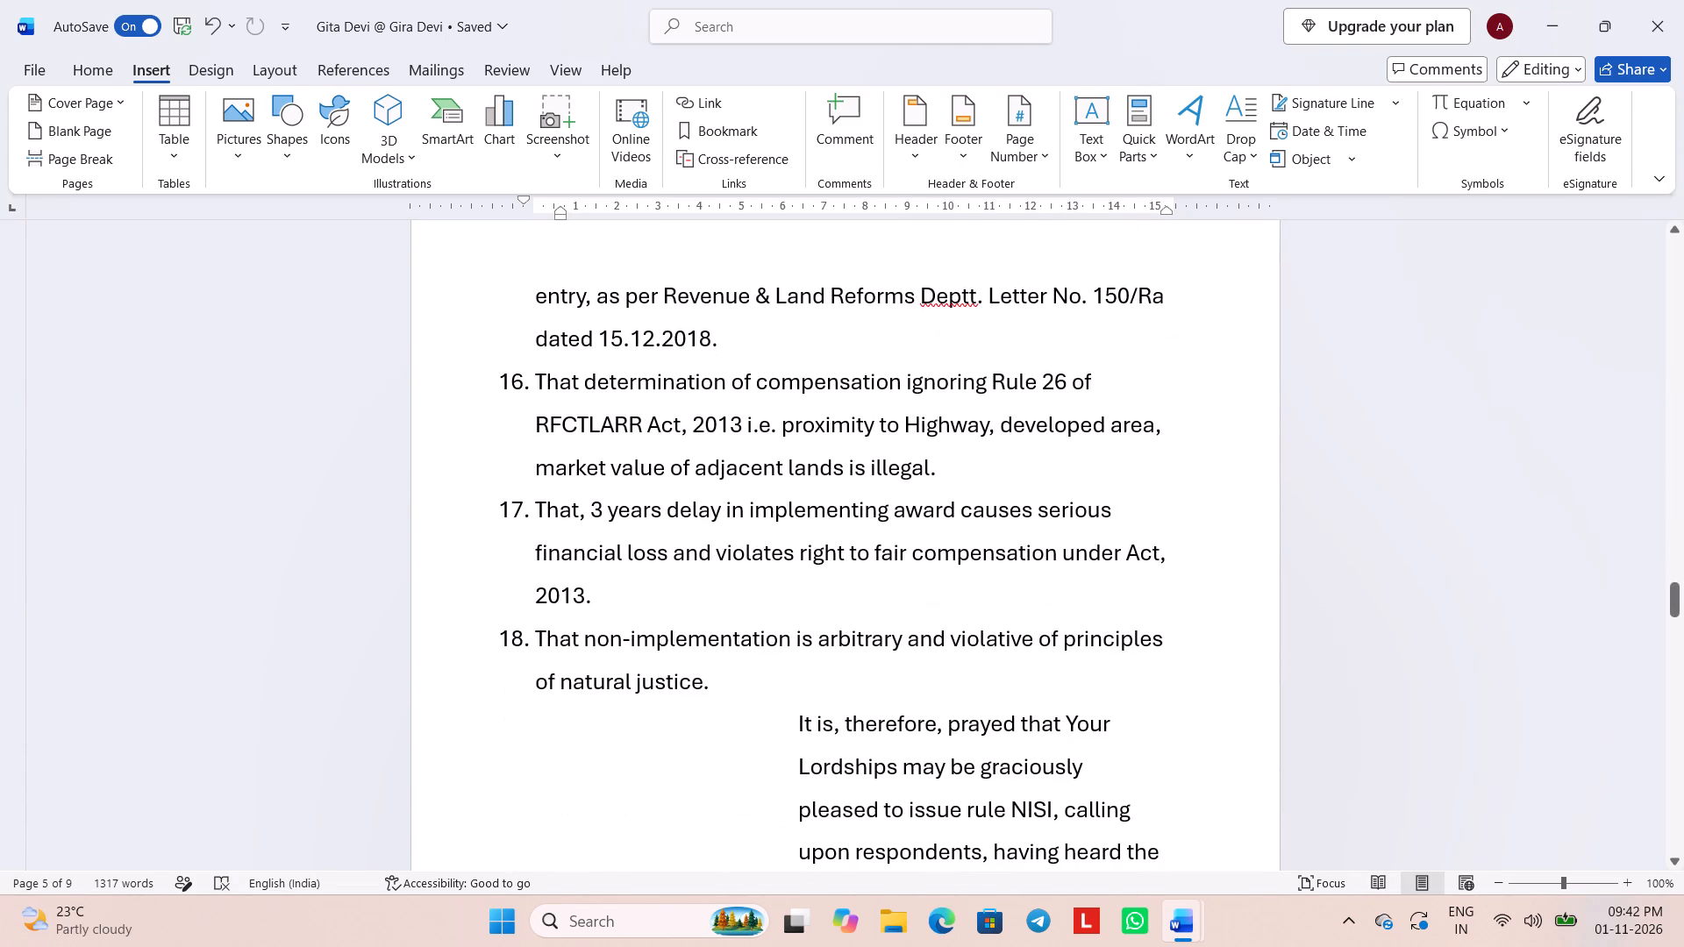
scroll(1167, 310, "down", 2)
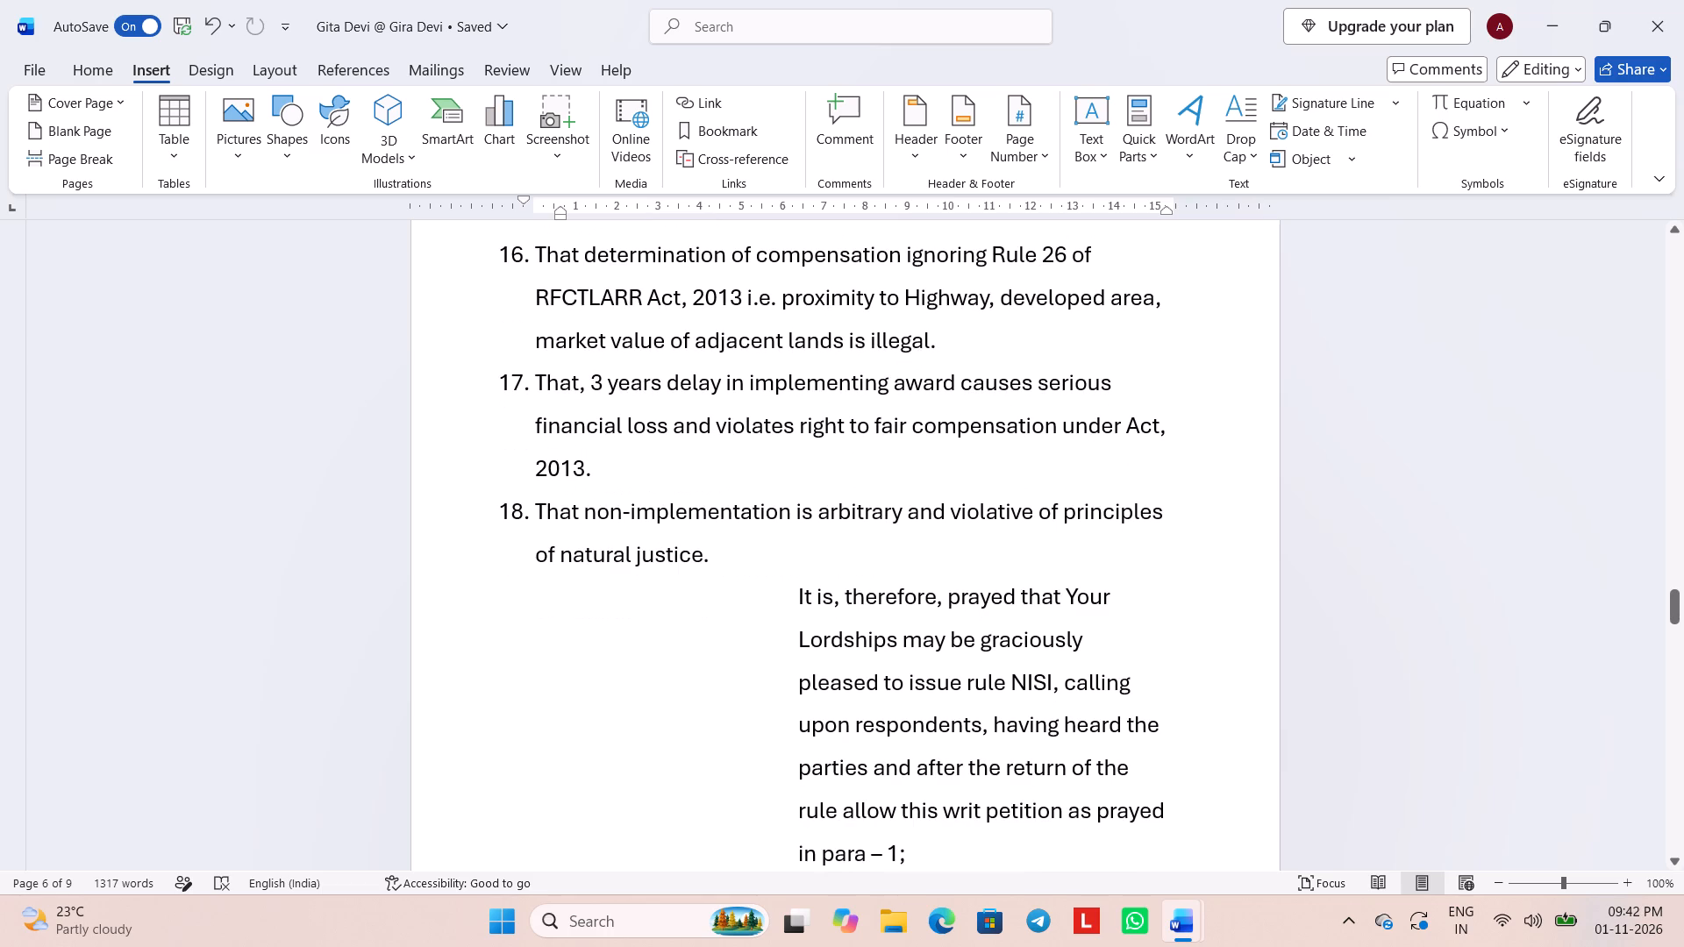
scroll(1167, 310, "down", 1)
Recheck paragraphs 10 to 15 on the award's non-compliance, the representation dates and the legal grounds.
scroll(1167, 310, "up", 3)
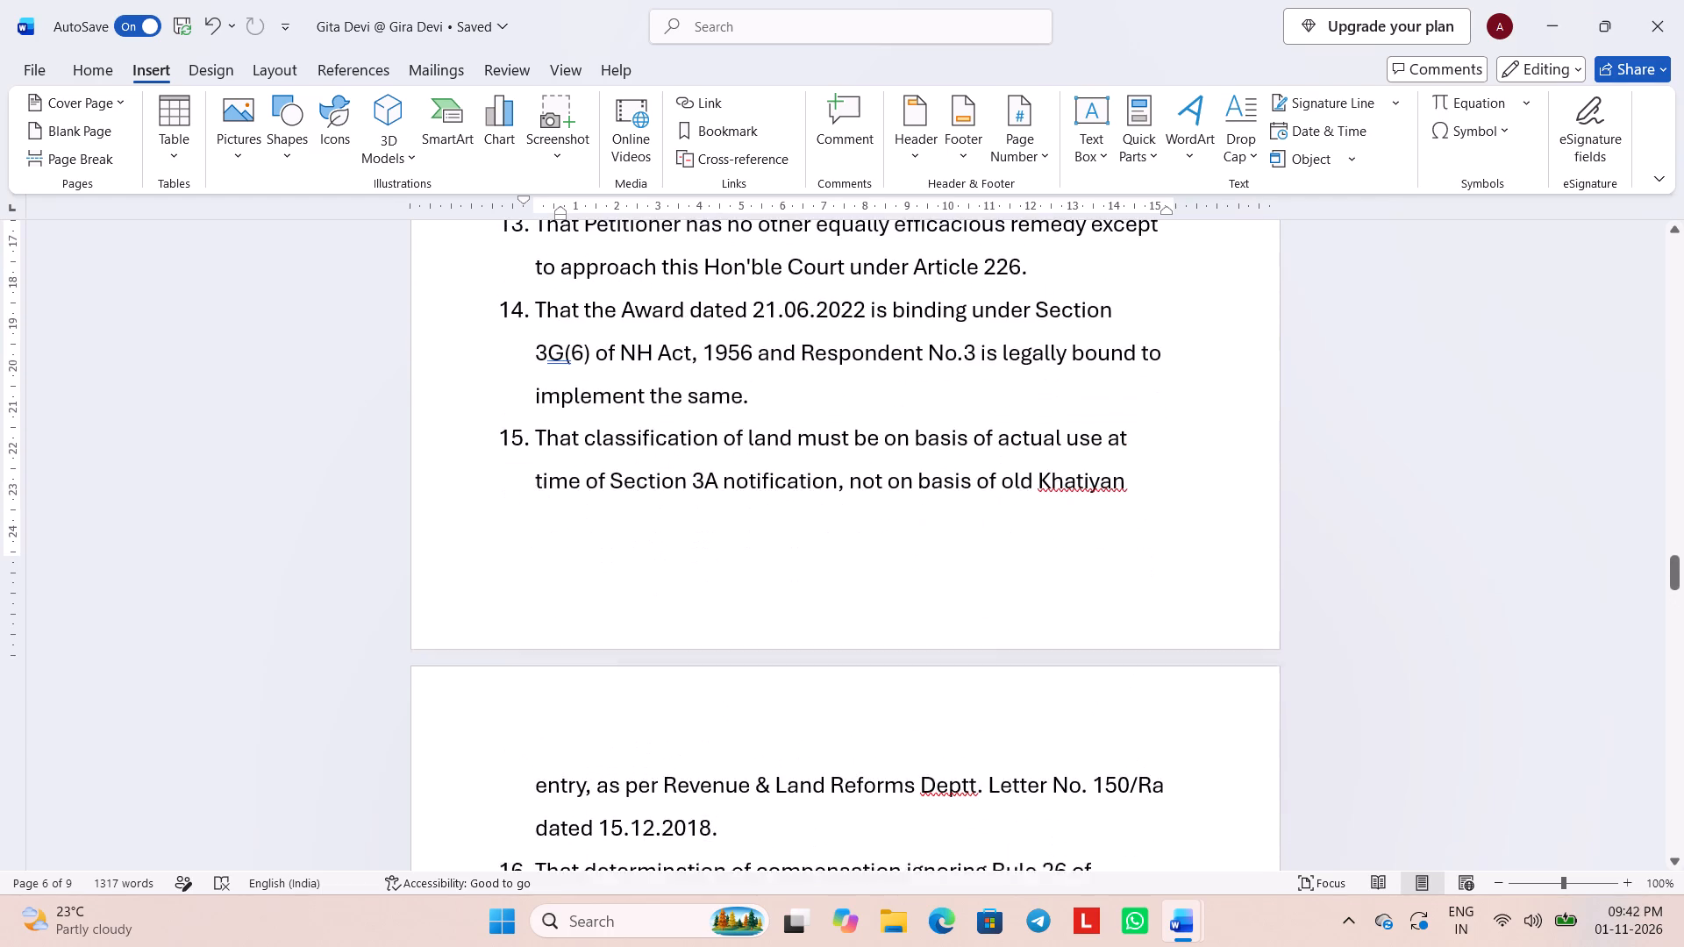
scroll(1167, 310, "up", 3)
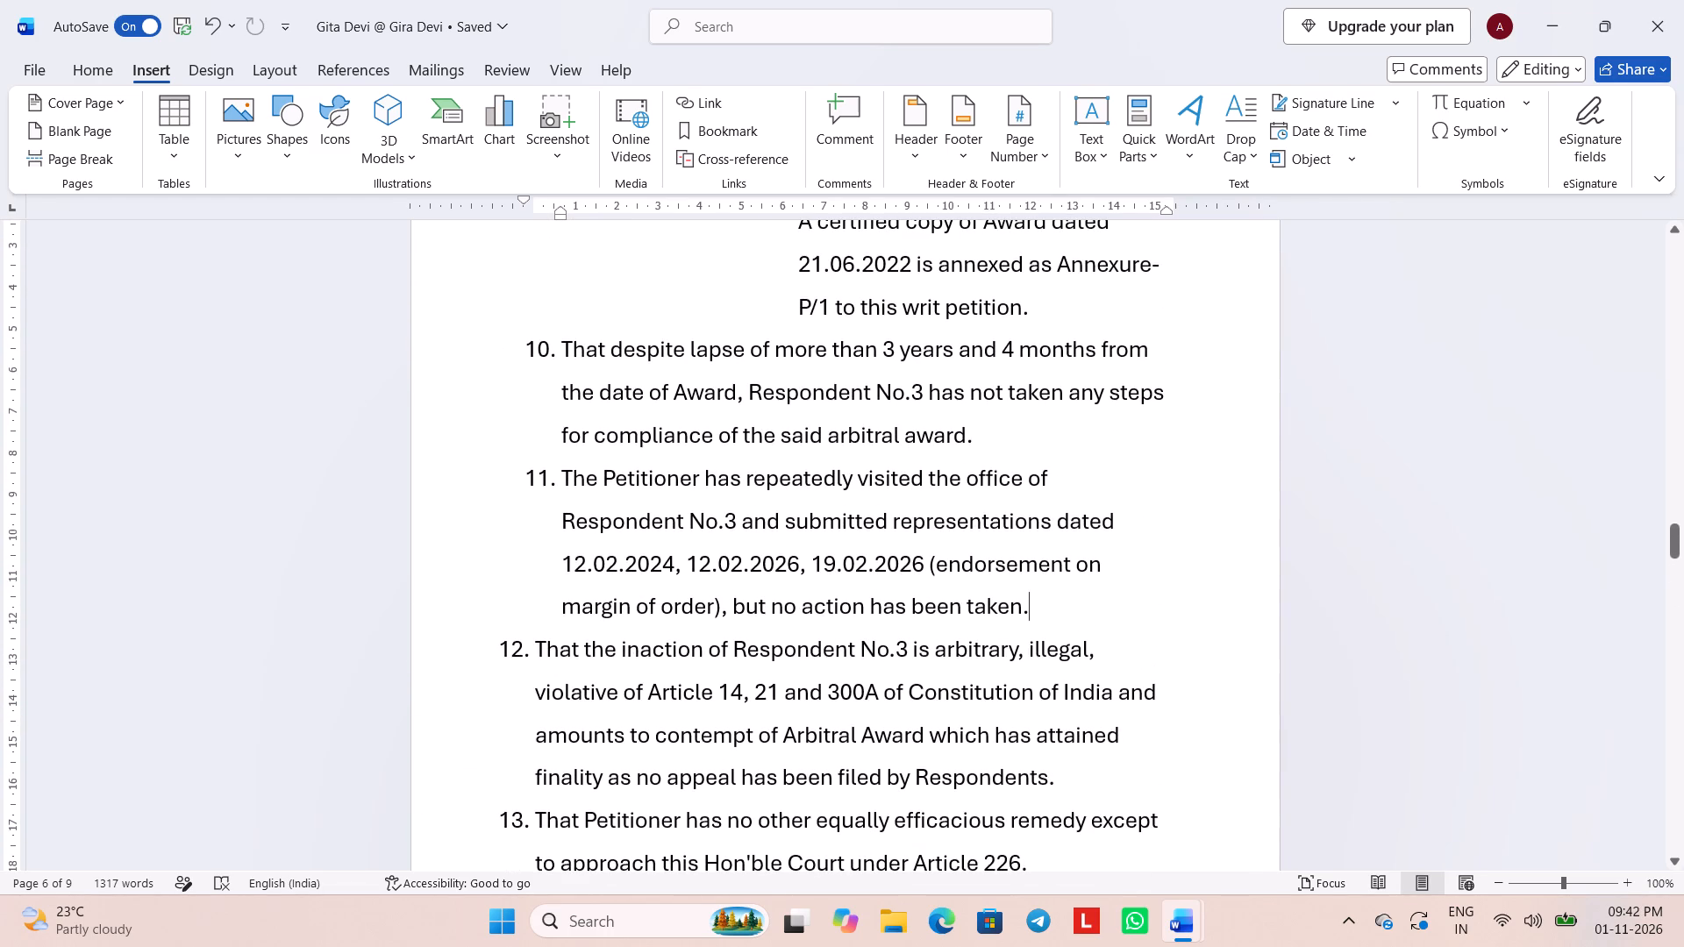
scroll(1167, 310, "up", 1)
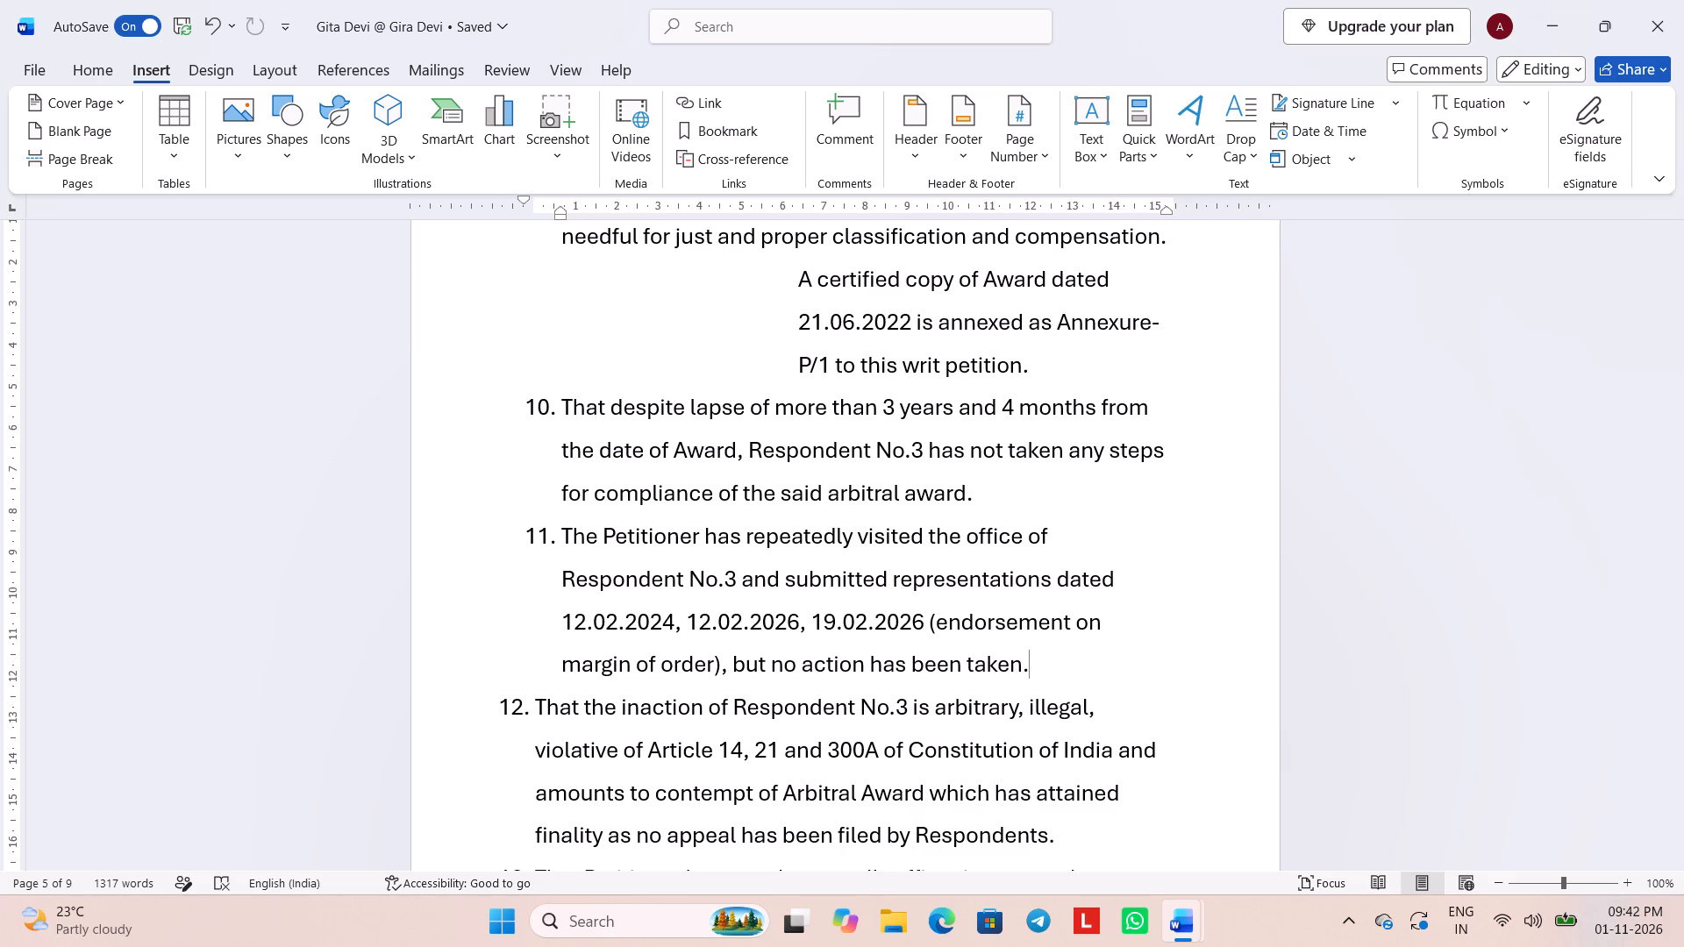
scroll(1167, 310, "down", 1)
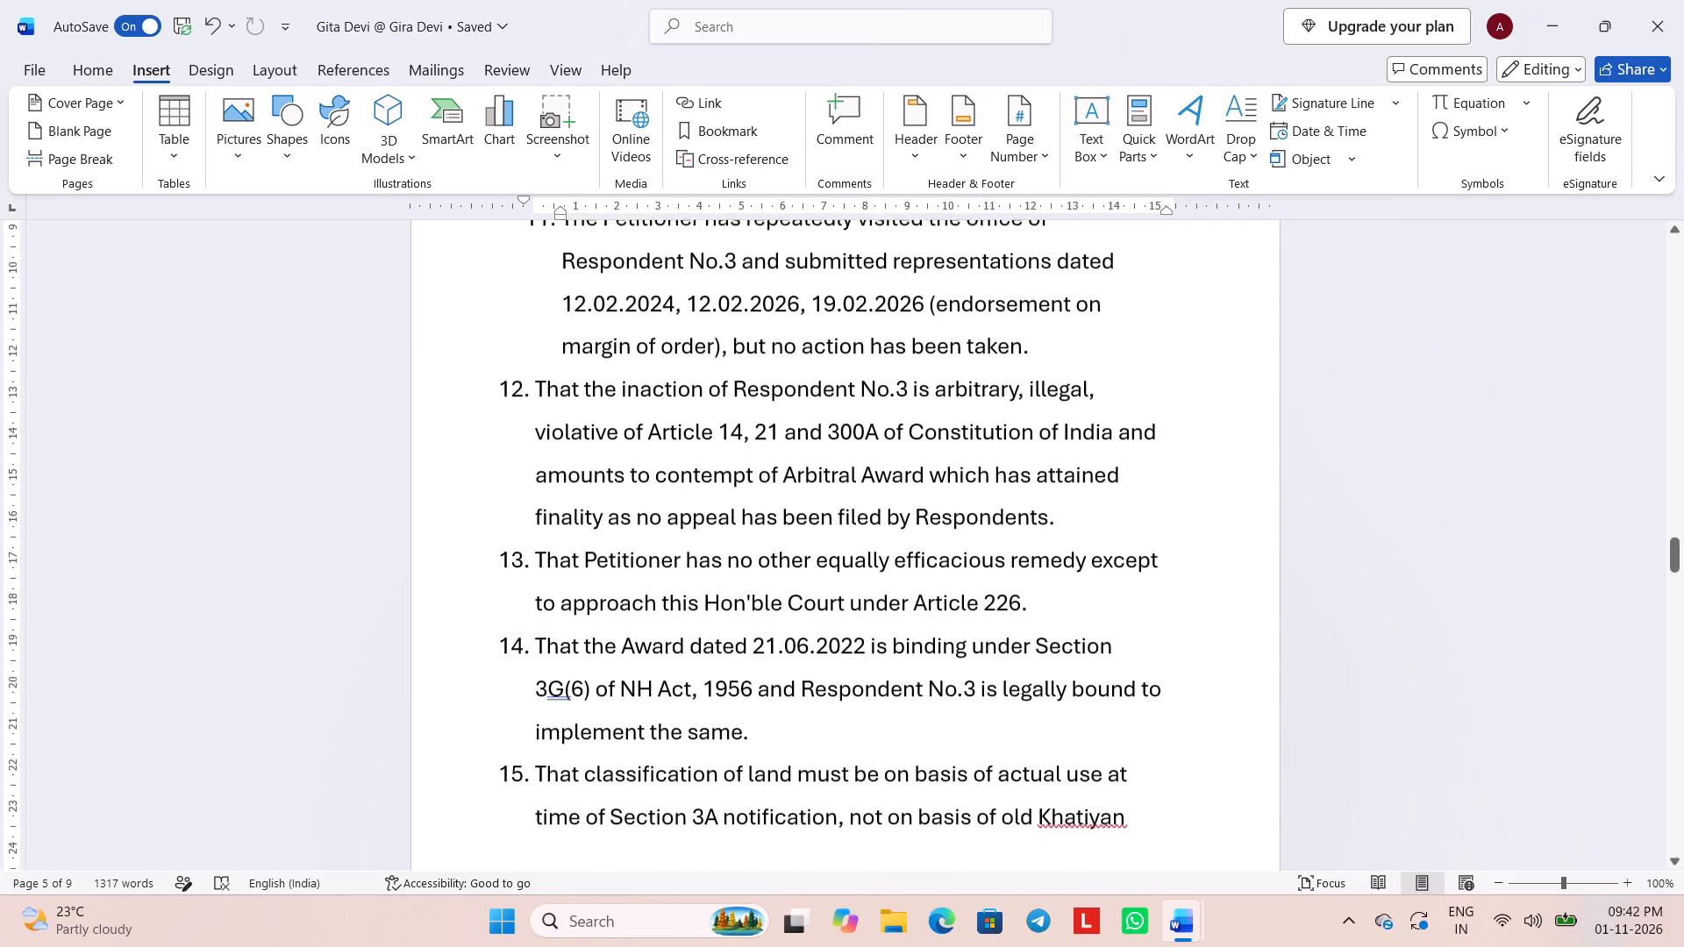
scroll(1167, 310, "down", 1)
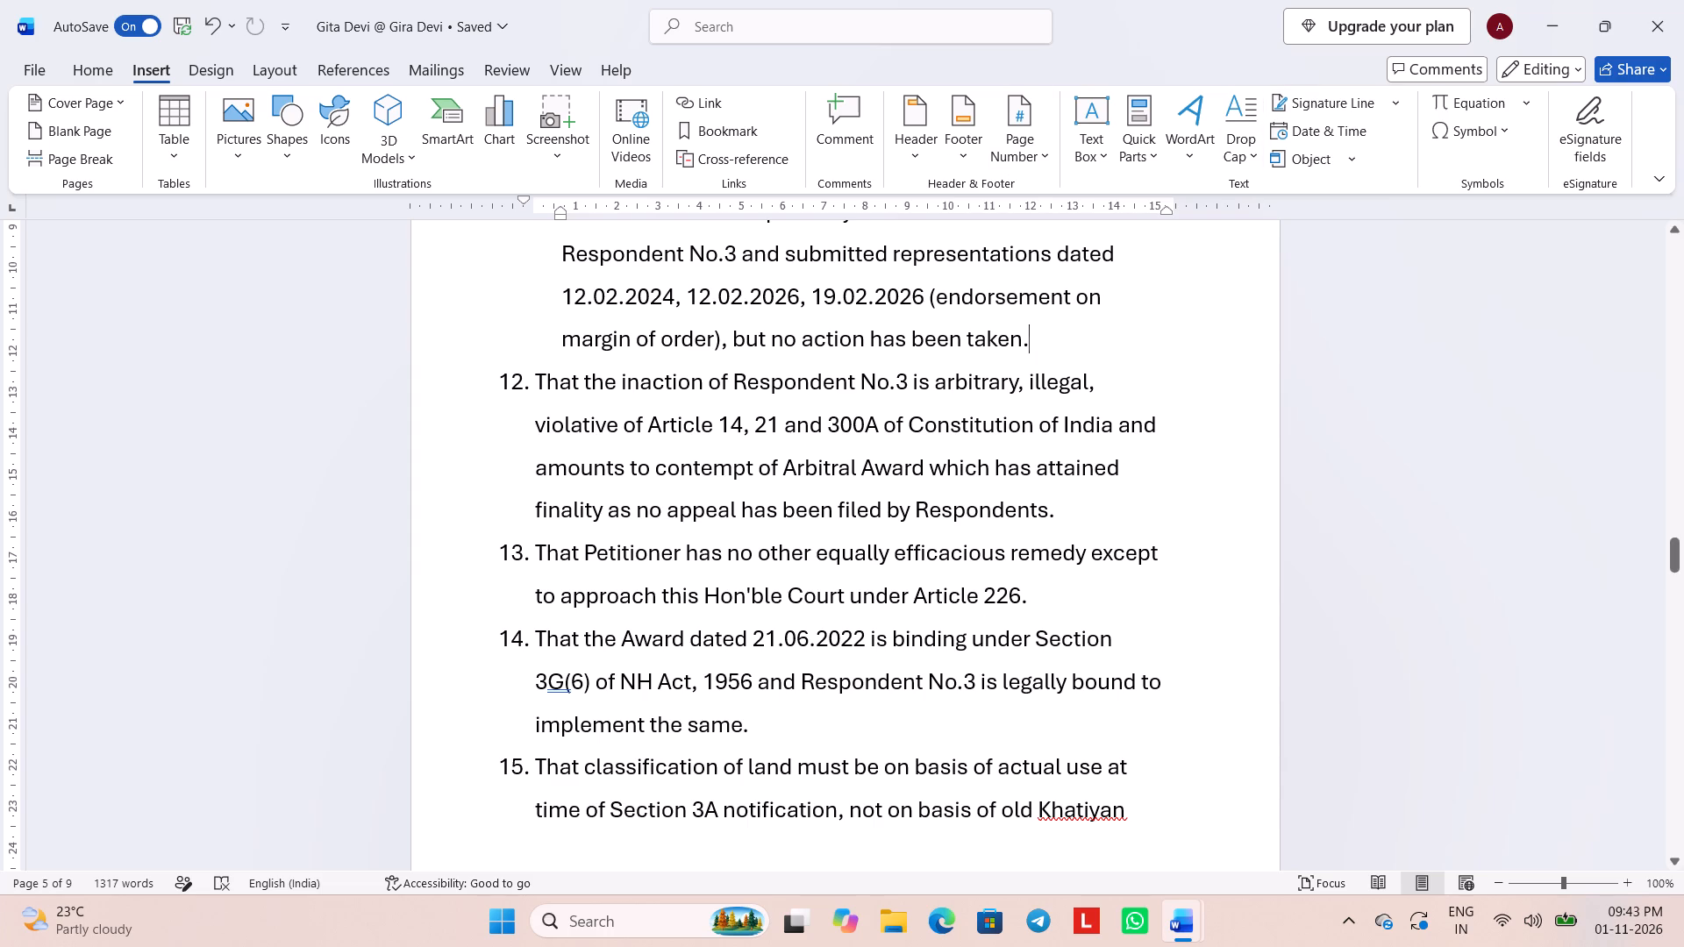
Insert a space in paragraph 14's section reference so it reads "3G (6)".
left_click(561, 685)
key("space")
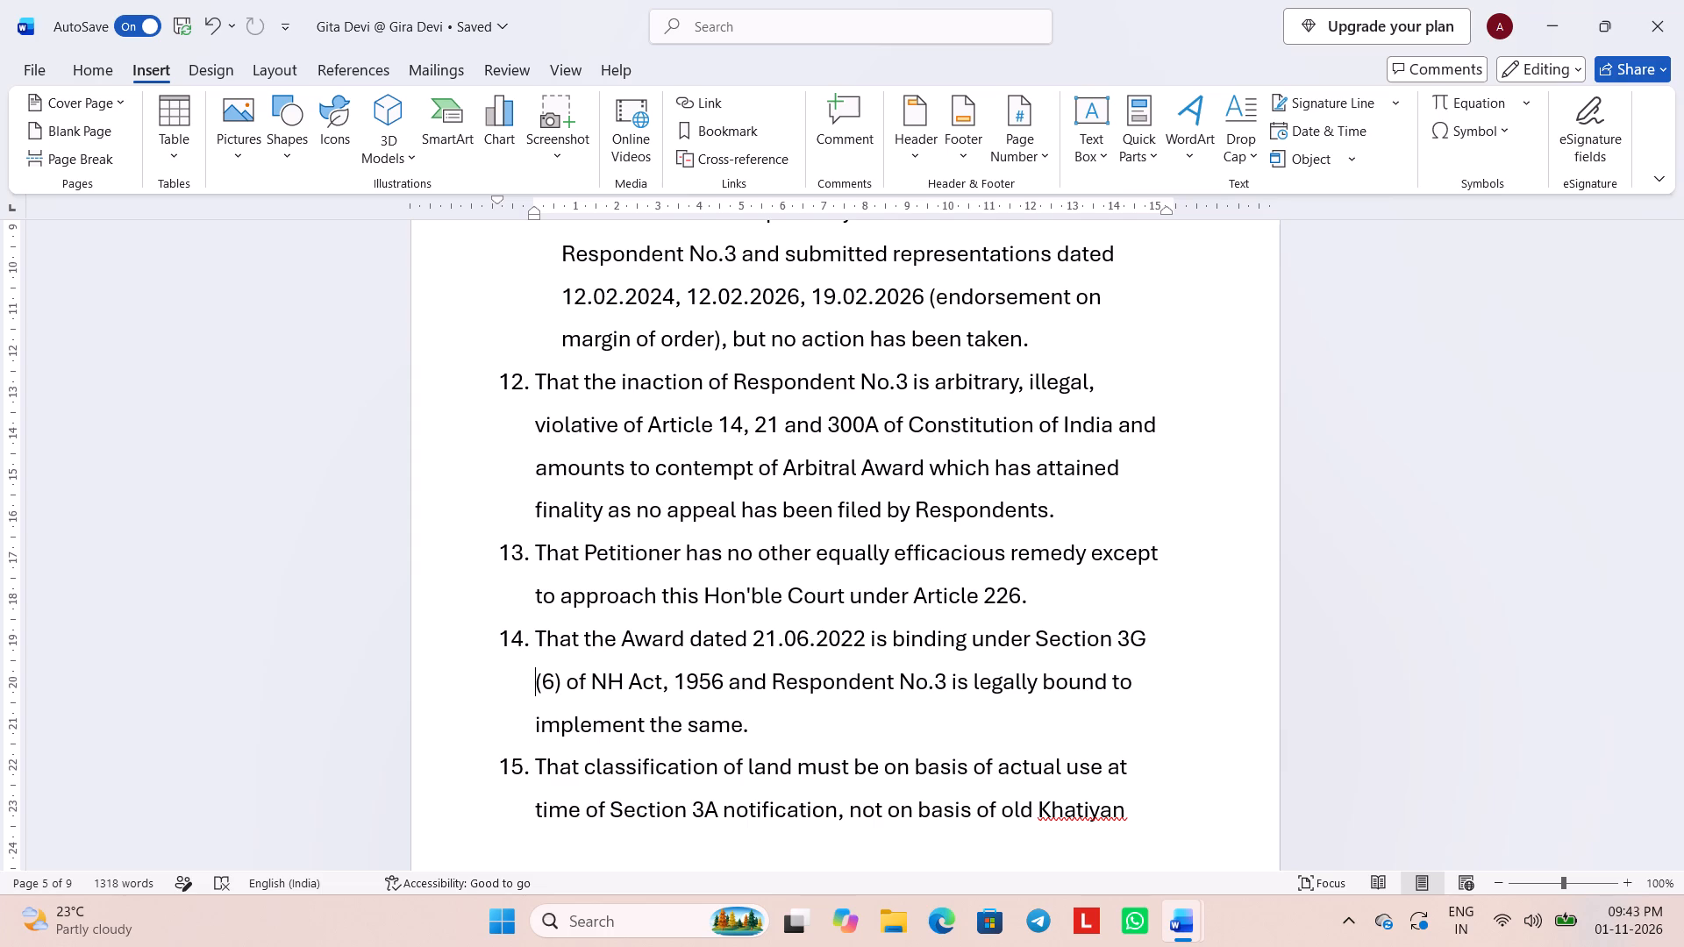
Review paragraphs 15 to 18 and the prayer, and look back over the Annexure-P/1 note and paragraph 10.
scroll(561, 685, "down", 1)
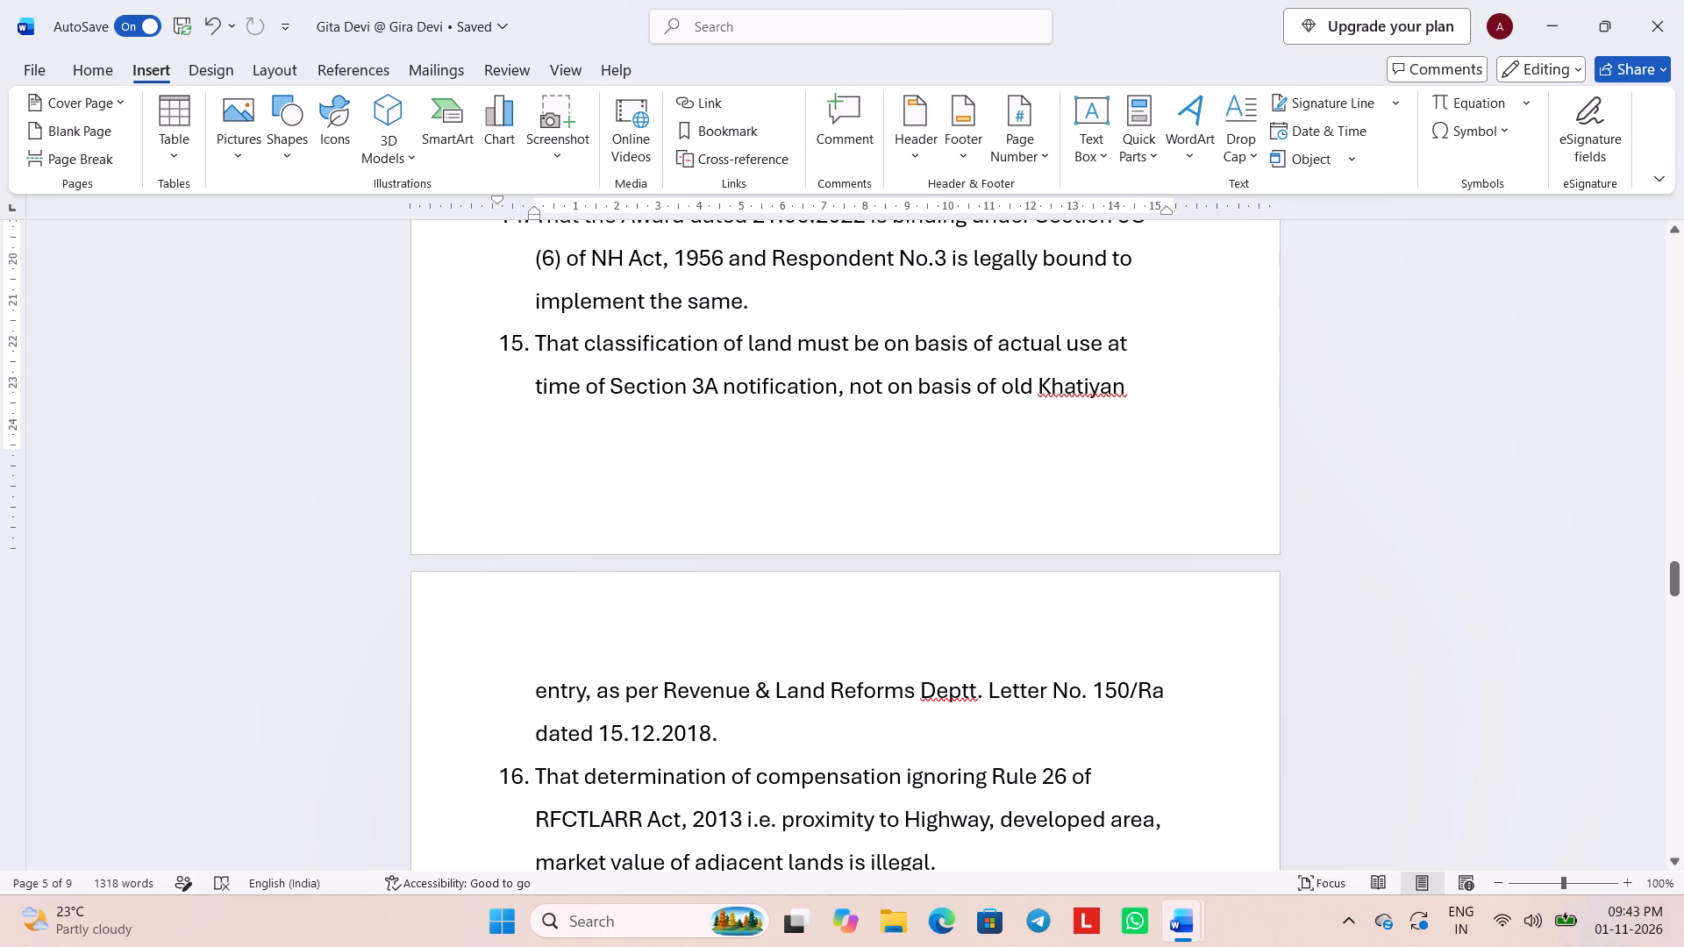
scroll(561, 685, "down", 1)
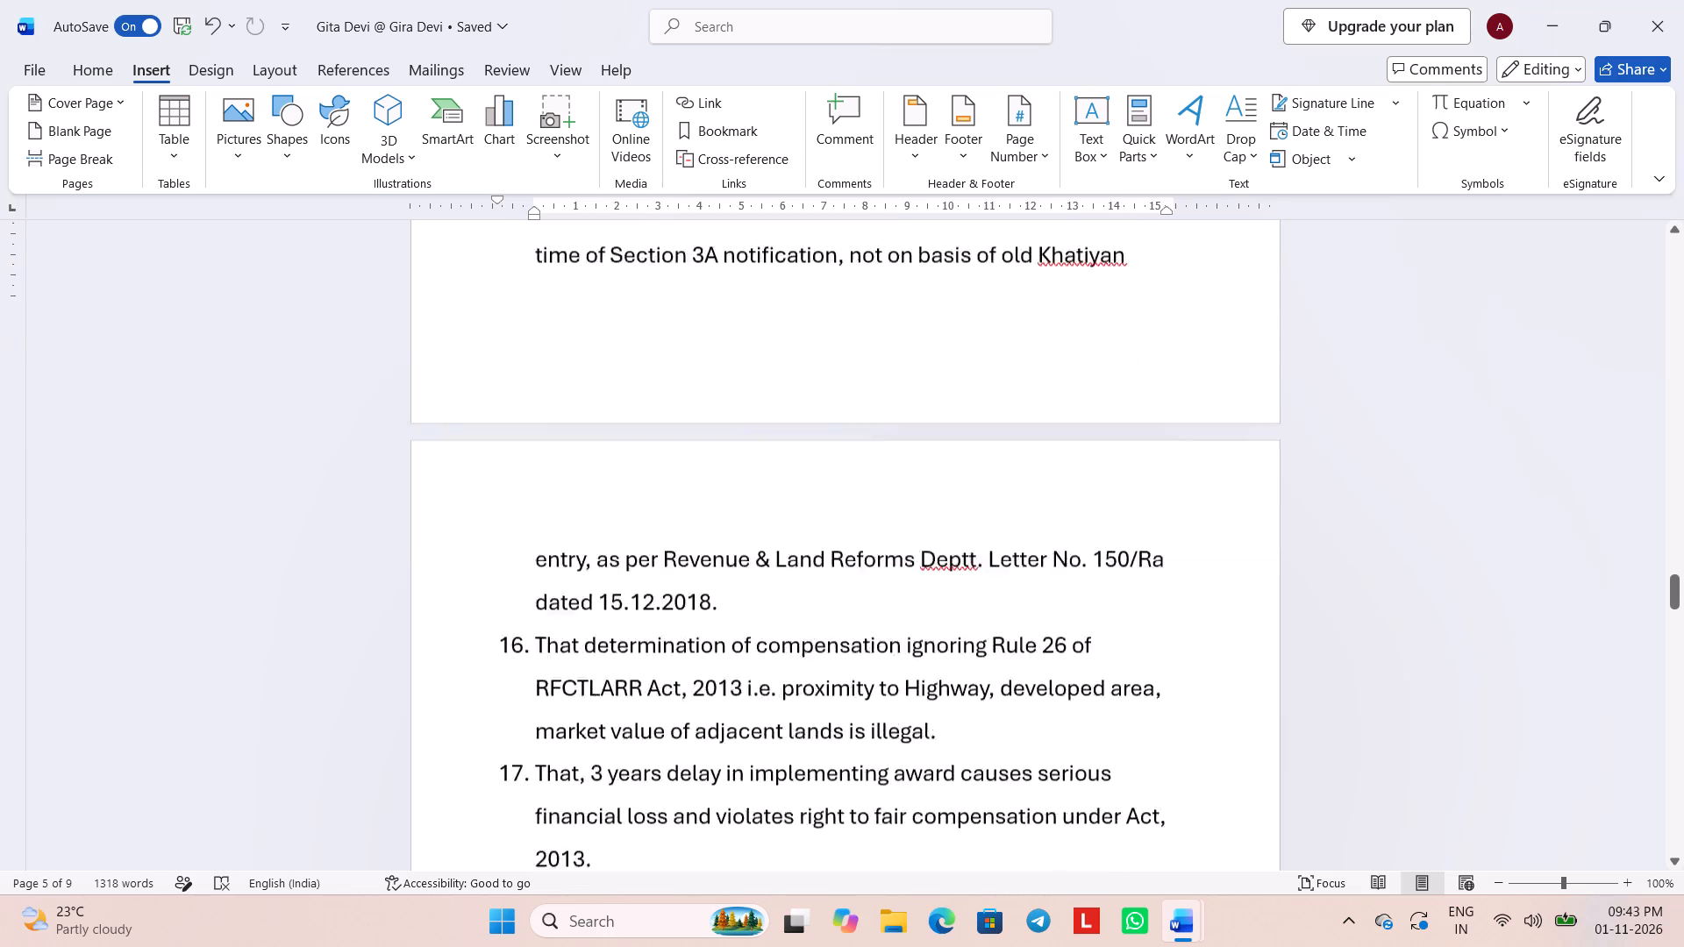
scroll(561, 685, "down", 2)
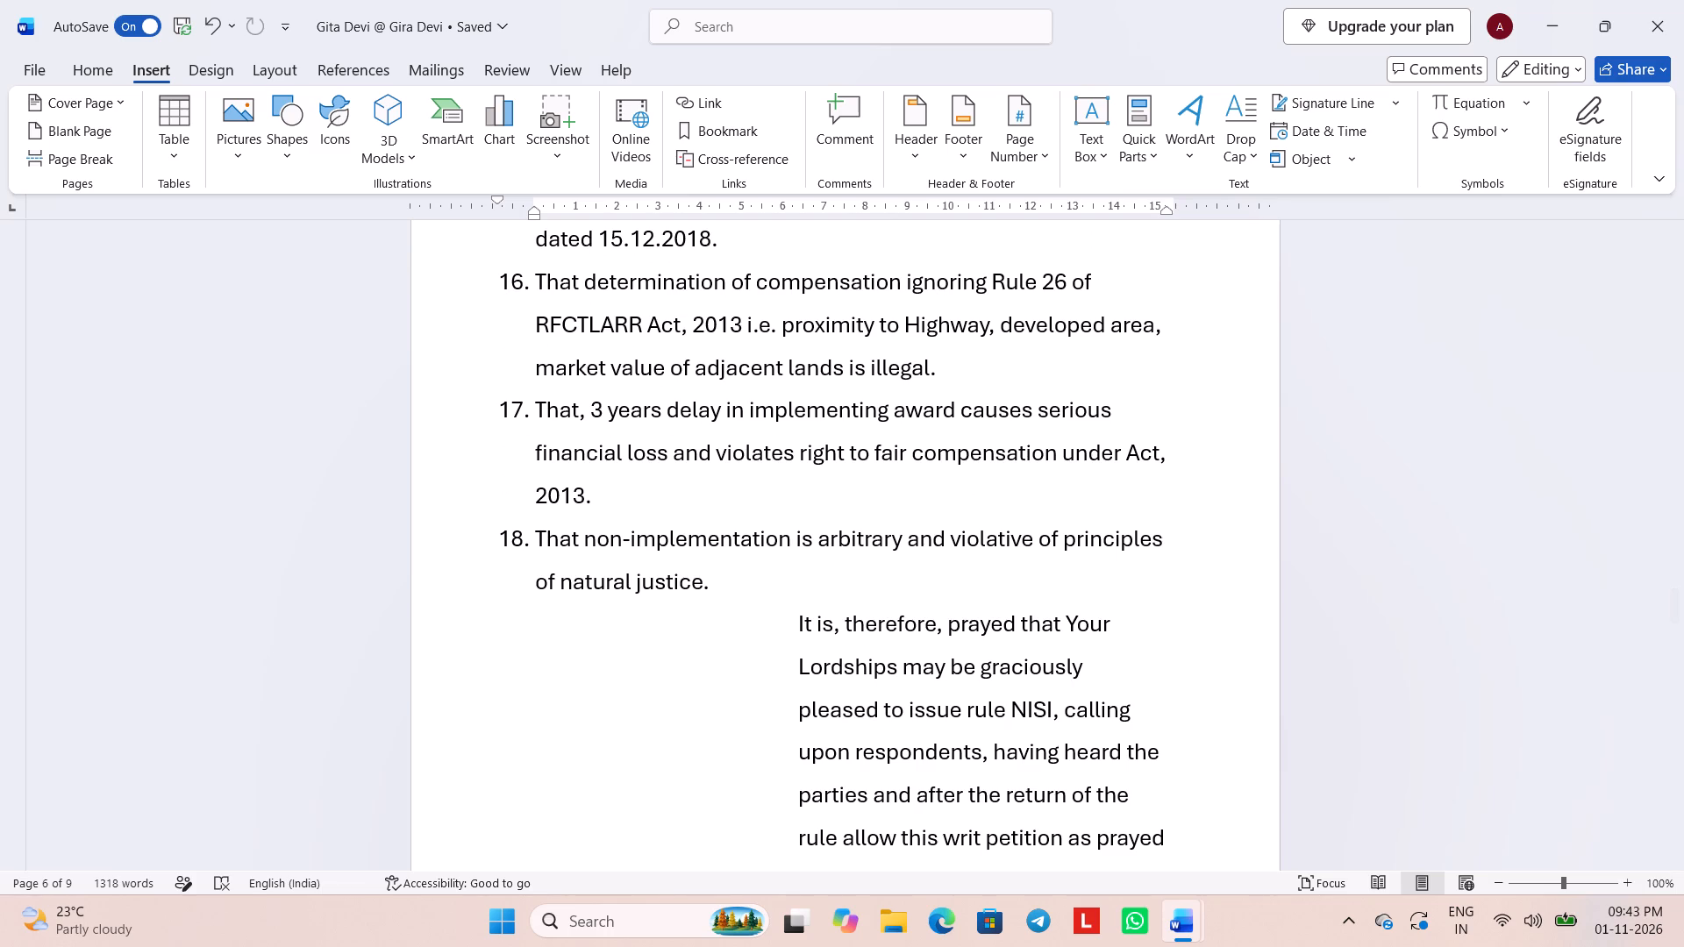
scroll(561, 685, "up", 7)
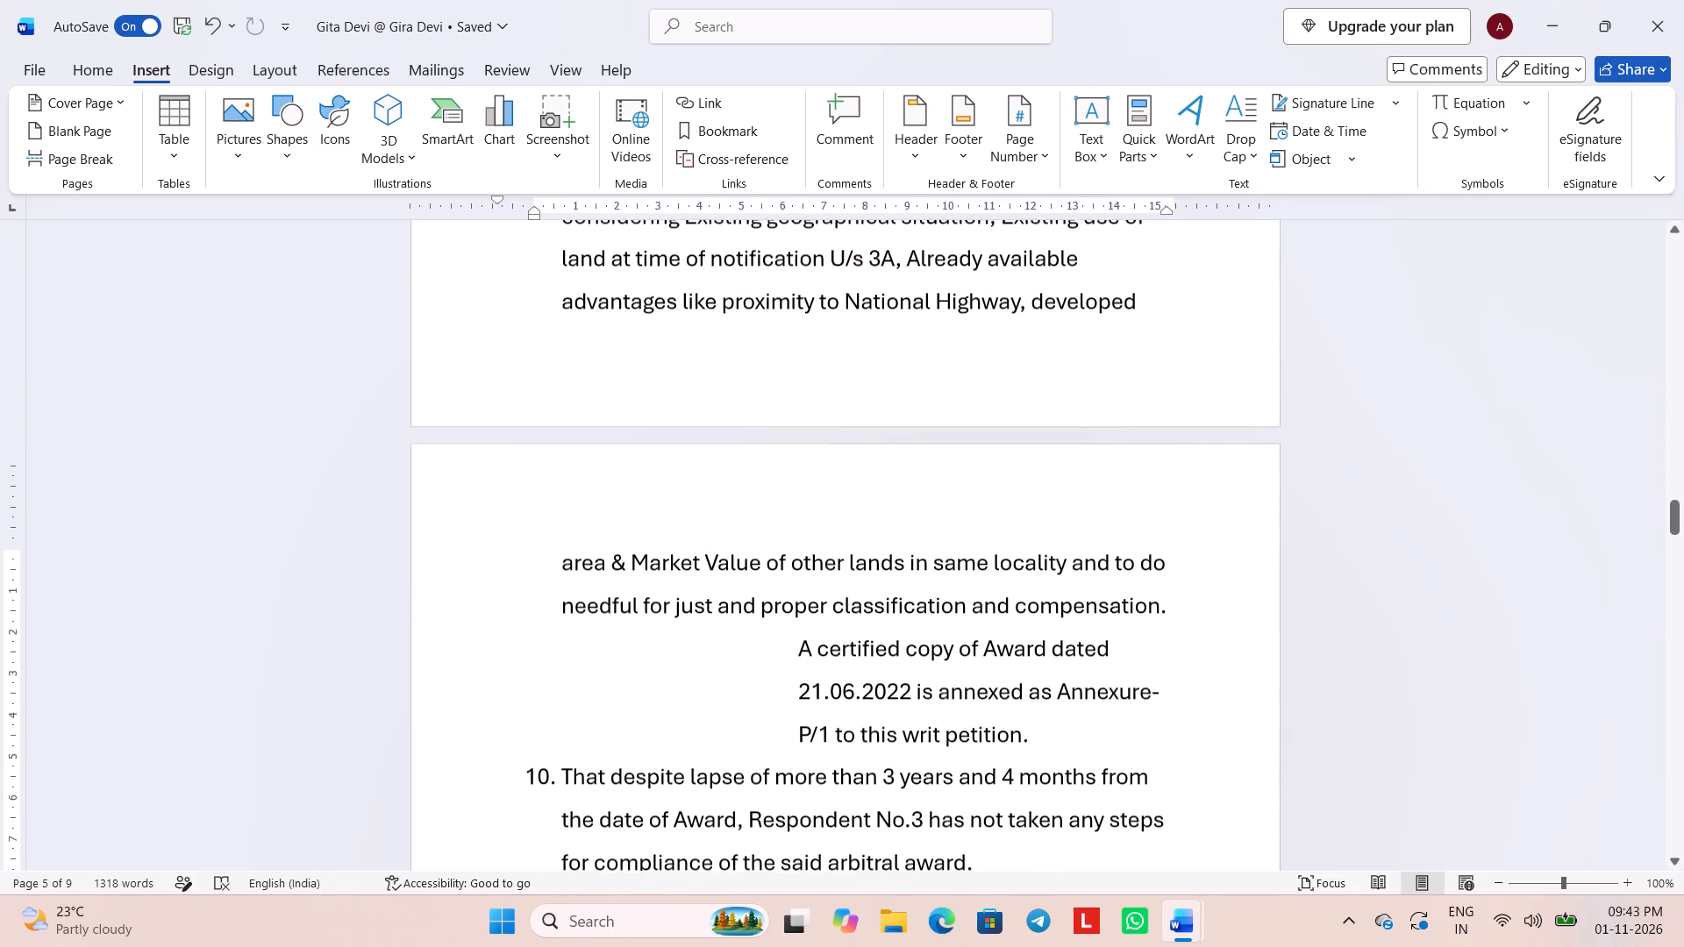
scroll(561, 685, "up", 1)
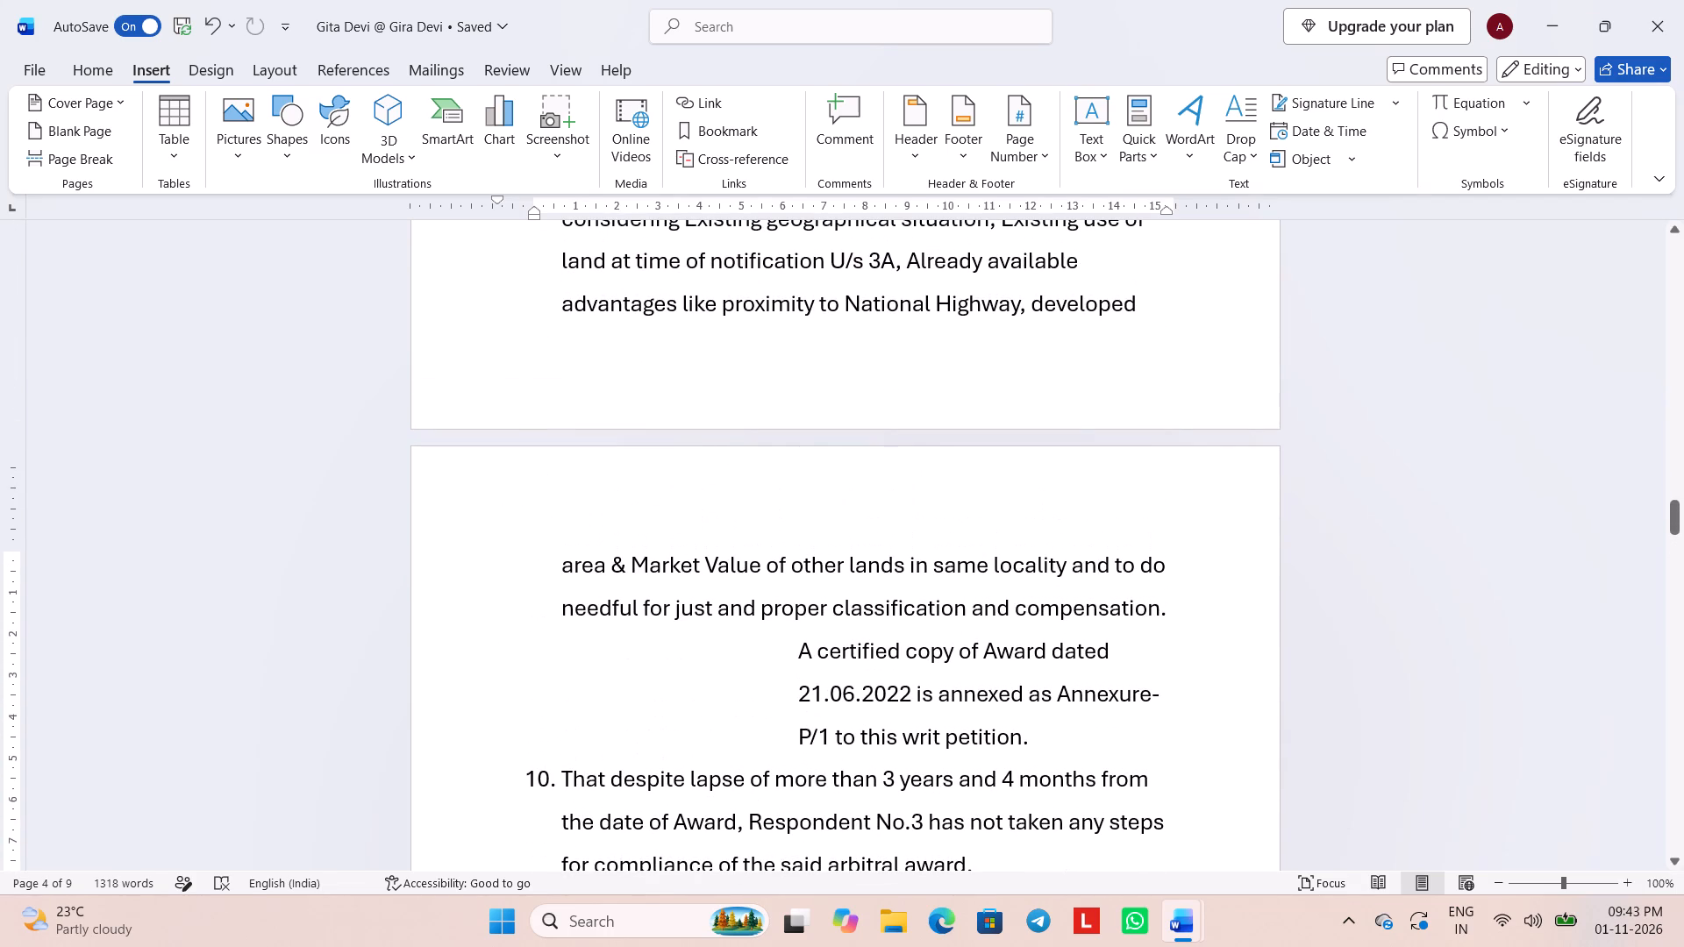
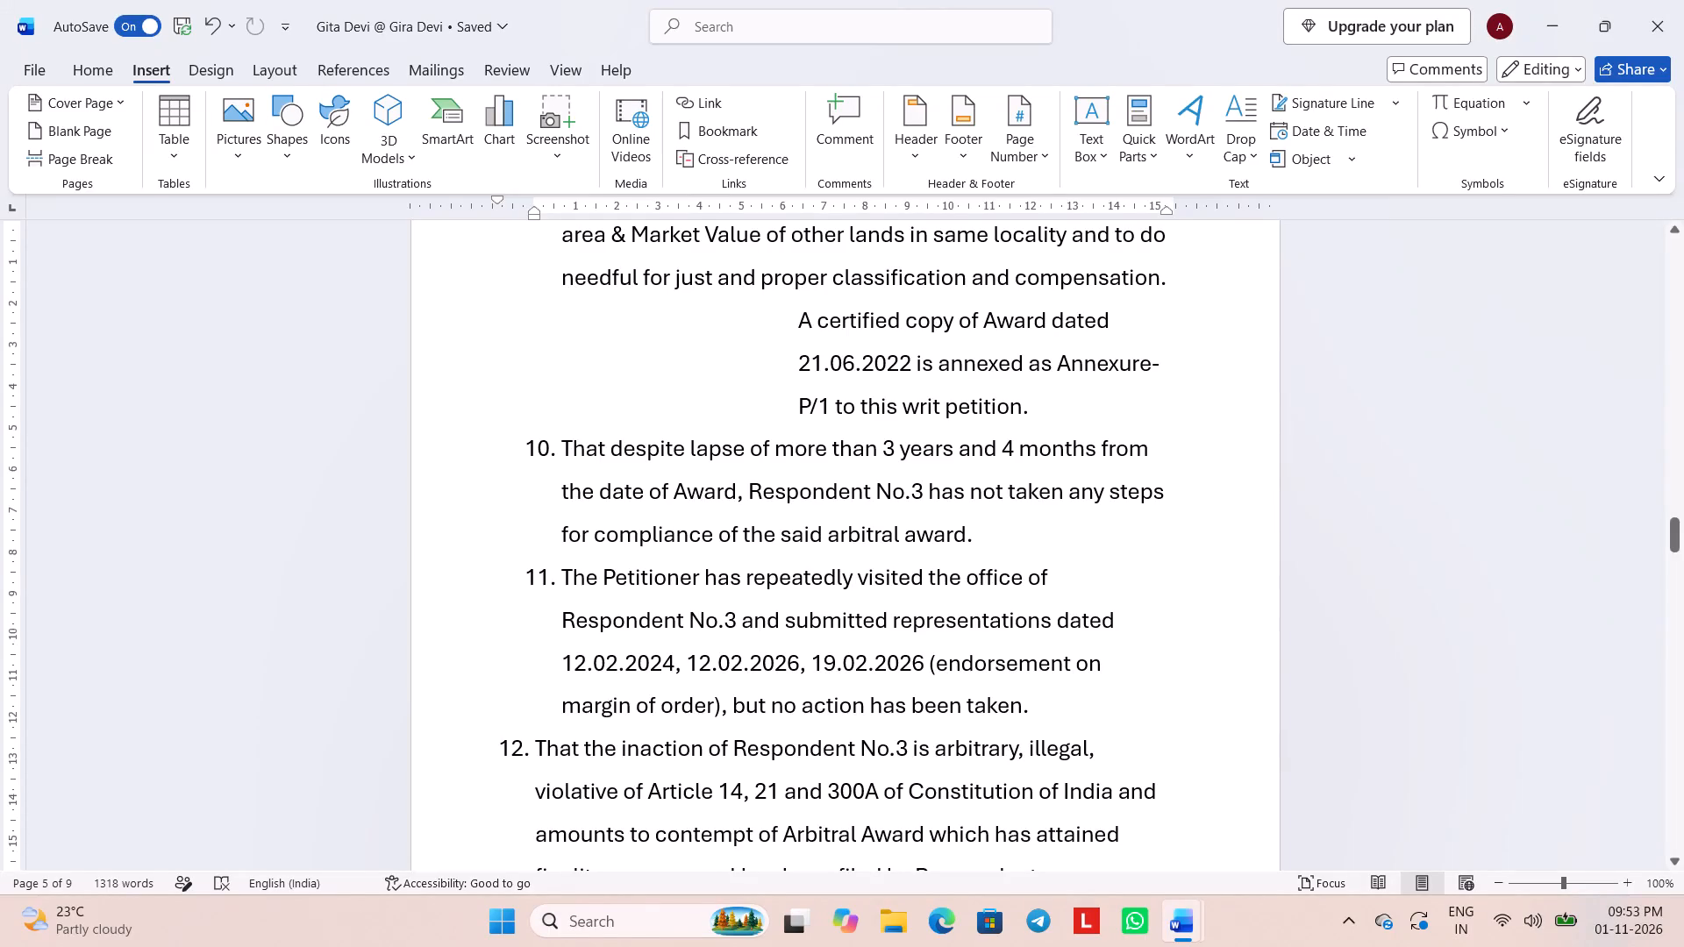
Reword the opening of paragraph 11 so it begins "That the Petitioner", matching the other numbered paragraphs.
left_click(562, 578)
key("shift+t")
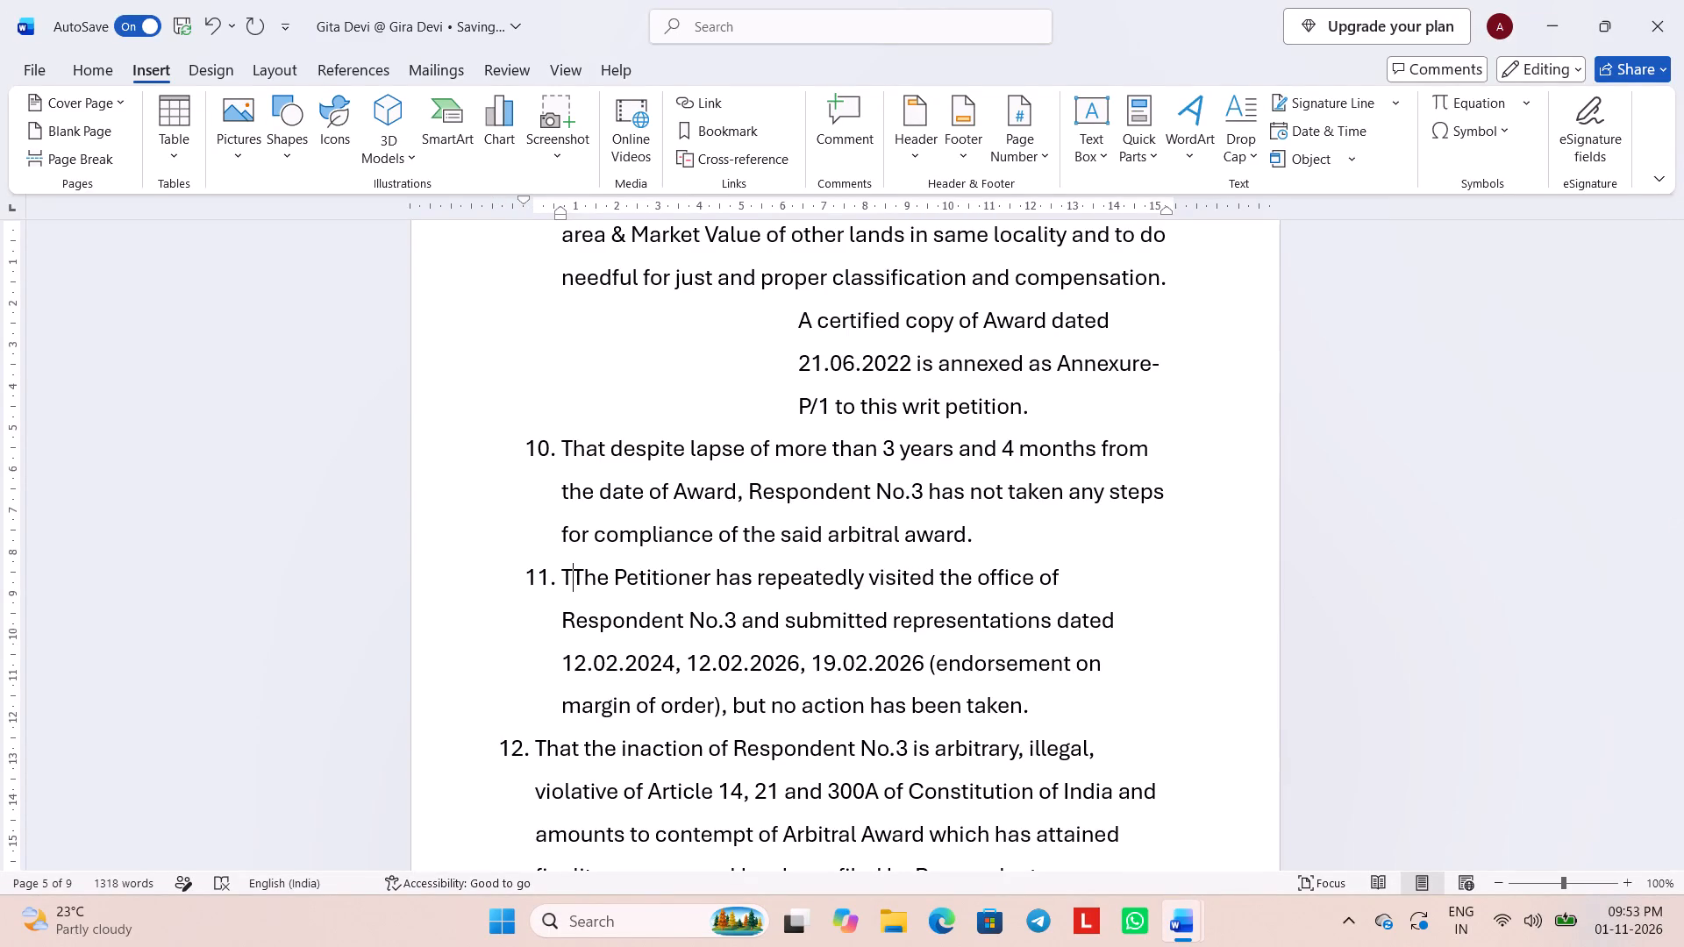
type("hat")
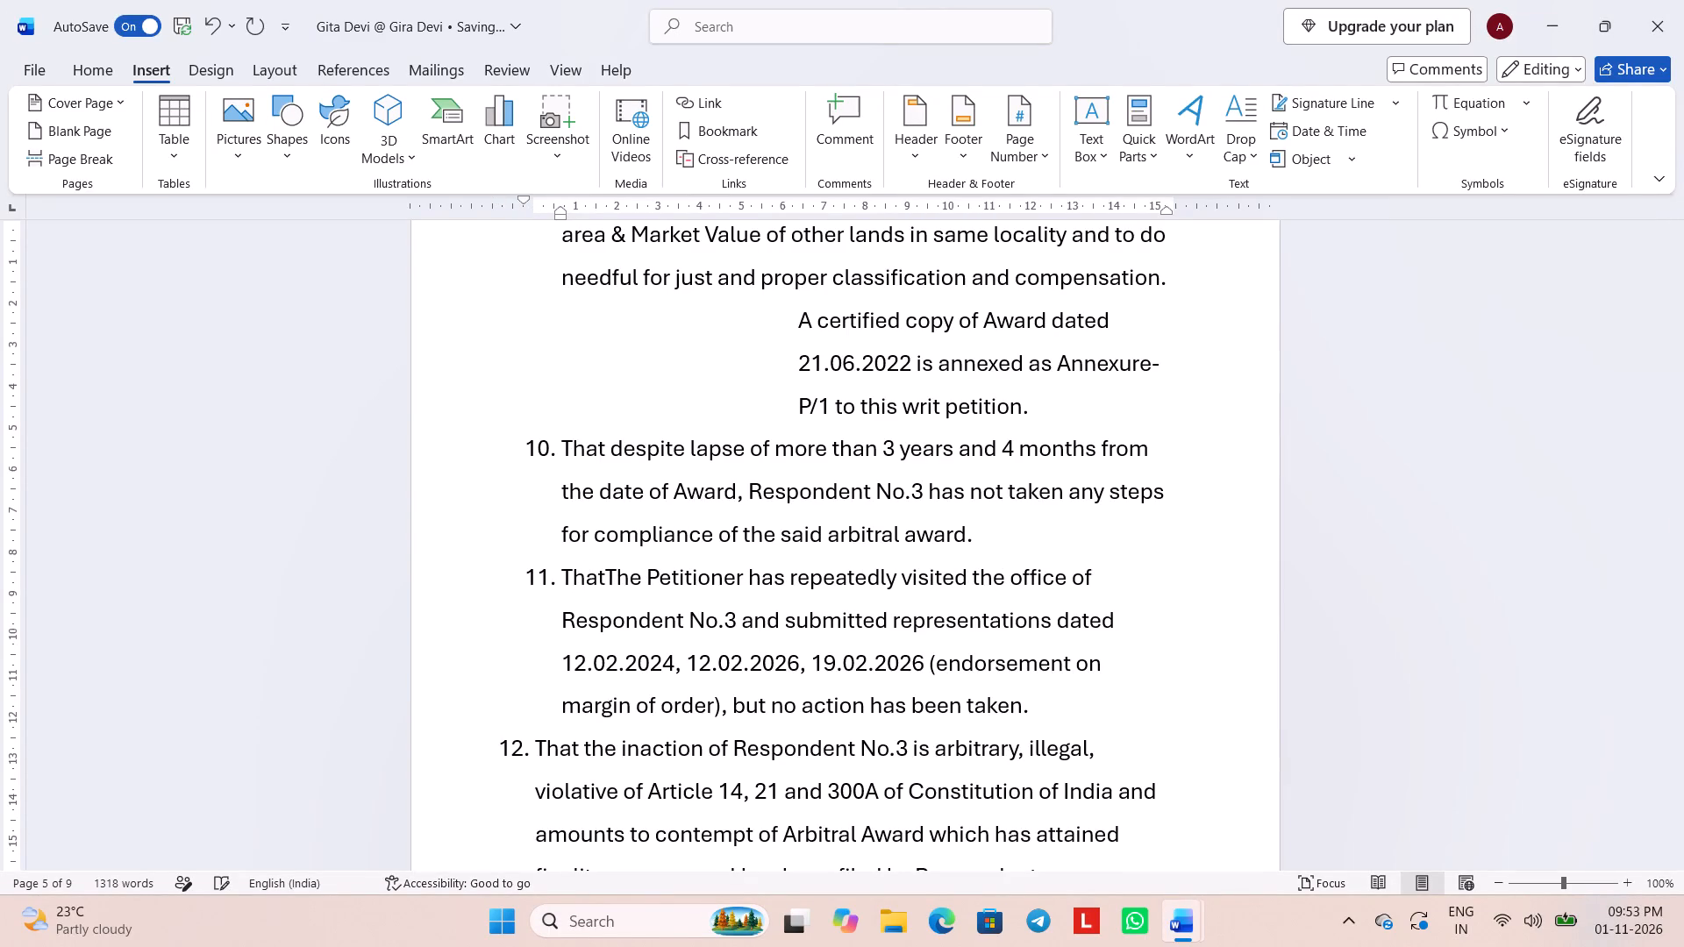
key("space")
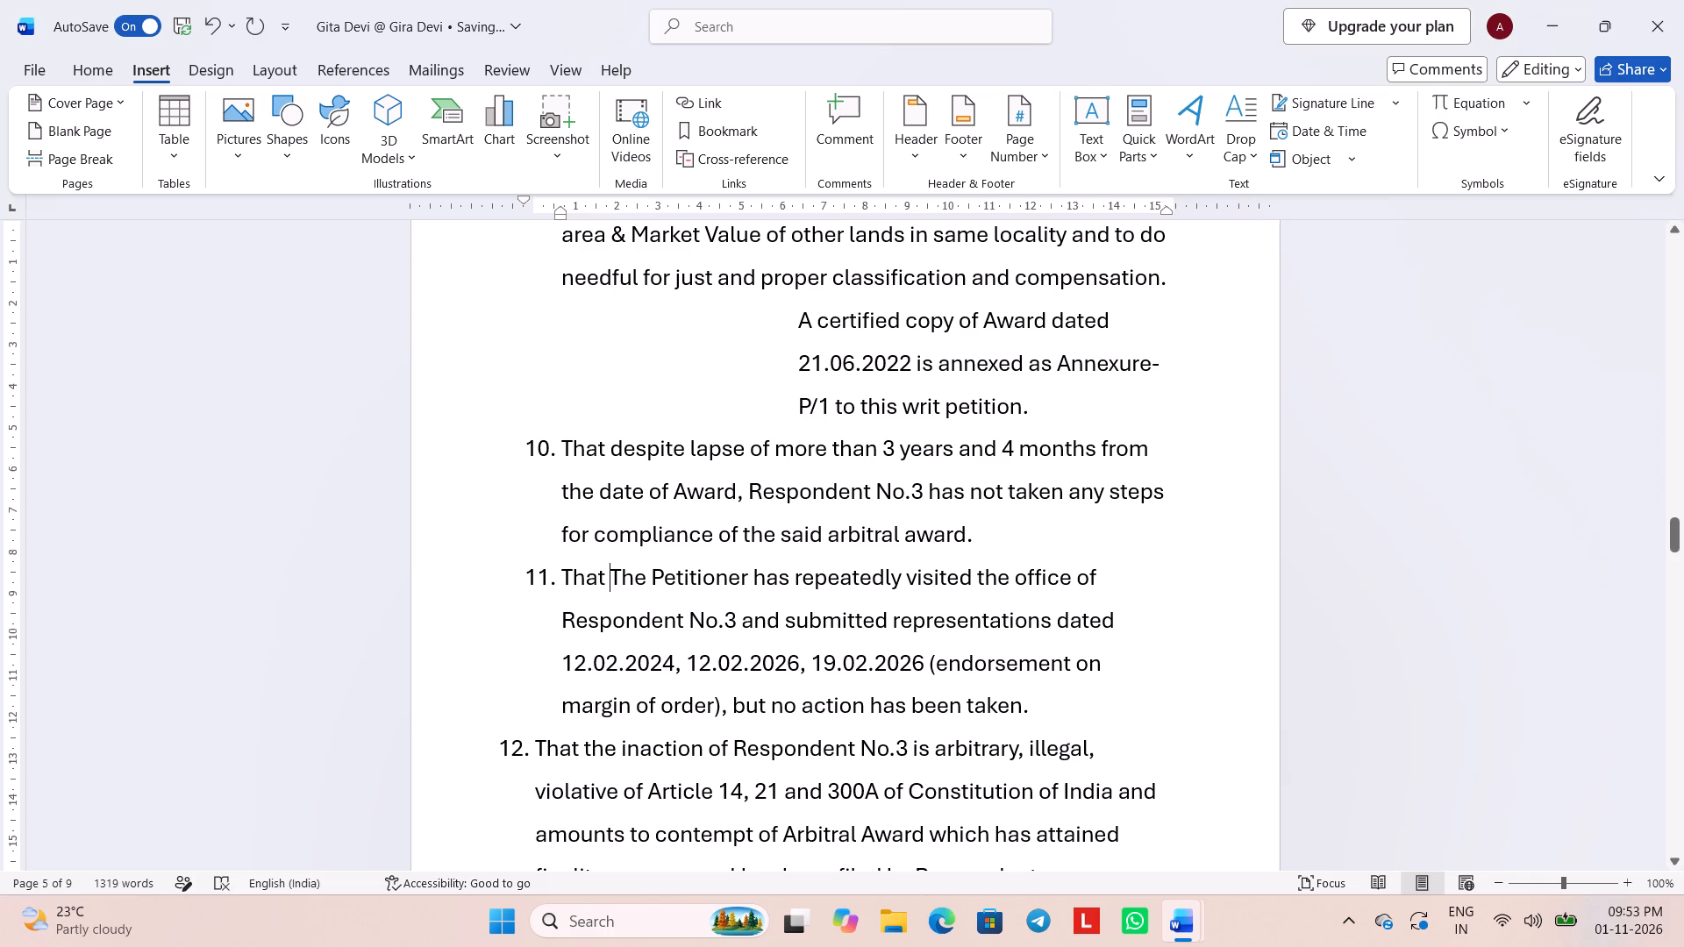
key("Delete")
key("t")
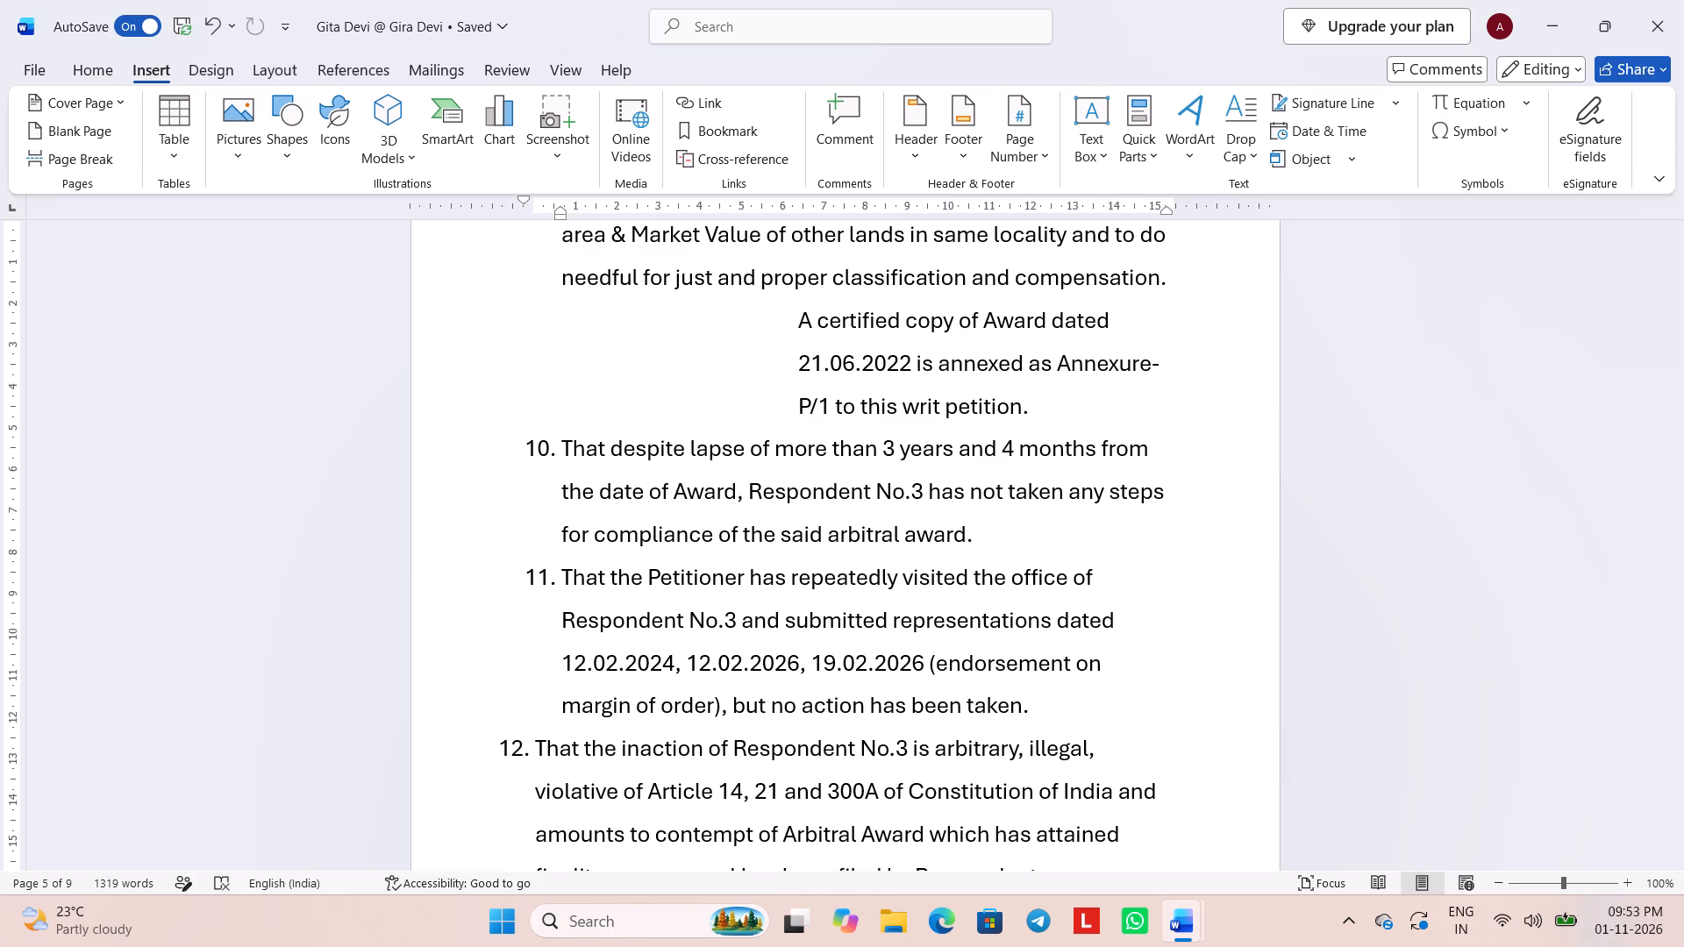
Proofread paragraphs 12 to 15 on the respondent's inaction, the alternative remedy, the binding award and land classification.
scroll(677, 586, "down", 1)
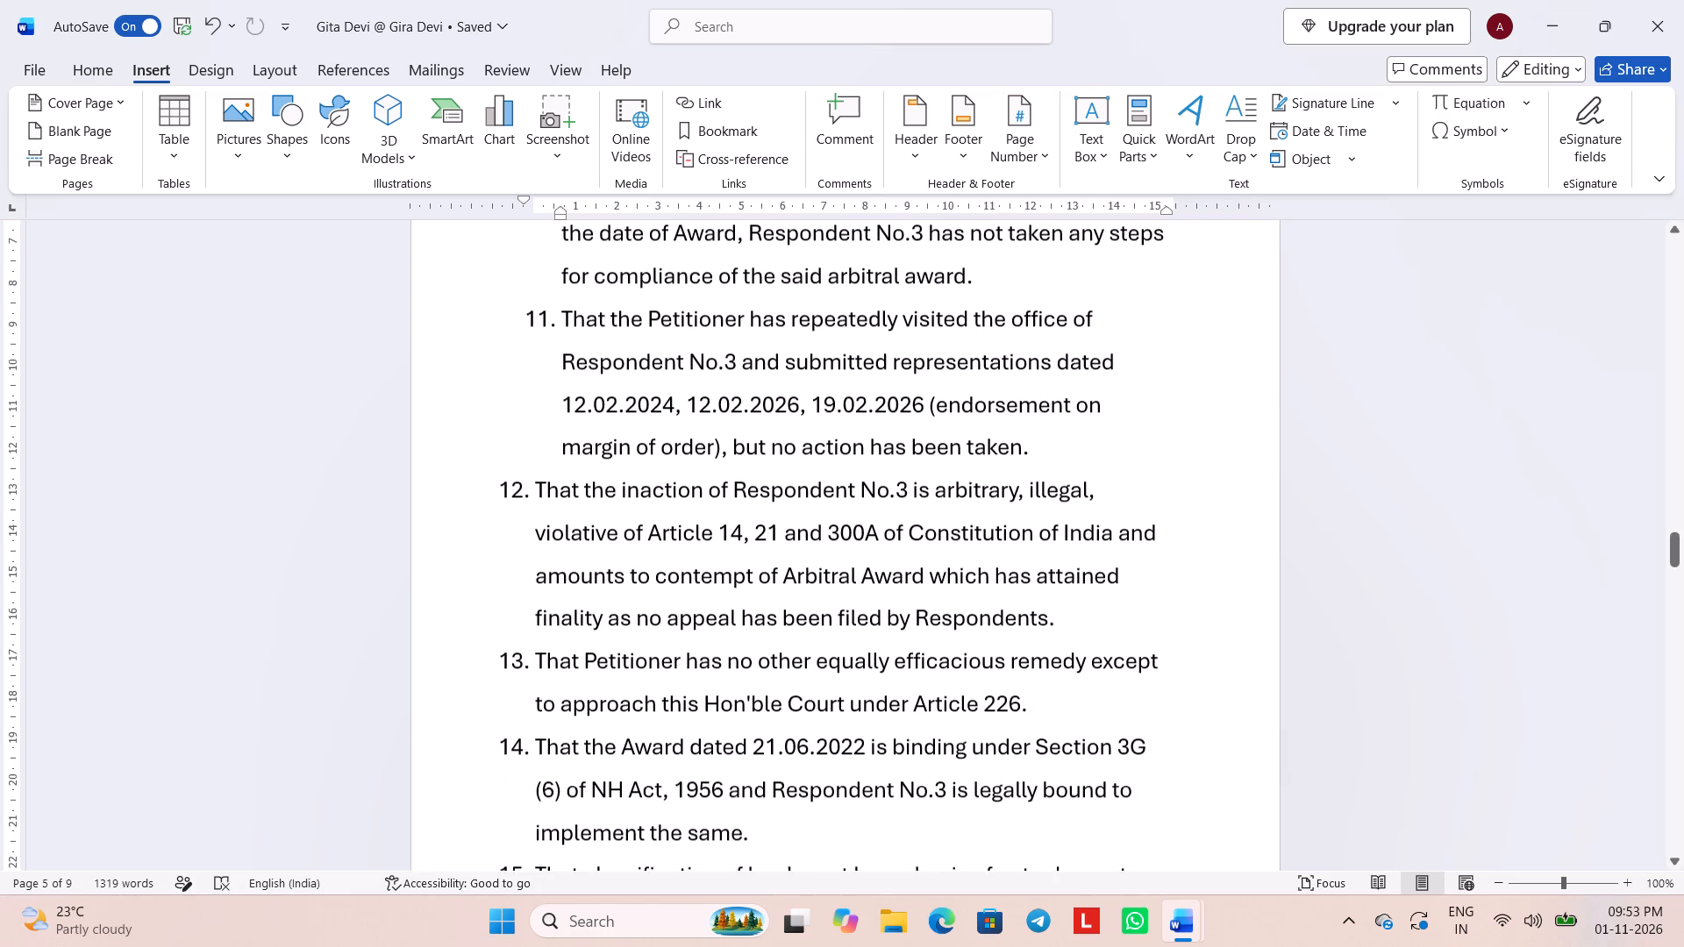
scroll(677, 586, "down", 1)
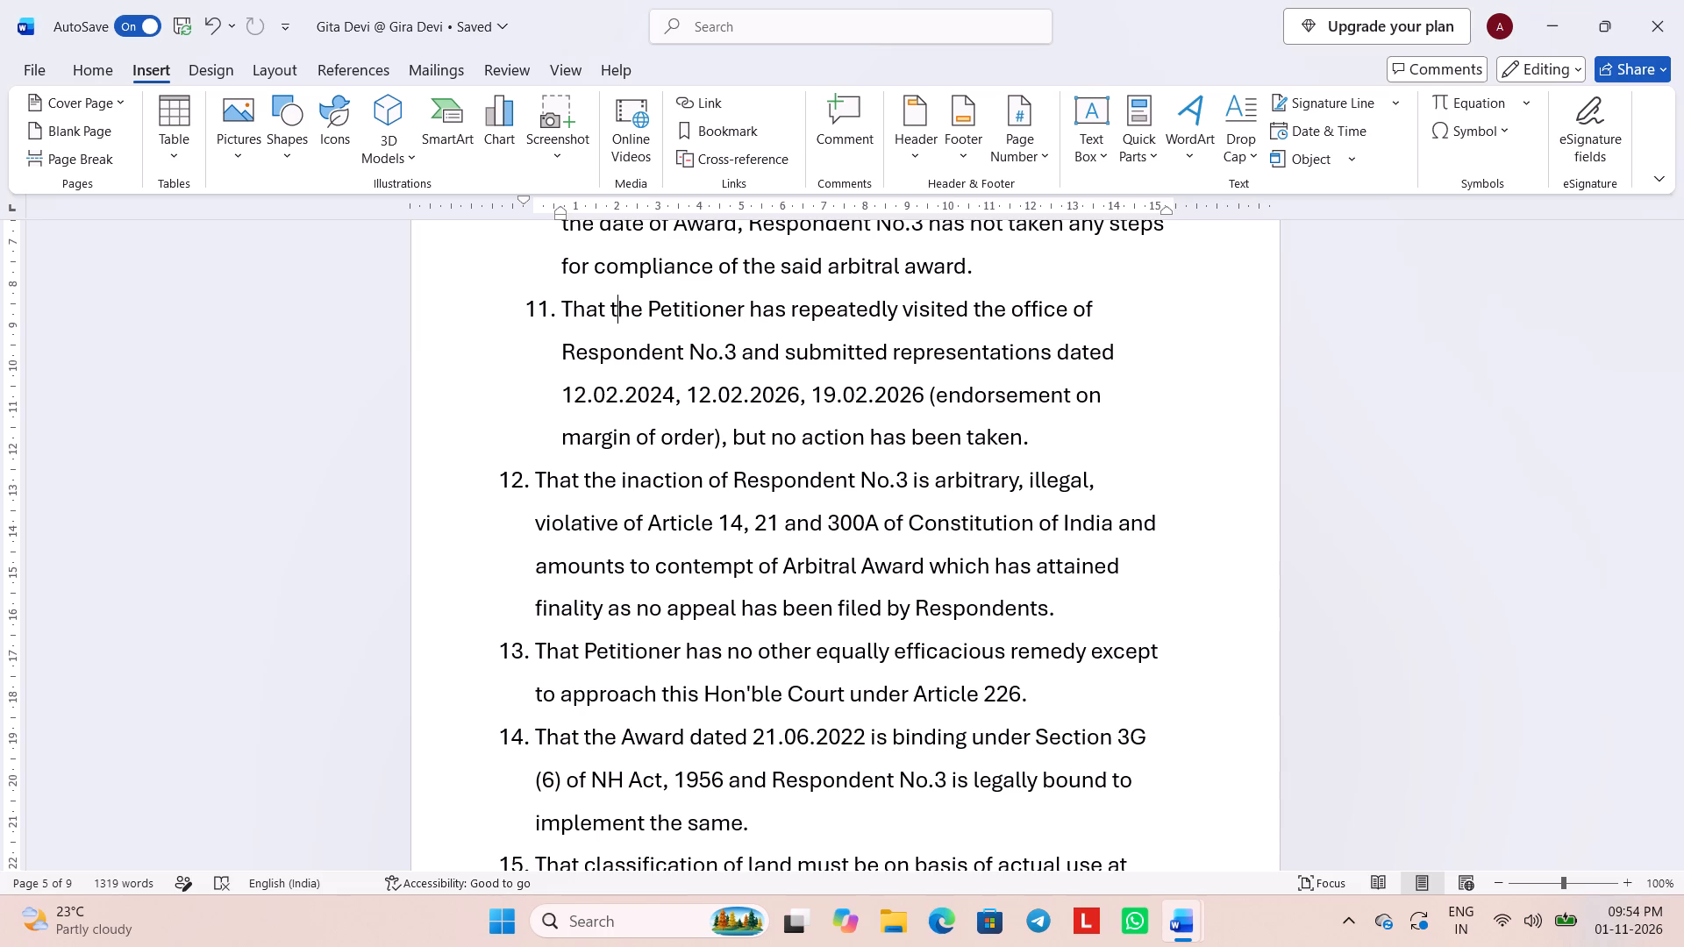
scroll(677, 586, "down", 1)
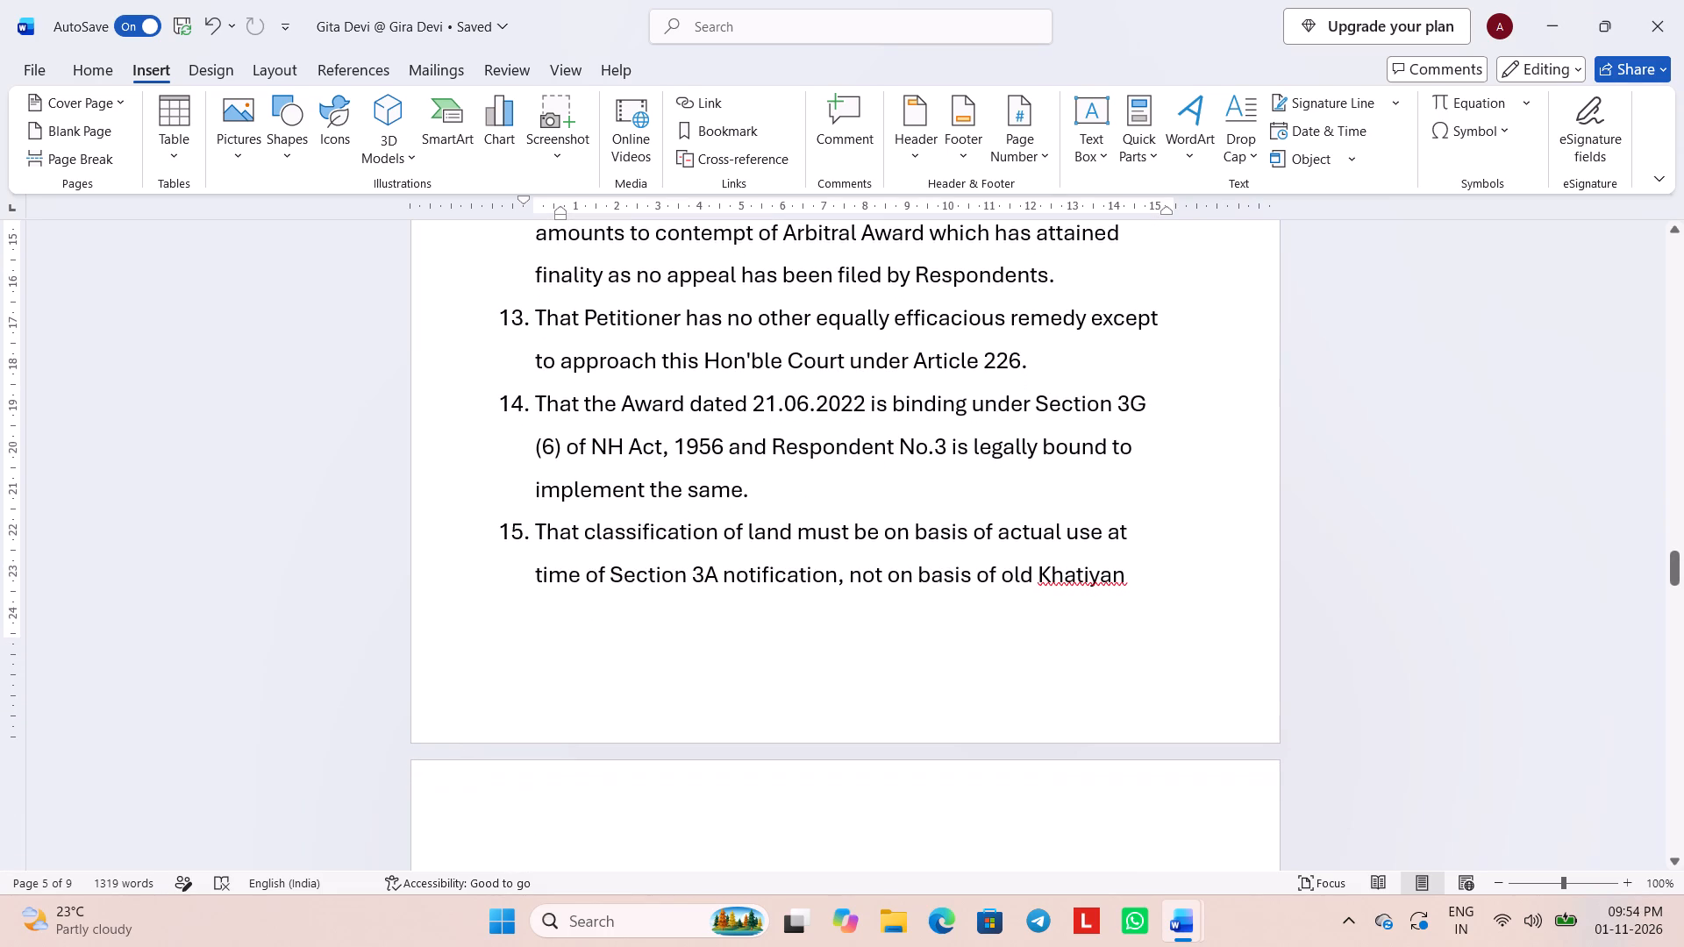
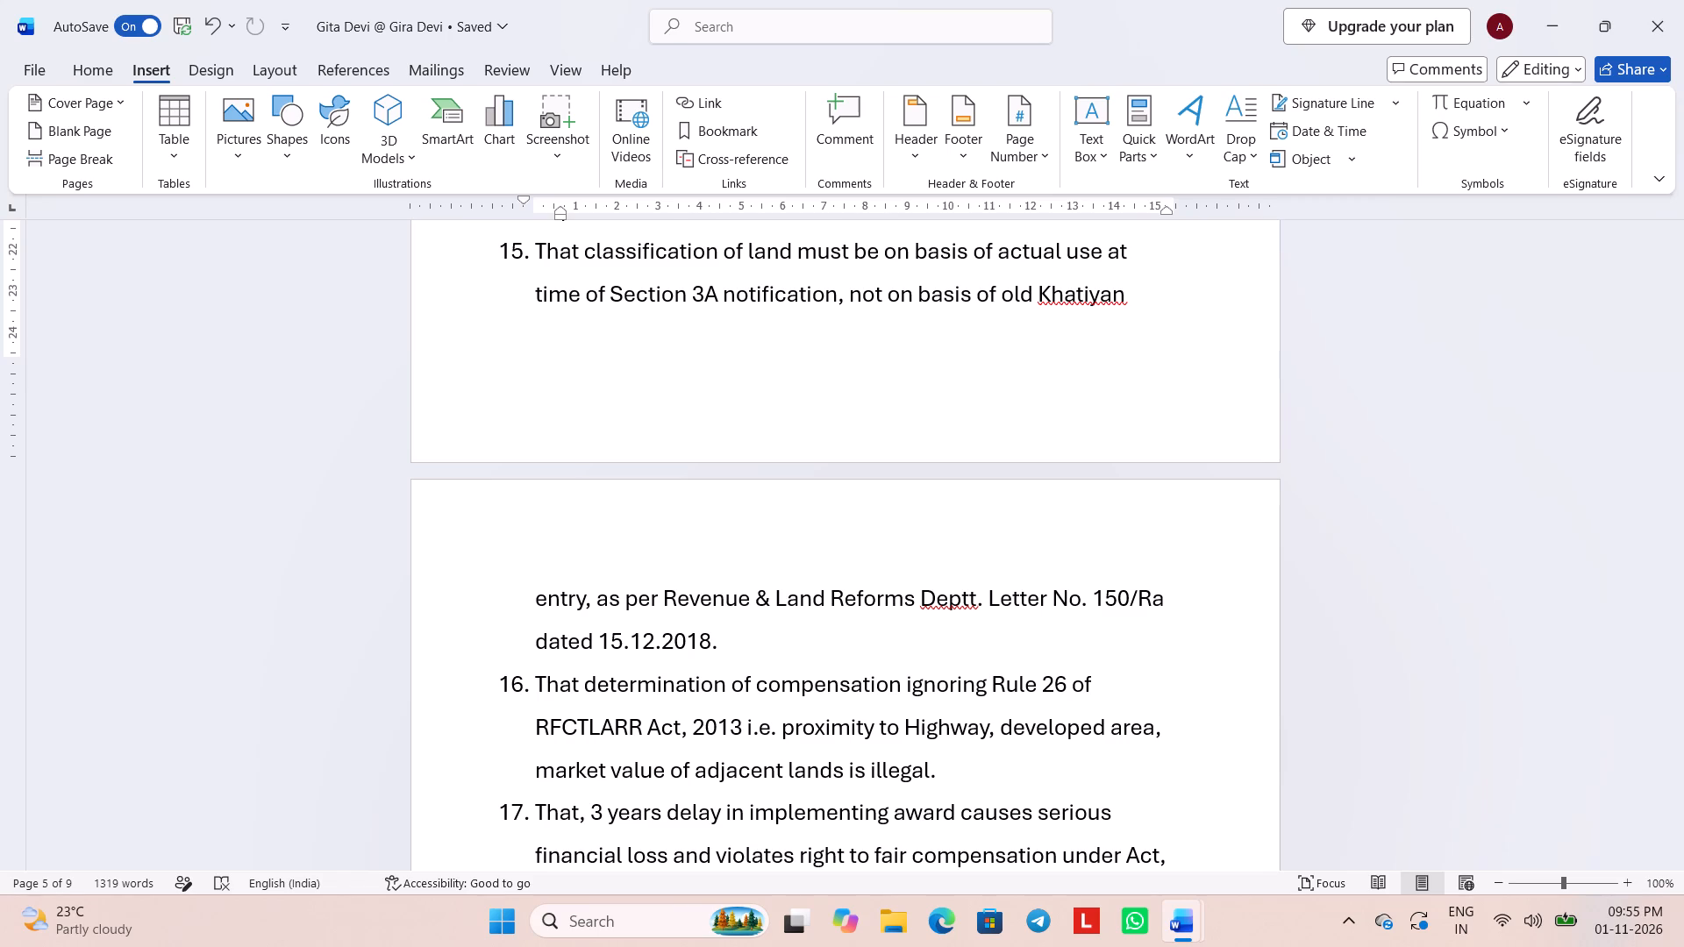
Proofread paragraphs 16 to 18 on compensation, delay and natural justice, along with the prayer and the start of the affidavit.
scroll(677, 586, "down", 1)
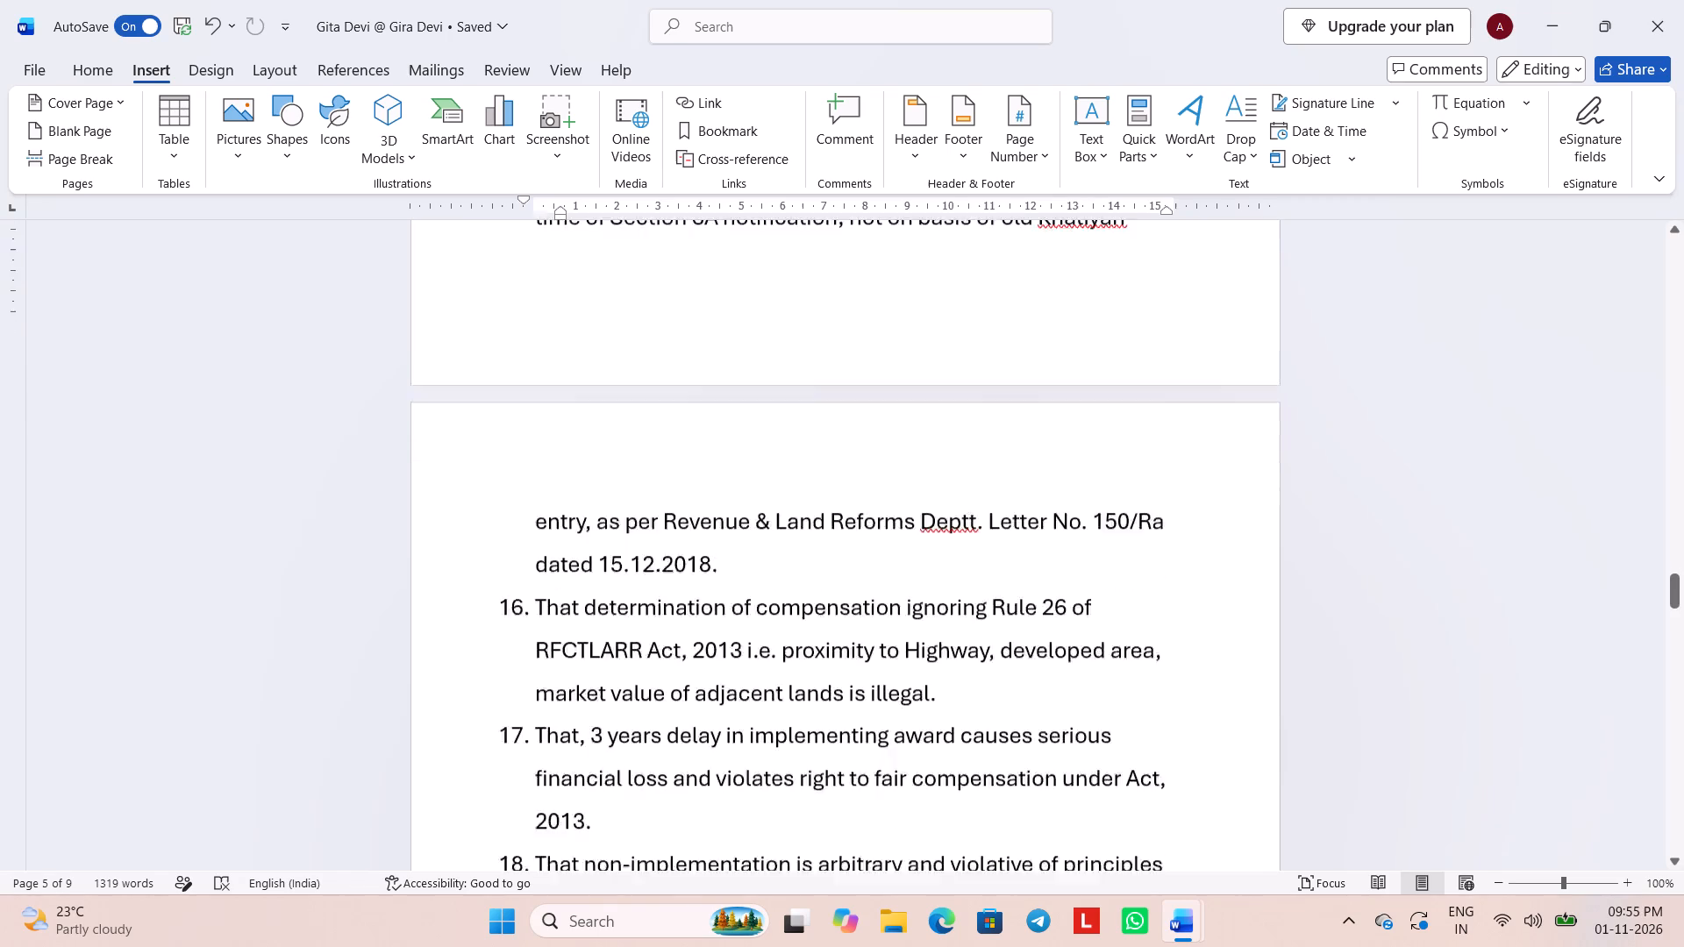
scroll(677, 586, "down", 1)
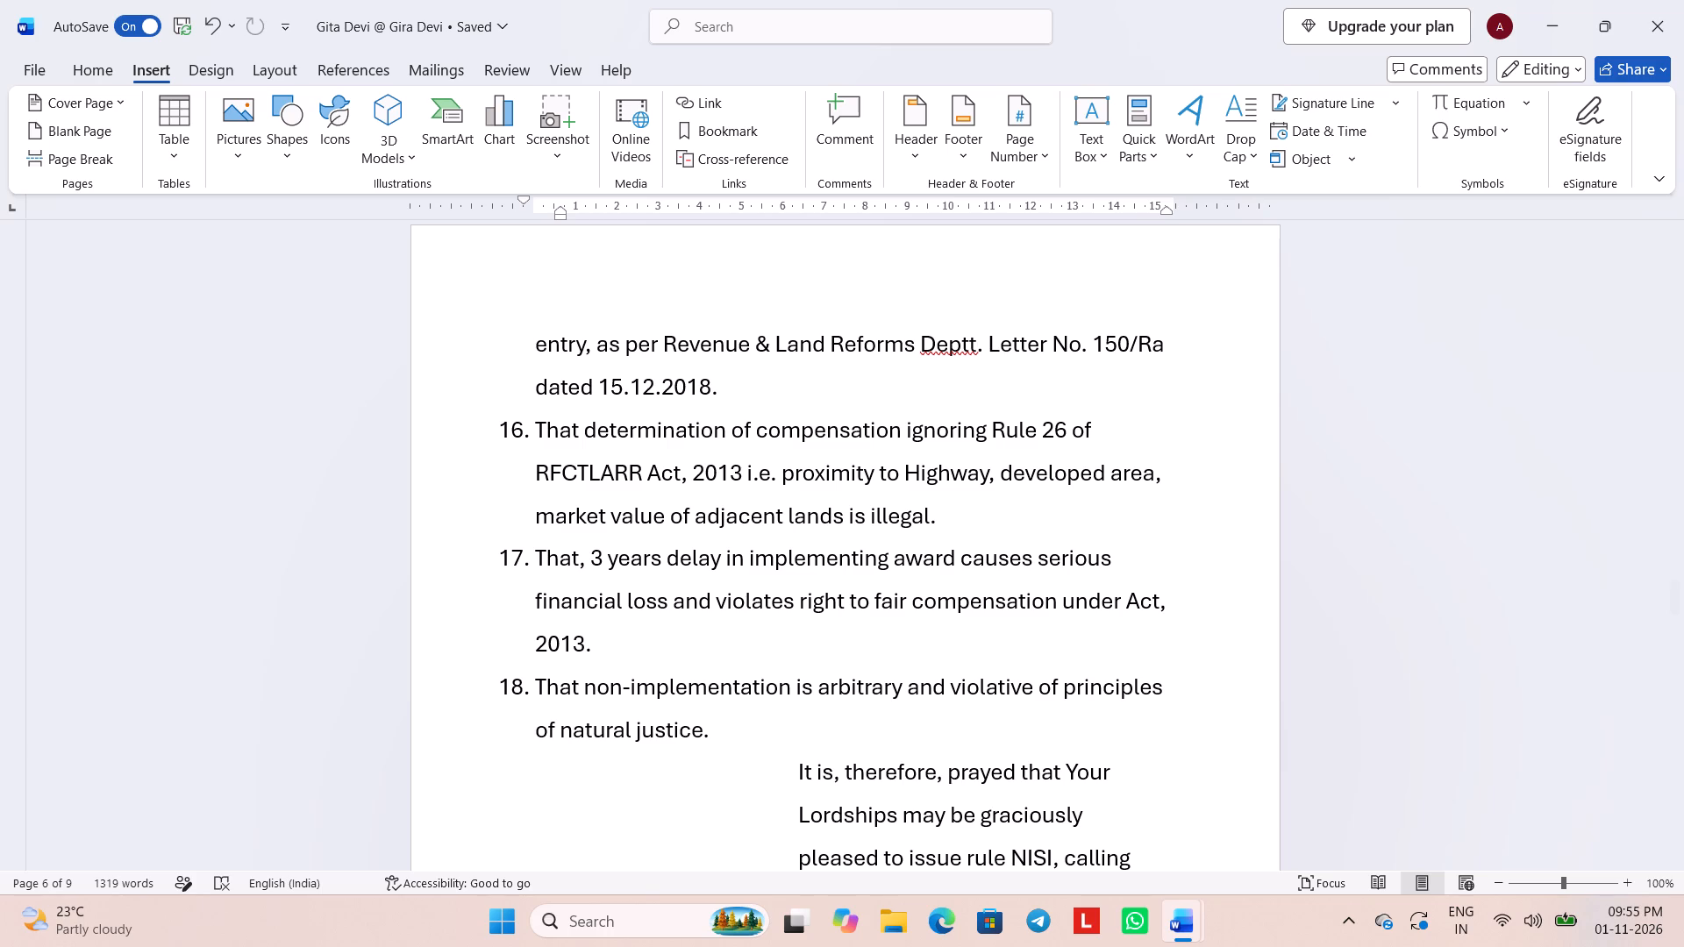
scroll(677, 586, "down", 1)
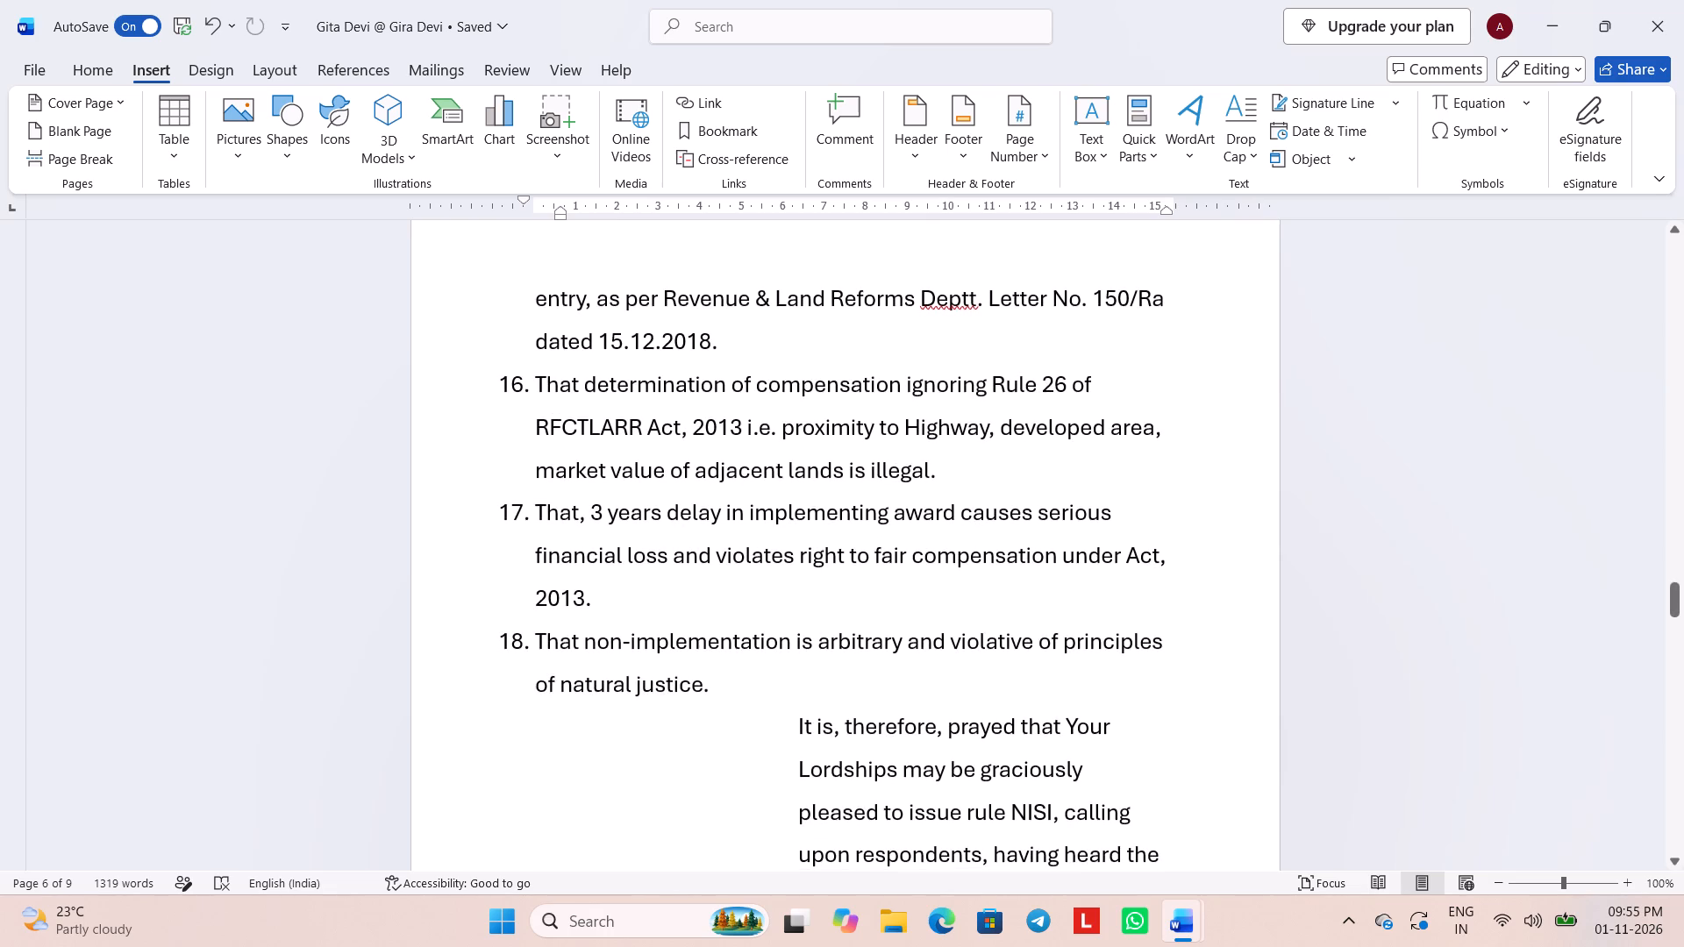
scroll(677, 586, "down", 1)
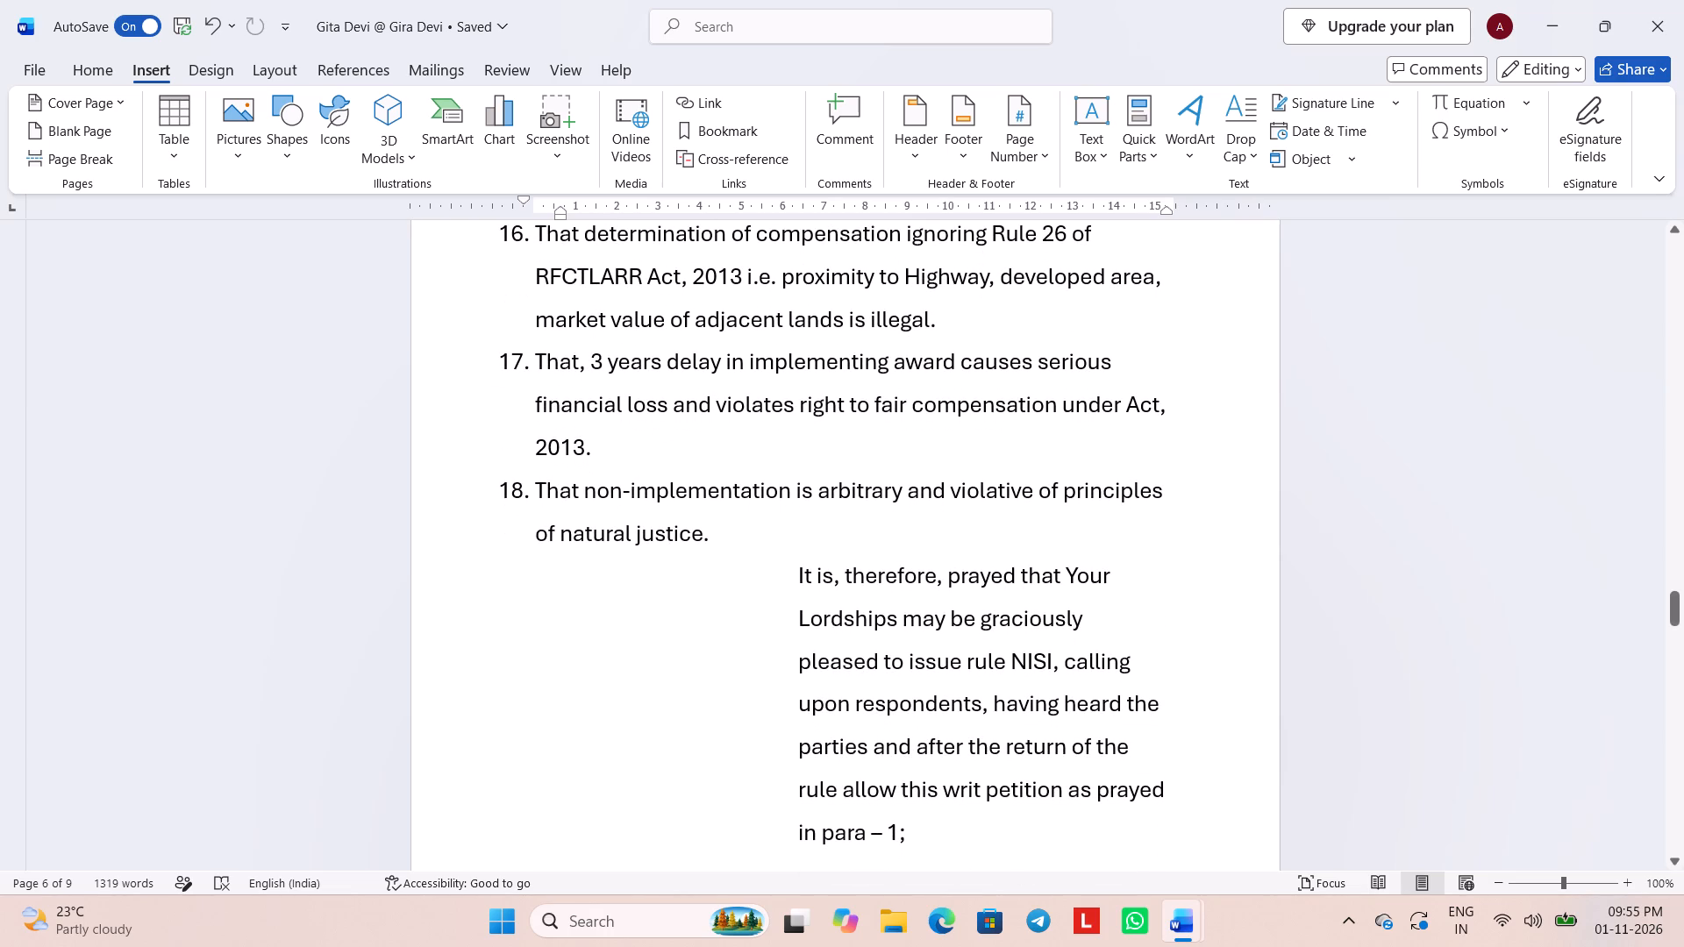
scroll(677, 586, "down", 1)
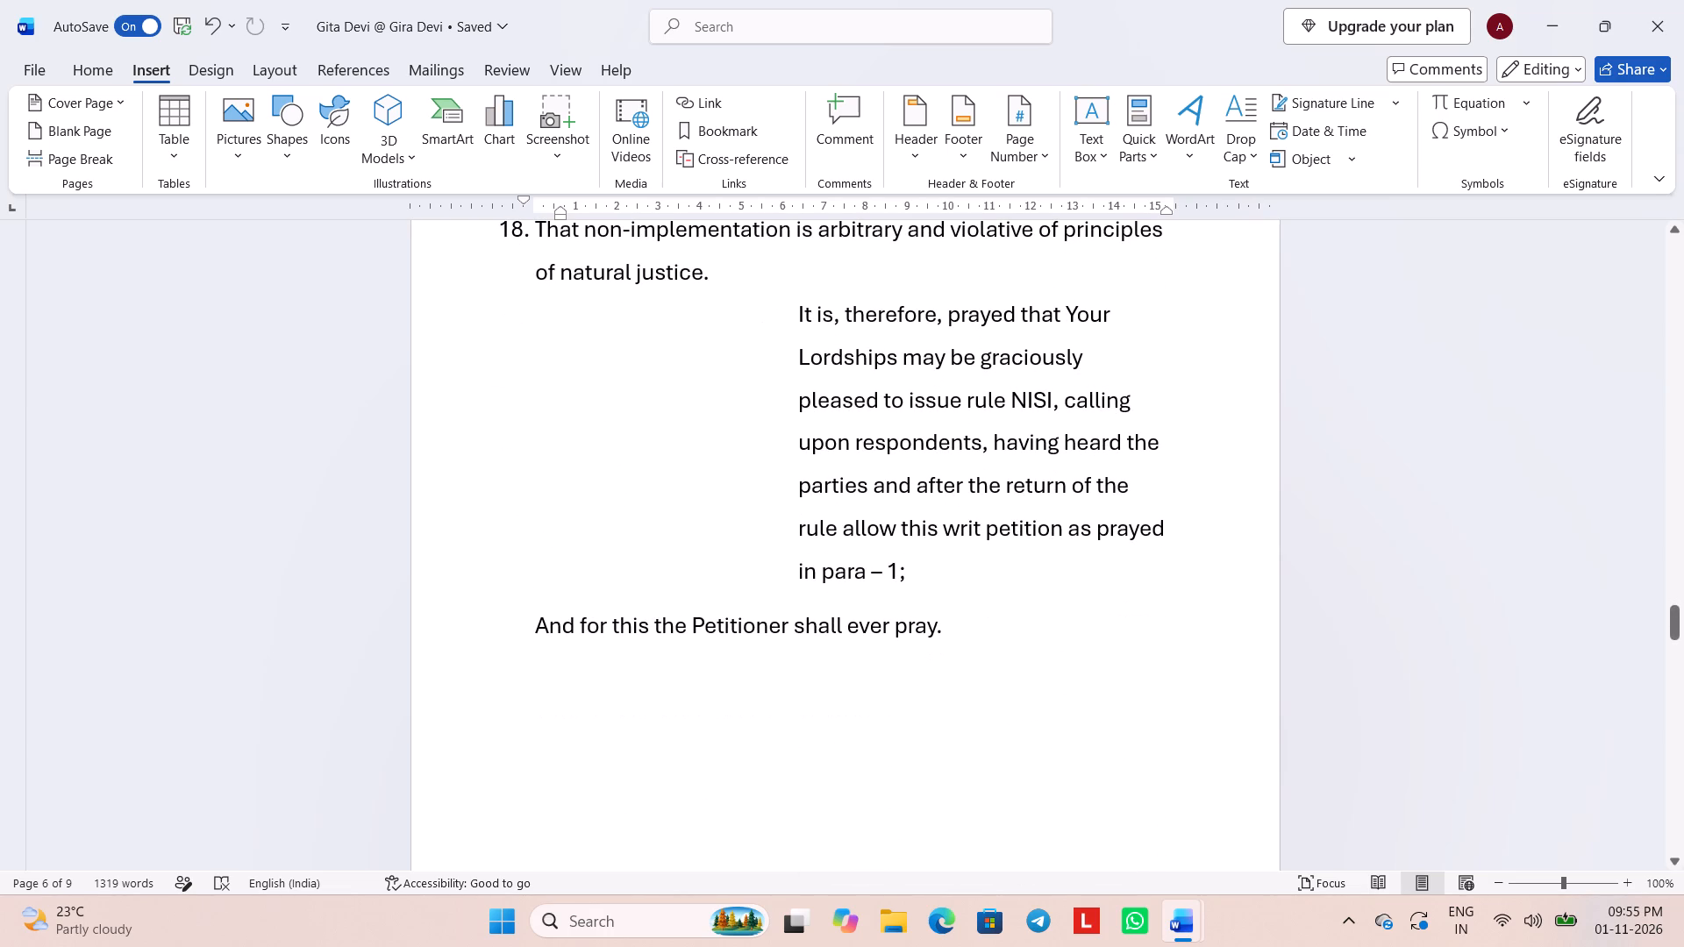
scroll(677, 586, "down", 5)
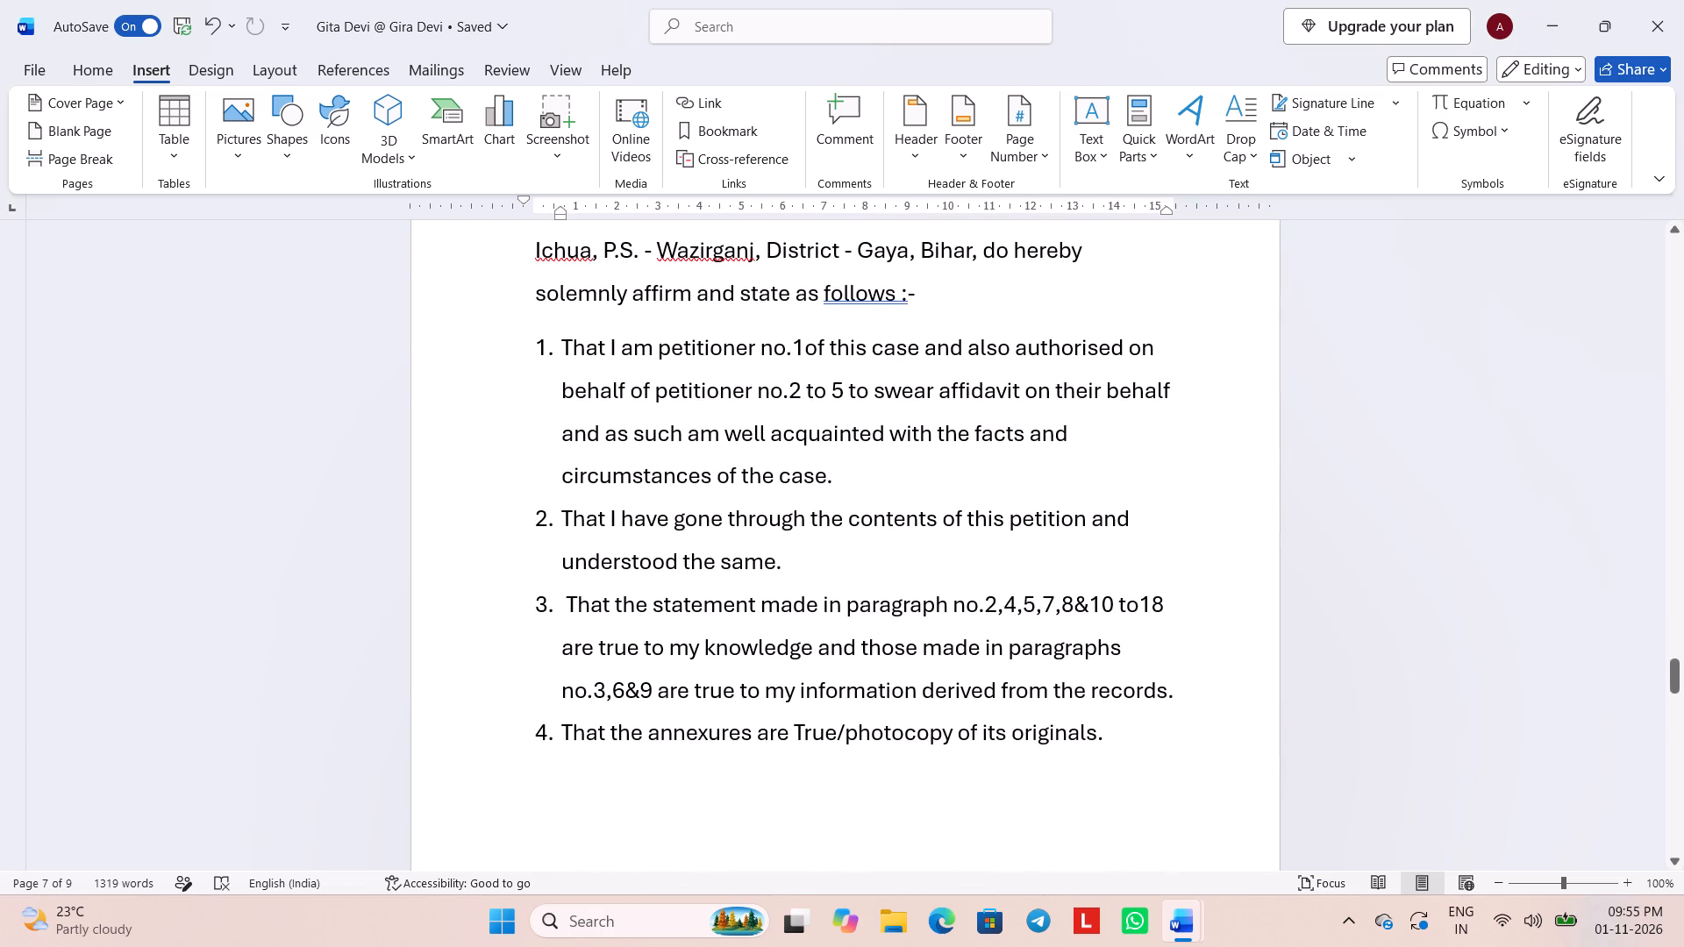
Delete from affidavit paragraph 1 the petitioner number and the wording on being authorised to swear on behalf of petitioners 2 to 5.
left_click(758, 347)
key("Delete")
key("Delete")
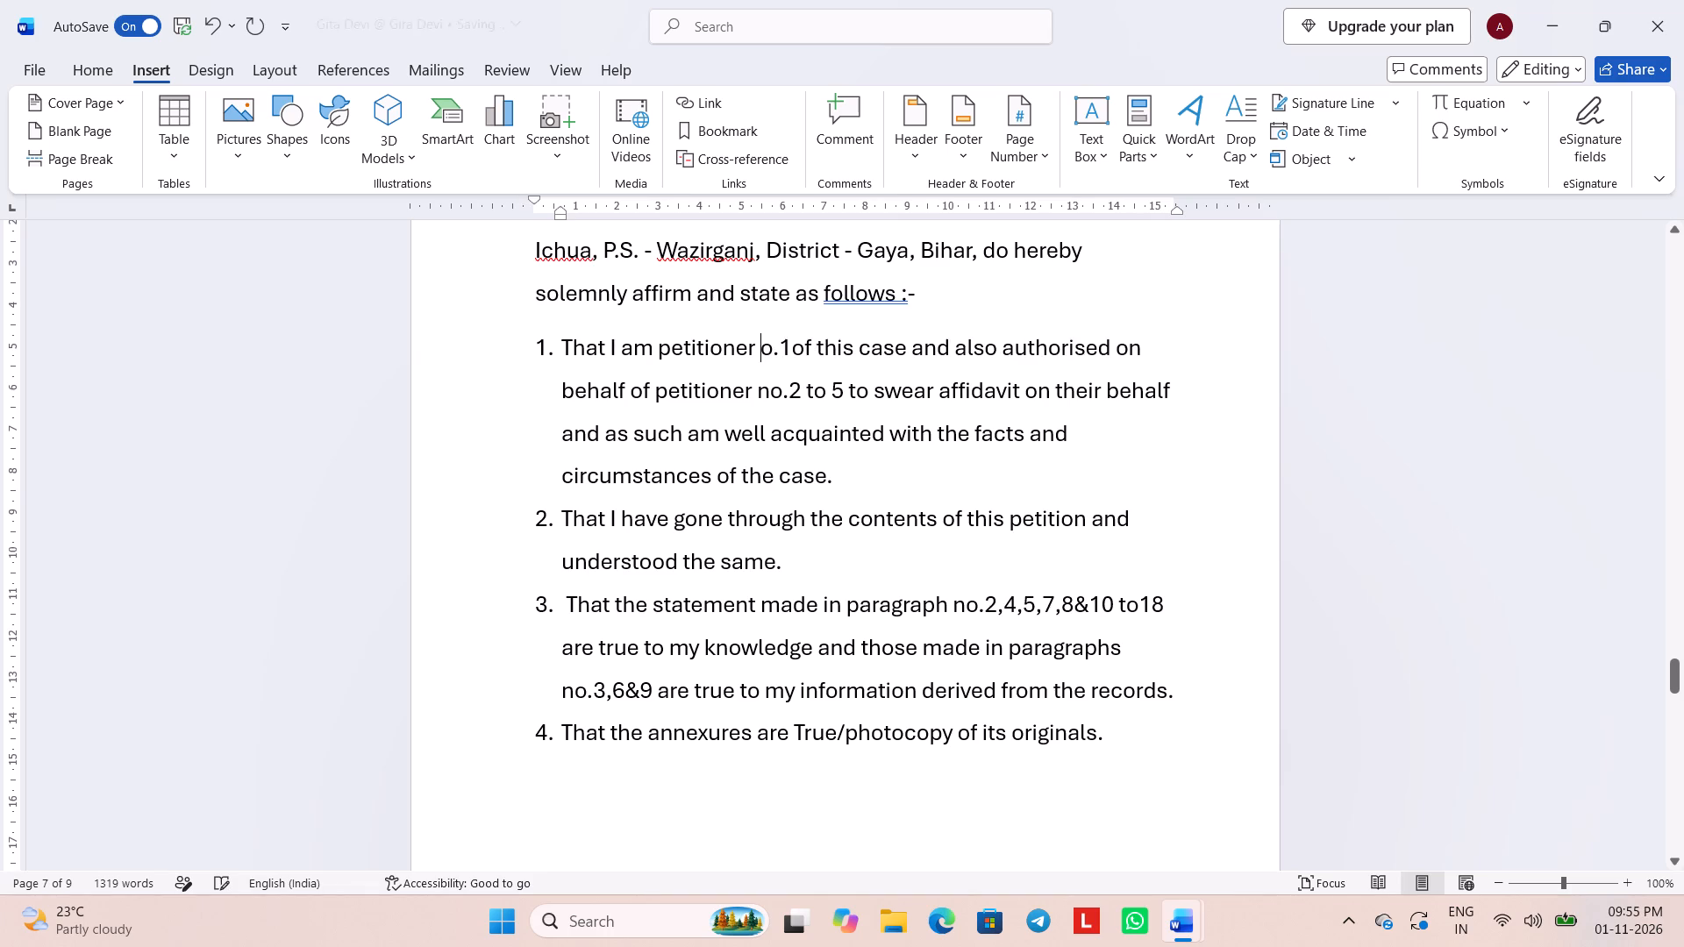
key("Delete")
key("Delete")
key("Delete")
key("Delete")
key("Delete")
key("Delete")
key("Delete")
key("Delete")
key("Delete")
key("Delete")
key("Delete")
key("Delete")
key("Delete")
key("Delete")
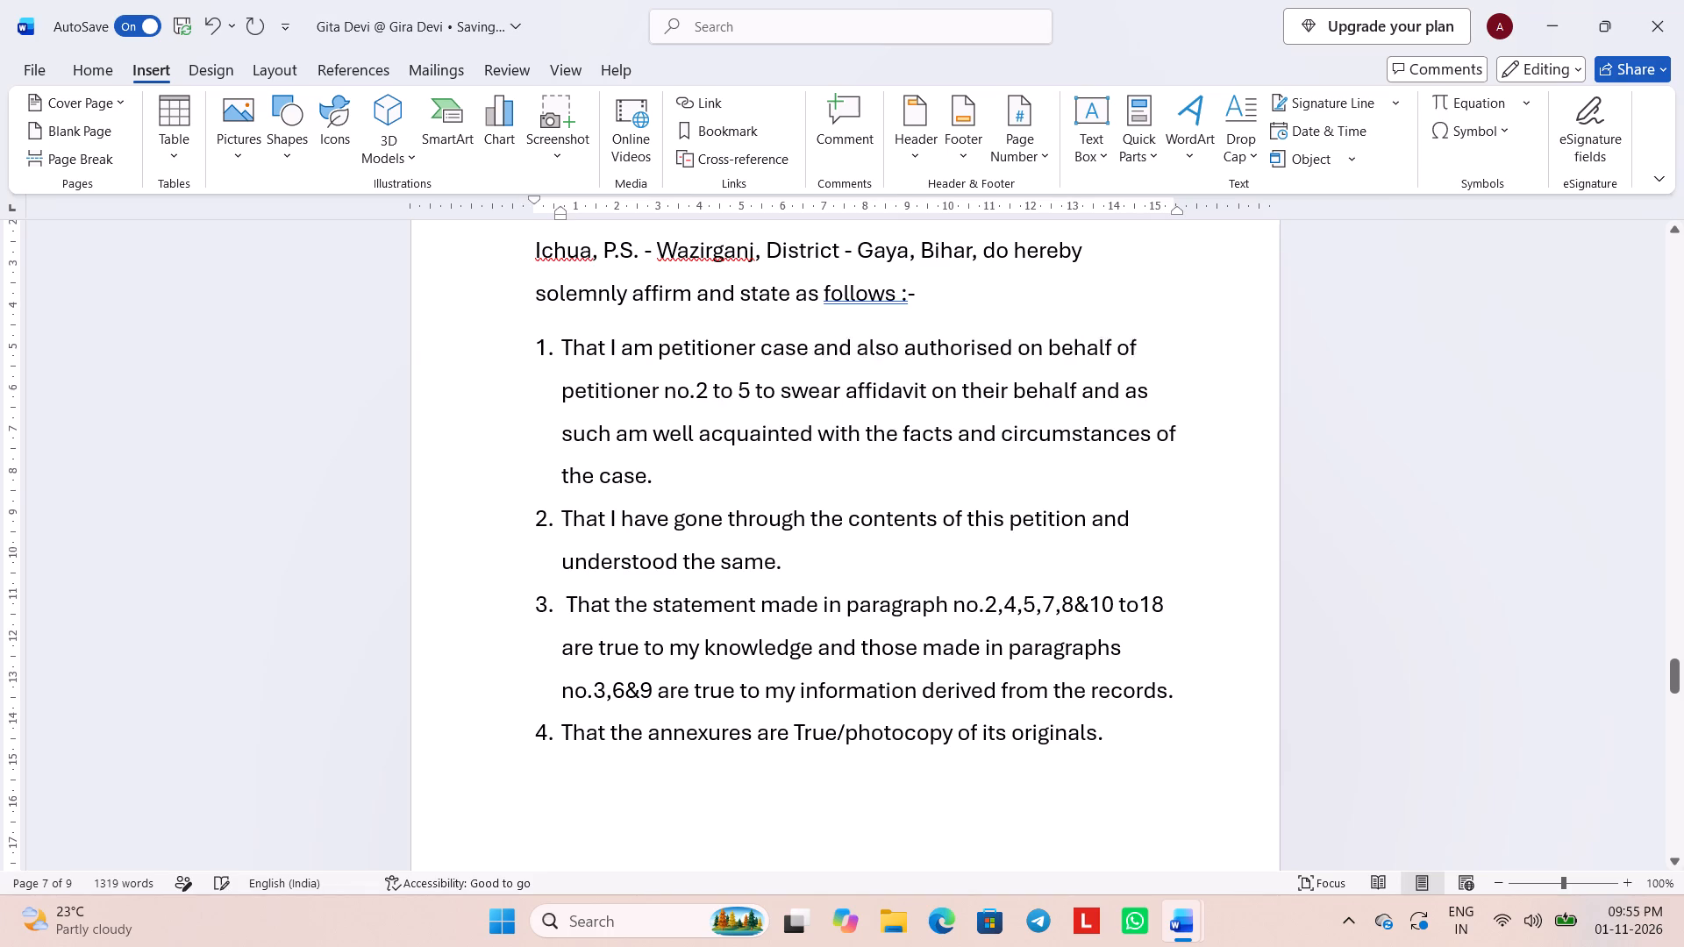
key("Delete")
key("Delete")
key("Delete")
key("Delete")
key("Delete")
key("Delete")
key("Delete")
key("Delete")
key("Delete")
key("Delete")
key("Delete")
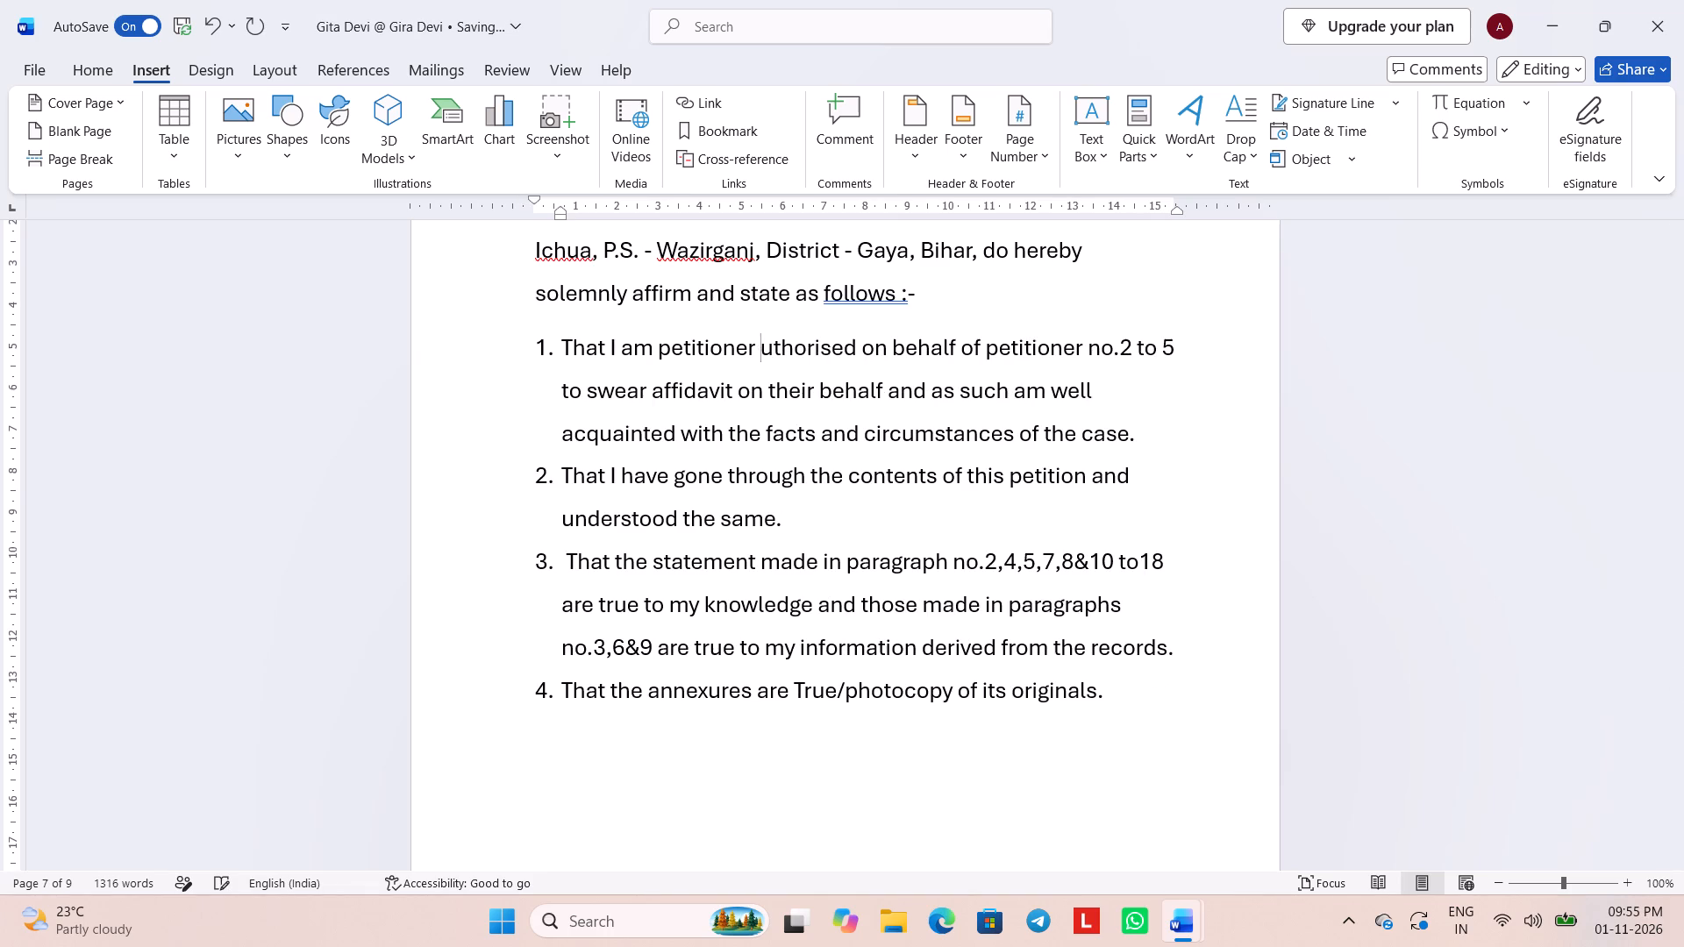
key("Delete")
key("Delete")
key("Delete")
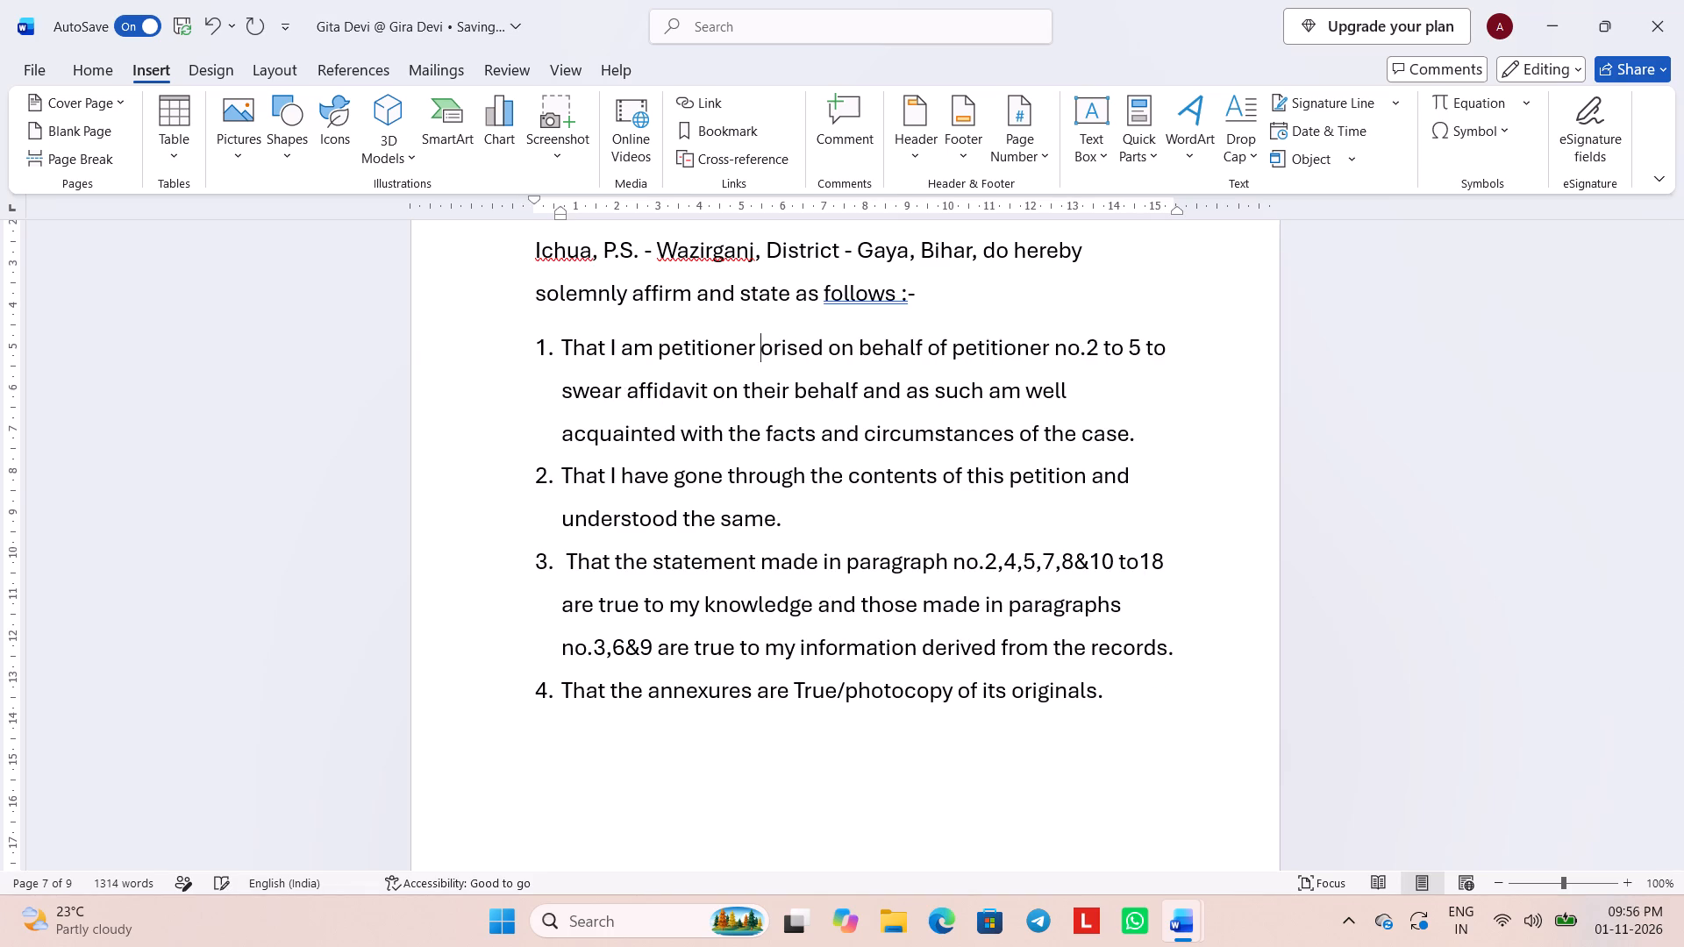
key("Delete")
key("Delete")
key("Delete")
key("Delete")
key("Delete")
key("Delete")
key("Delete")
key("Delete")
key("Delete")
key("Delete")
key("Delete")
key("Delete")
key("Delete")
key("Delete")
key("Delete")
key("Delete")
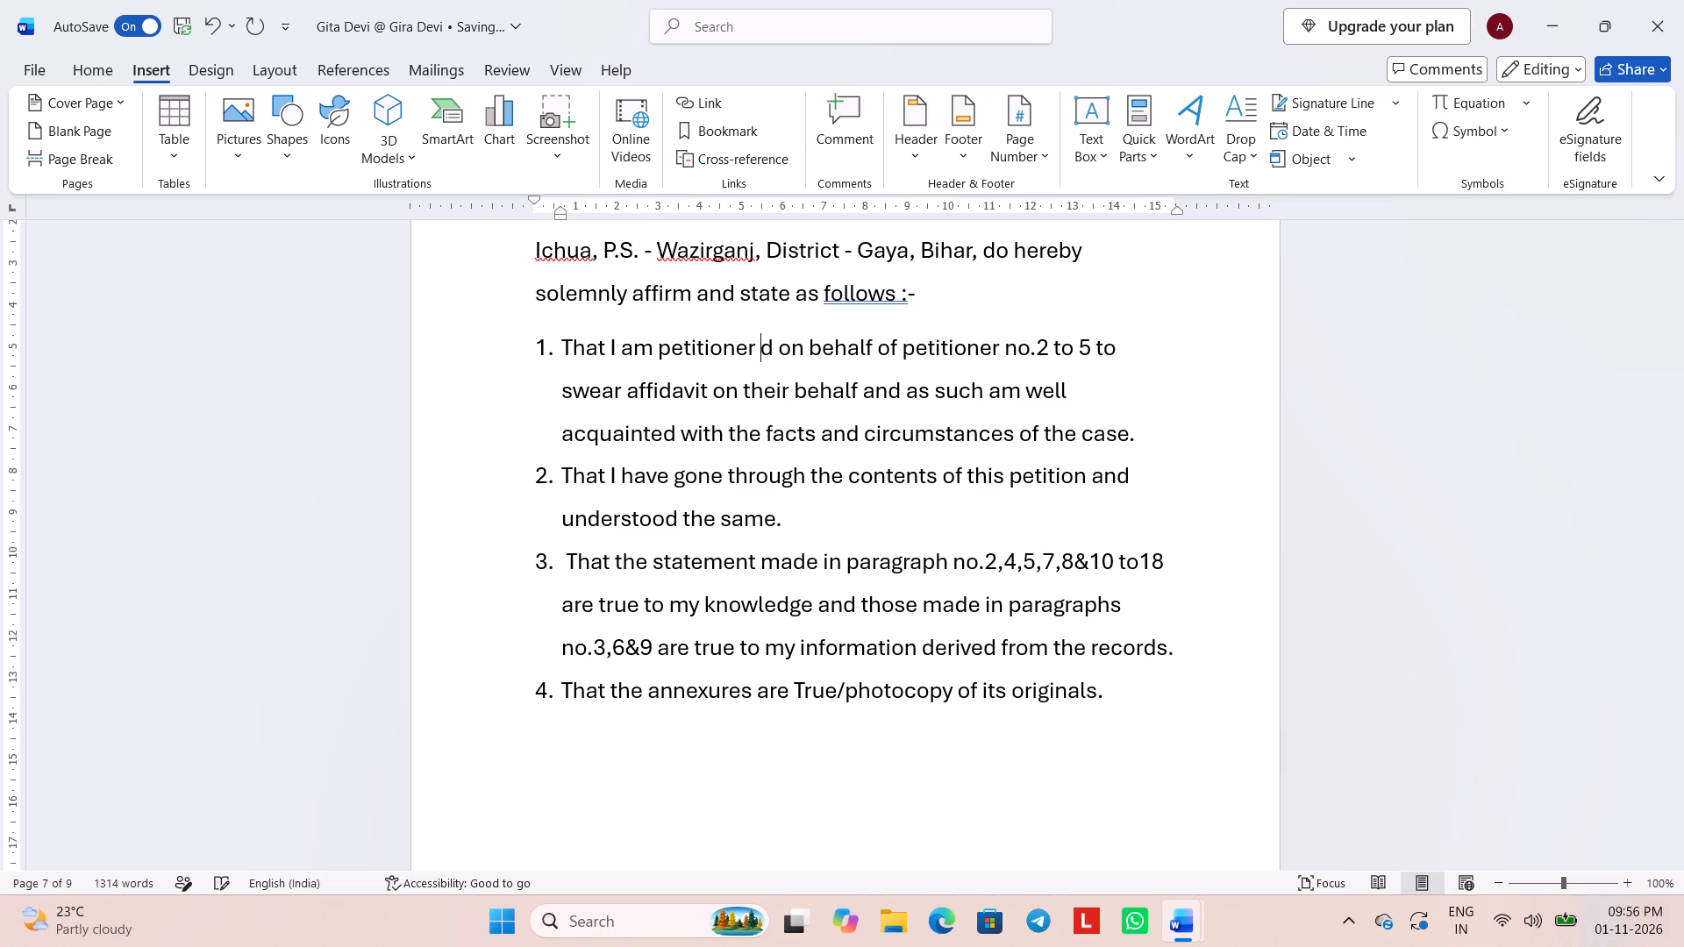
key("Delete")
key("Delete")
key("Delete")
key("Delete")
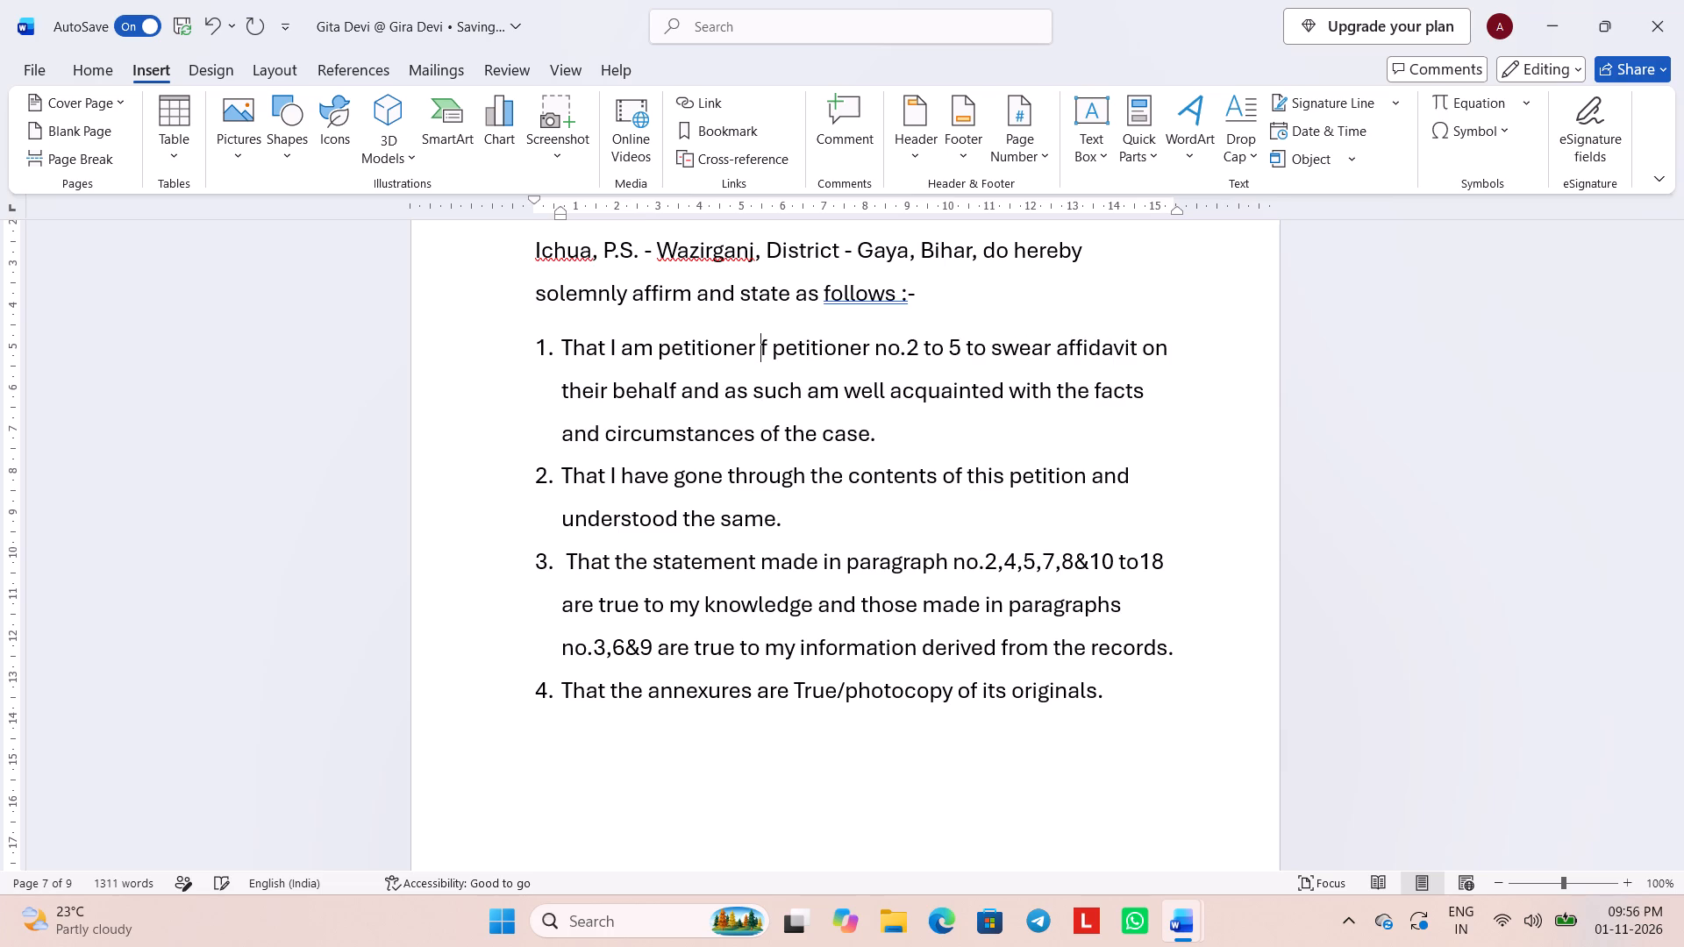
key("Delete")
key("Delete")
key("Delete")
key("Delete")
key("Delete")
key("Delete")
key("Delete")
key("Delete")
key("Delete")
key("Delete")
key("Delete")
key("Delete")
key("Delete")
key("Delete")
key("Delete")
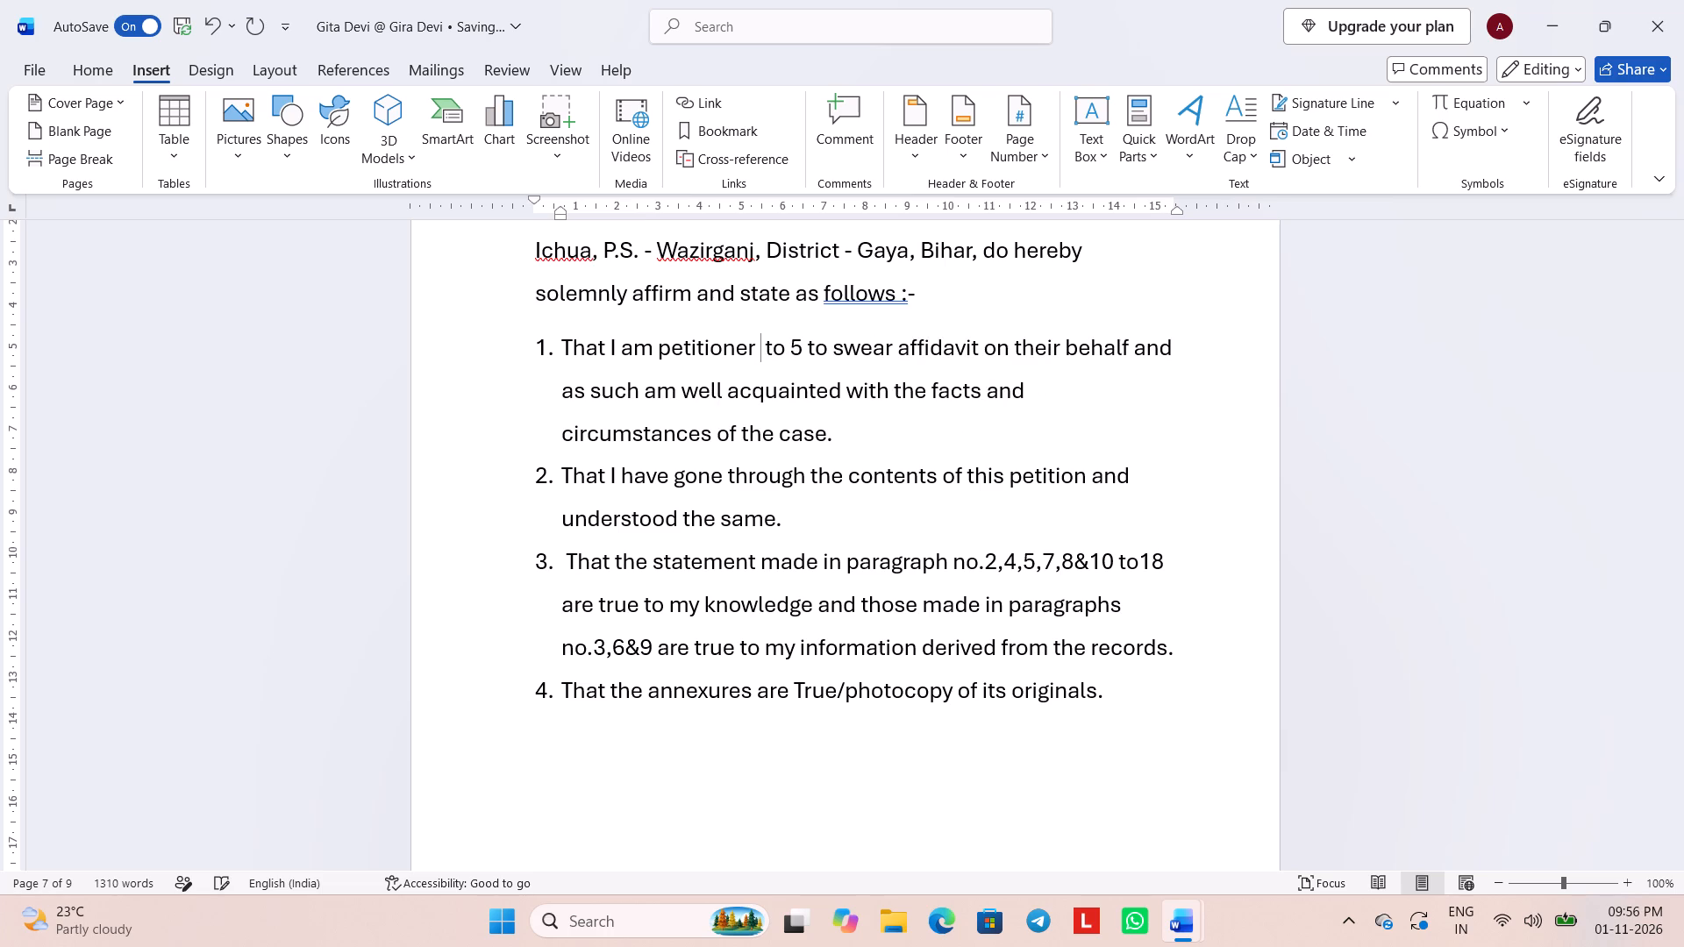
key("Delete")
key("Delete")
key("Delete")
key("Delete")
key("Delete")
key("Delete")
key("Delete")
key("Delete")
key("Delete")
key("Delete")
key("Delete")
key("Delete")
key("Delete")
key("Delete")
key("Delete")
key("Delete")
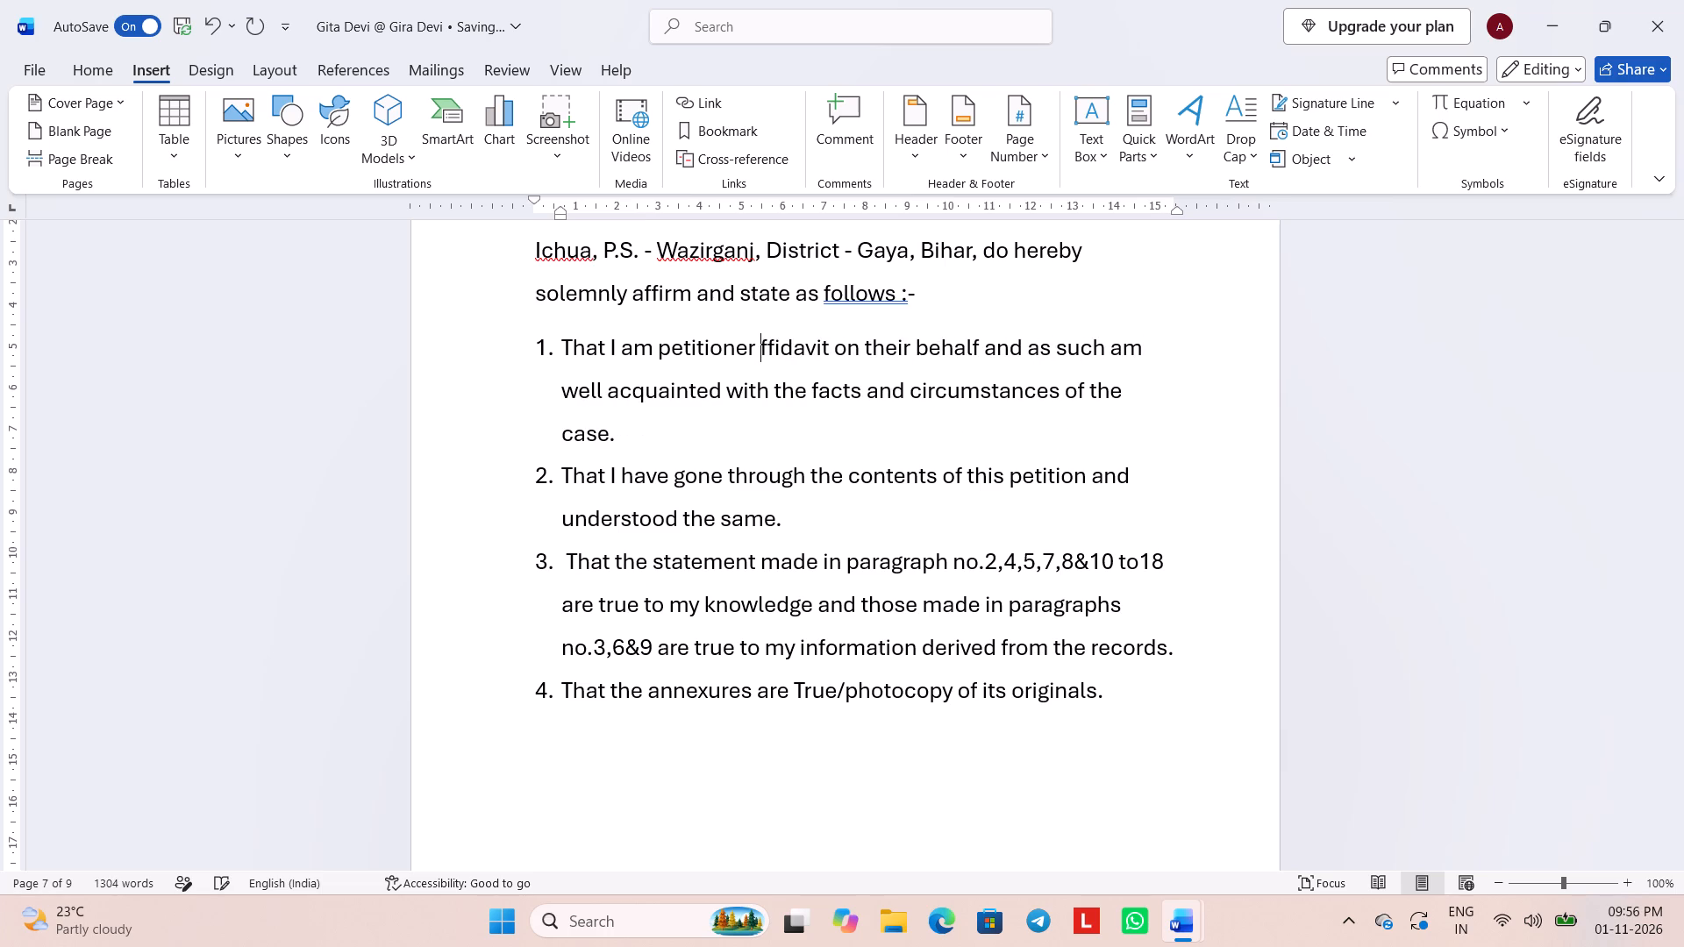
key("Delete")
key("Delete")
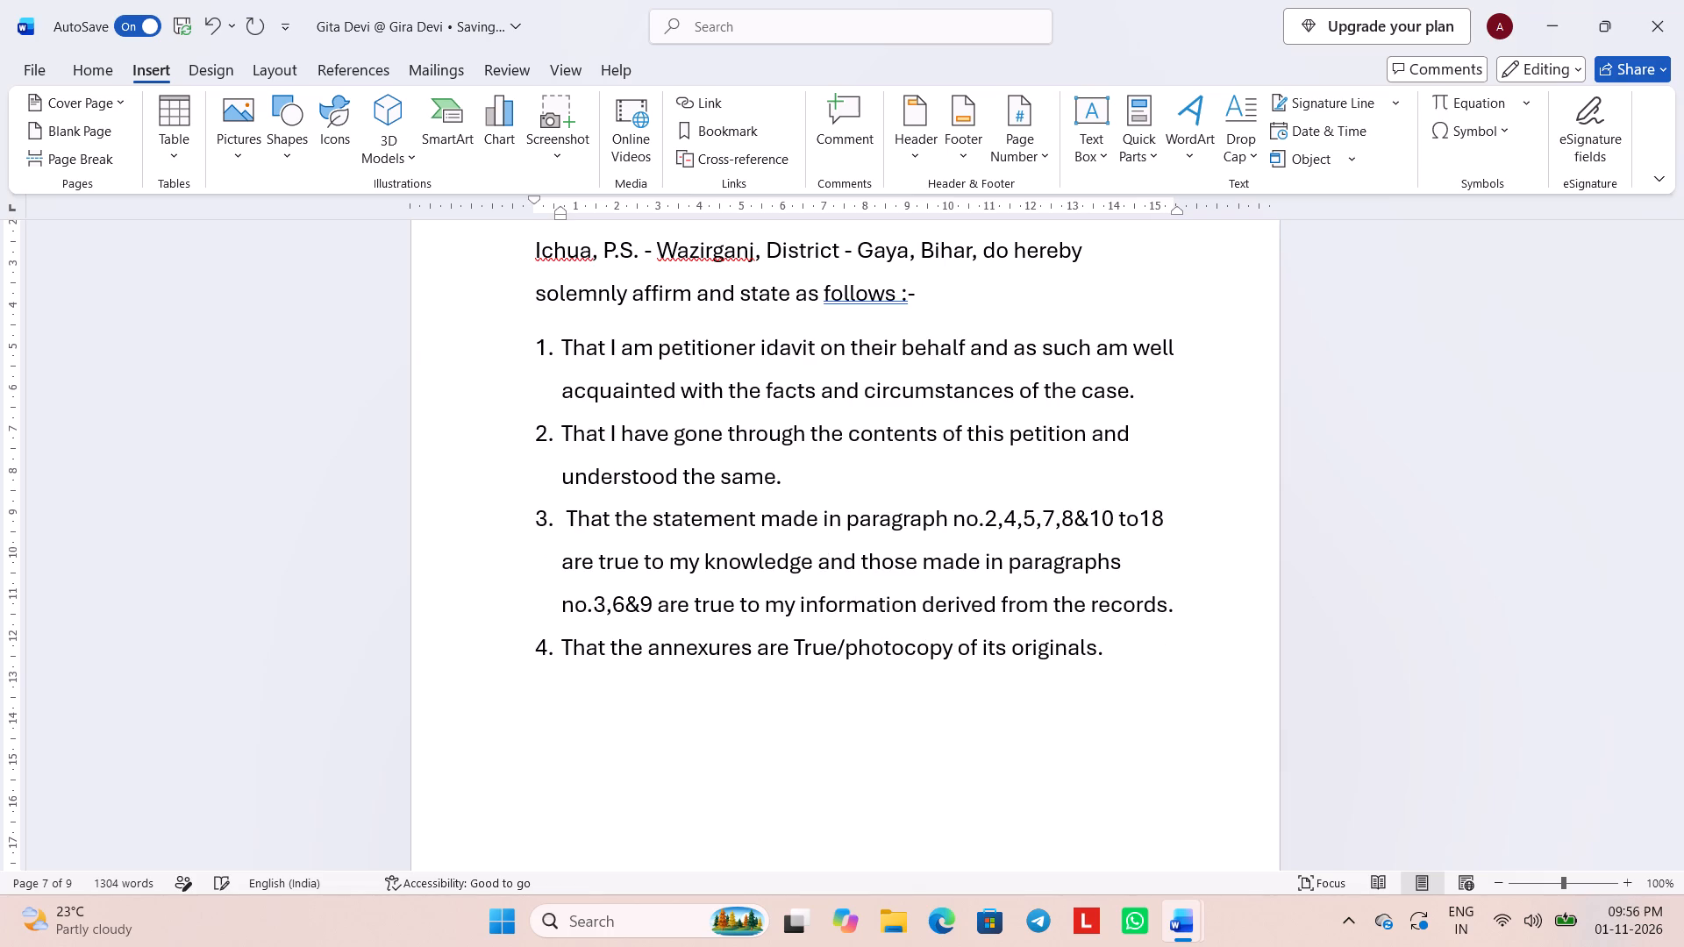
key("Delete")
key("Delete")
key("Delete")
key("Delete")
key("Delete")
key("Delete")
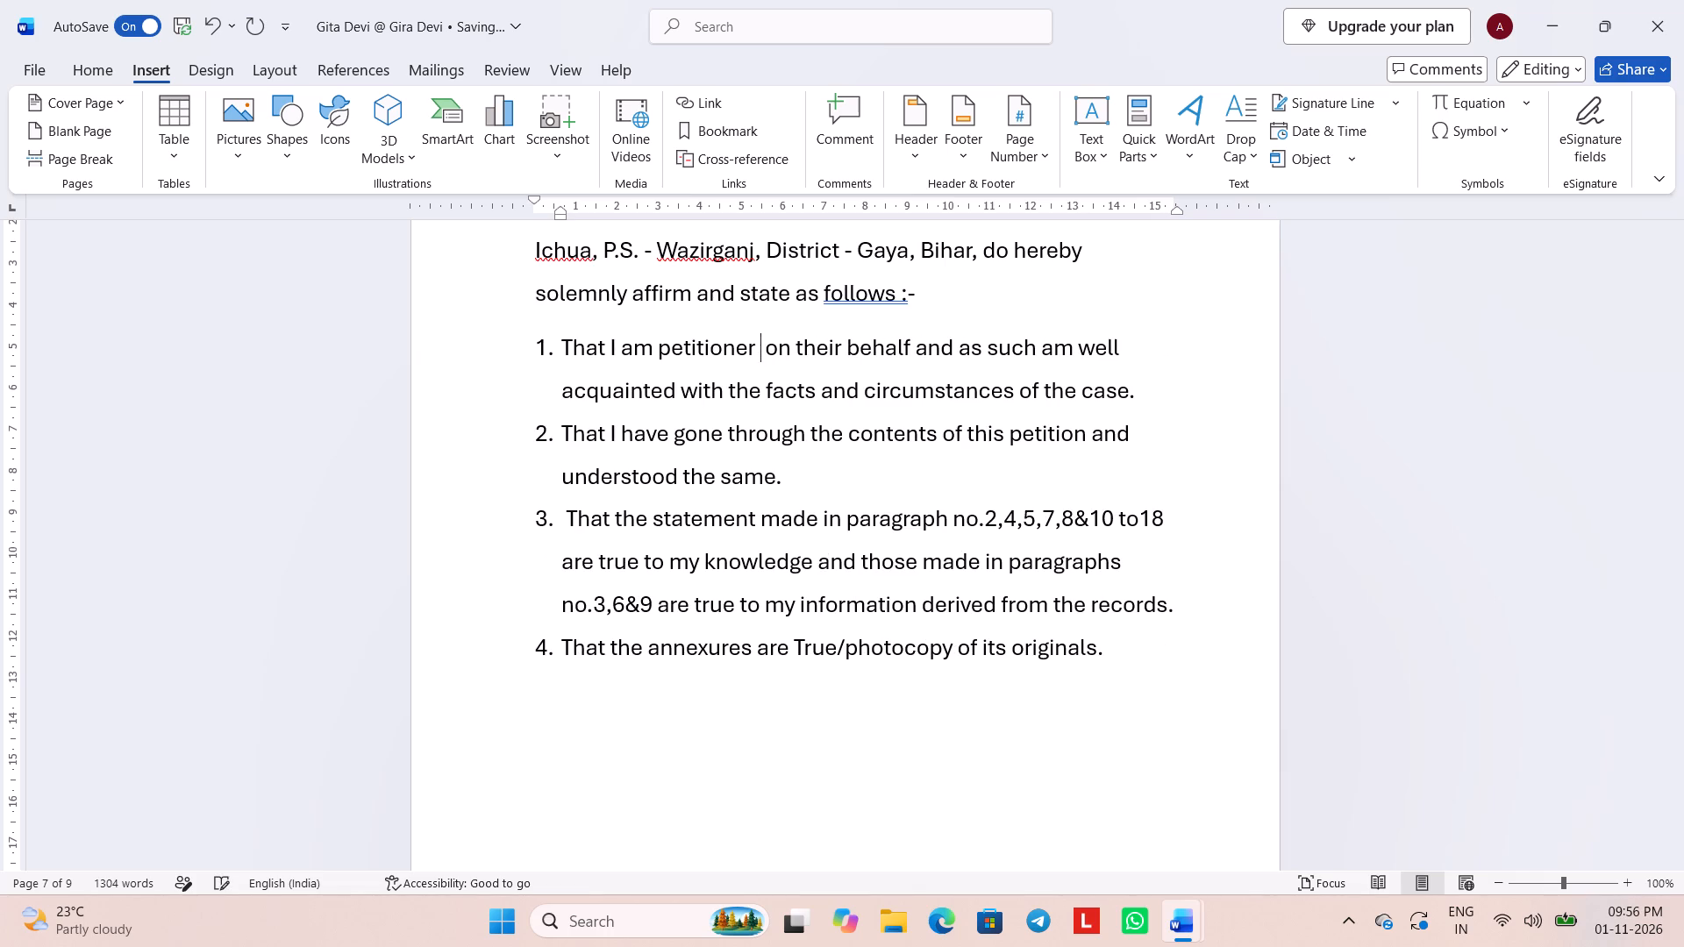
key("Delete")
key("Delete")
key("Delete")
key("Delete")
key("Delete")
key("Delete")
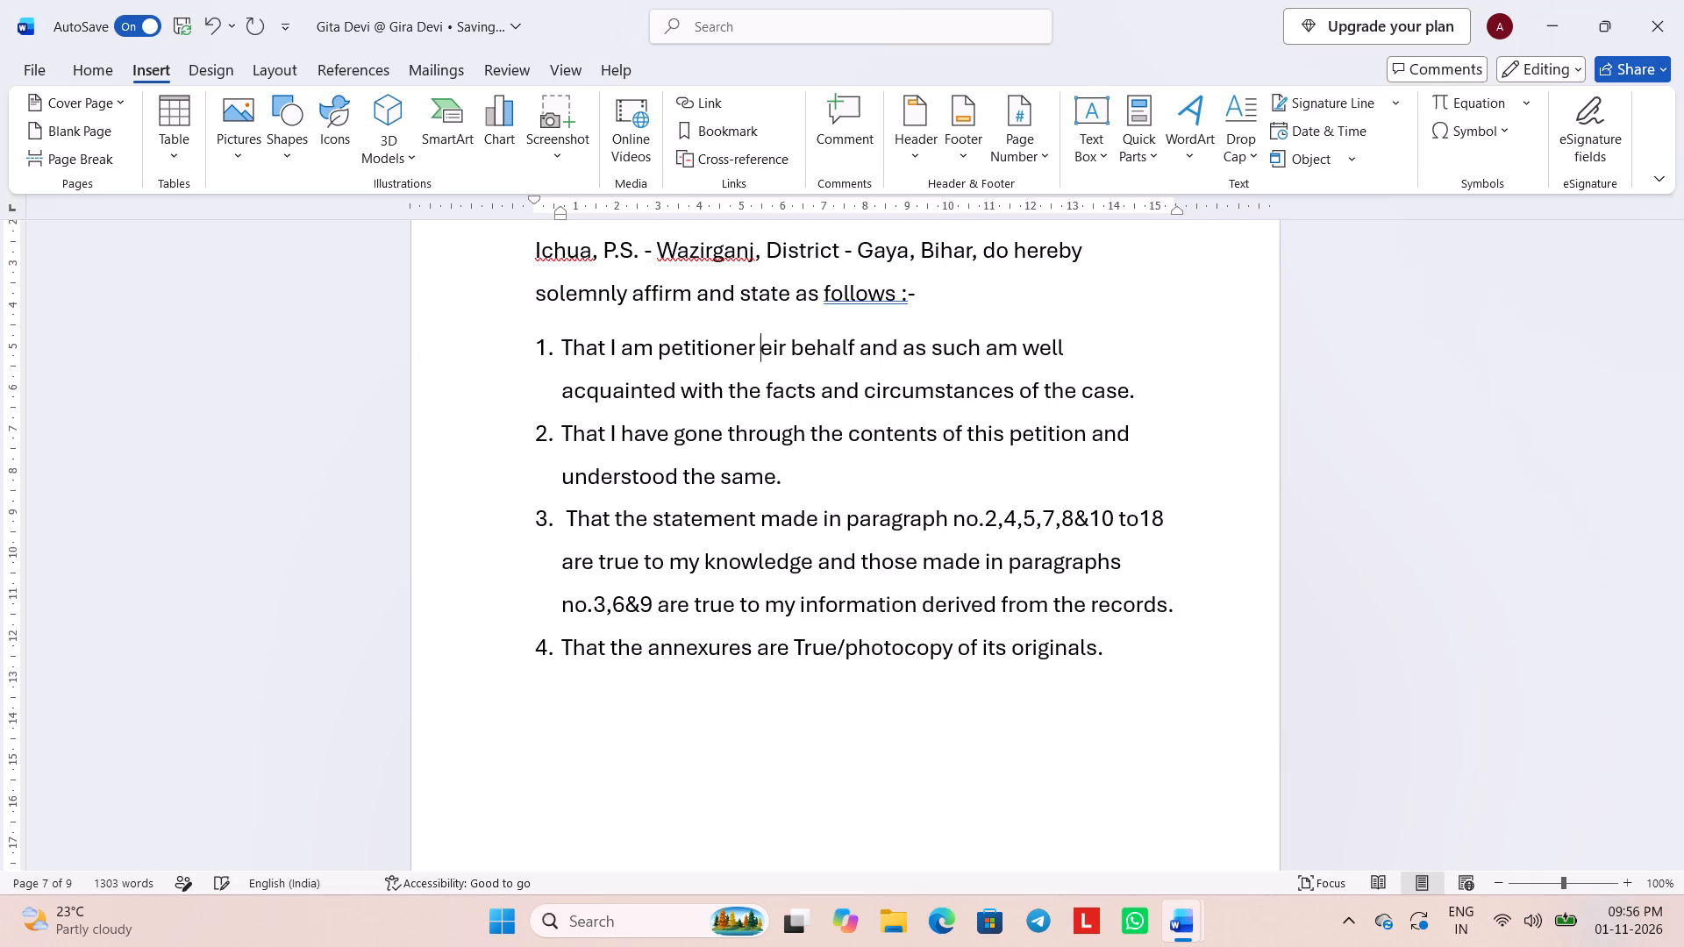
key("Delete")
key("Delete")
key("Delete")
key("Delete")
key("Delete")
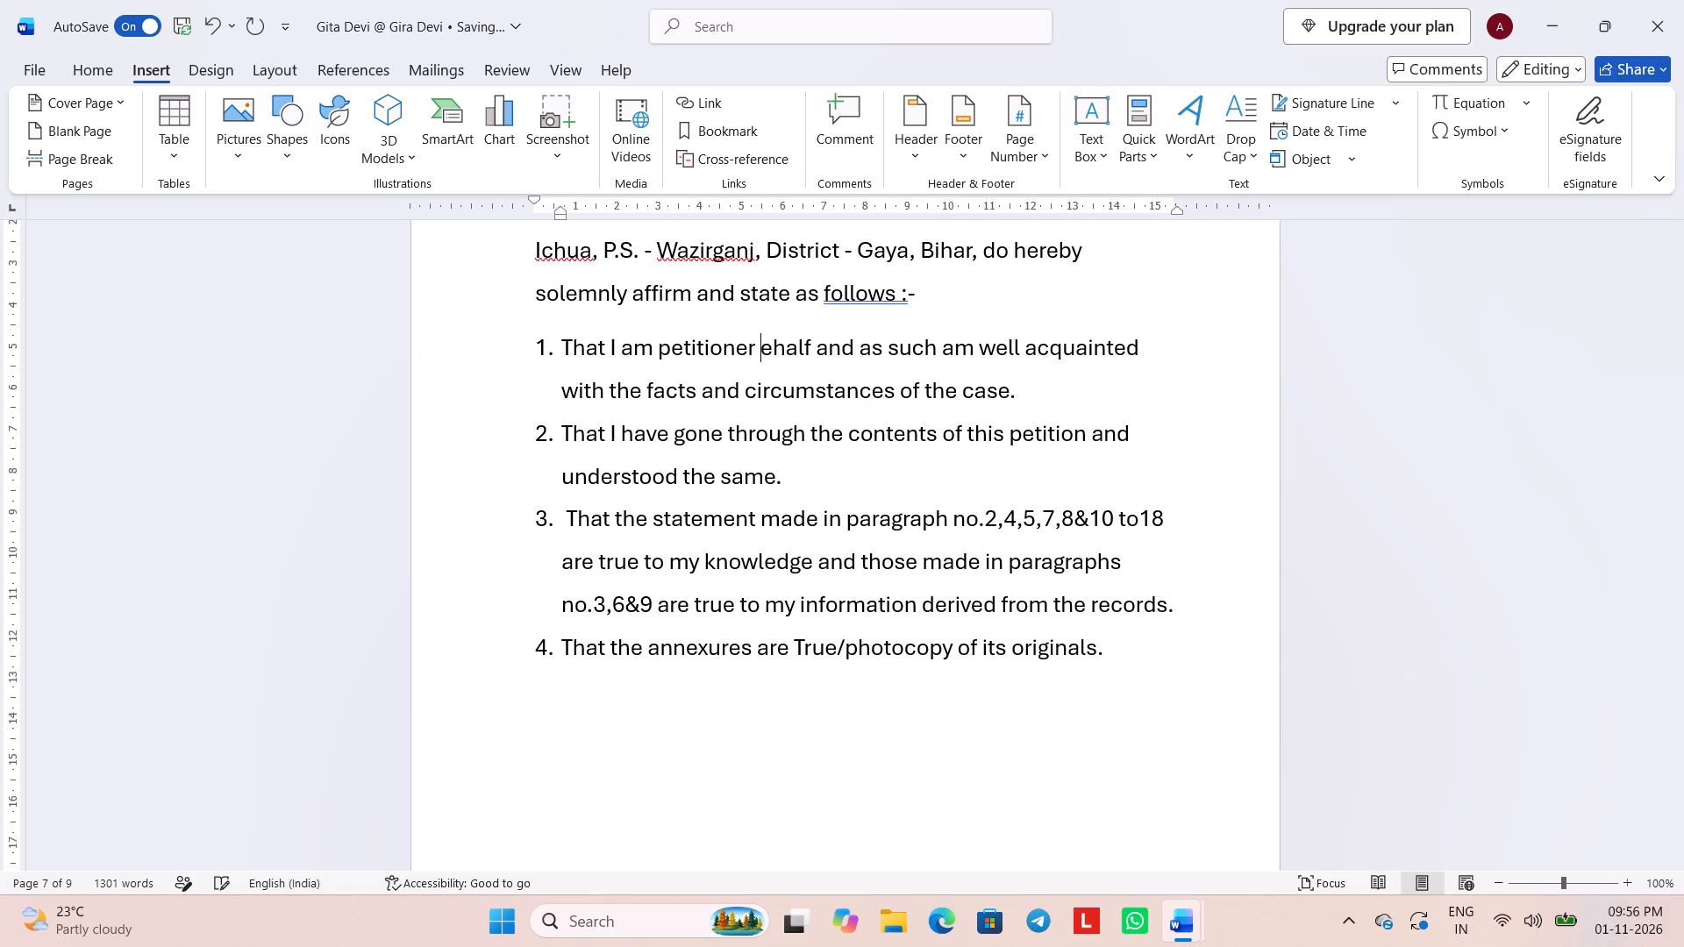
key("Delete")
key("Delete")
key("Delete")
key("Delete")
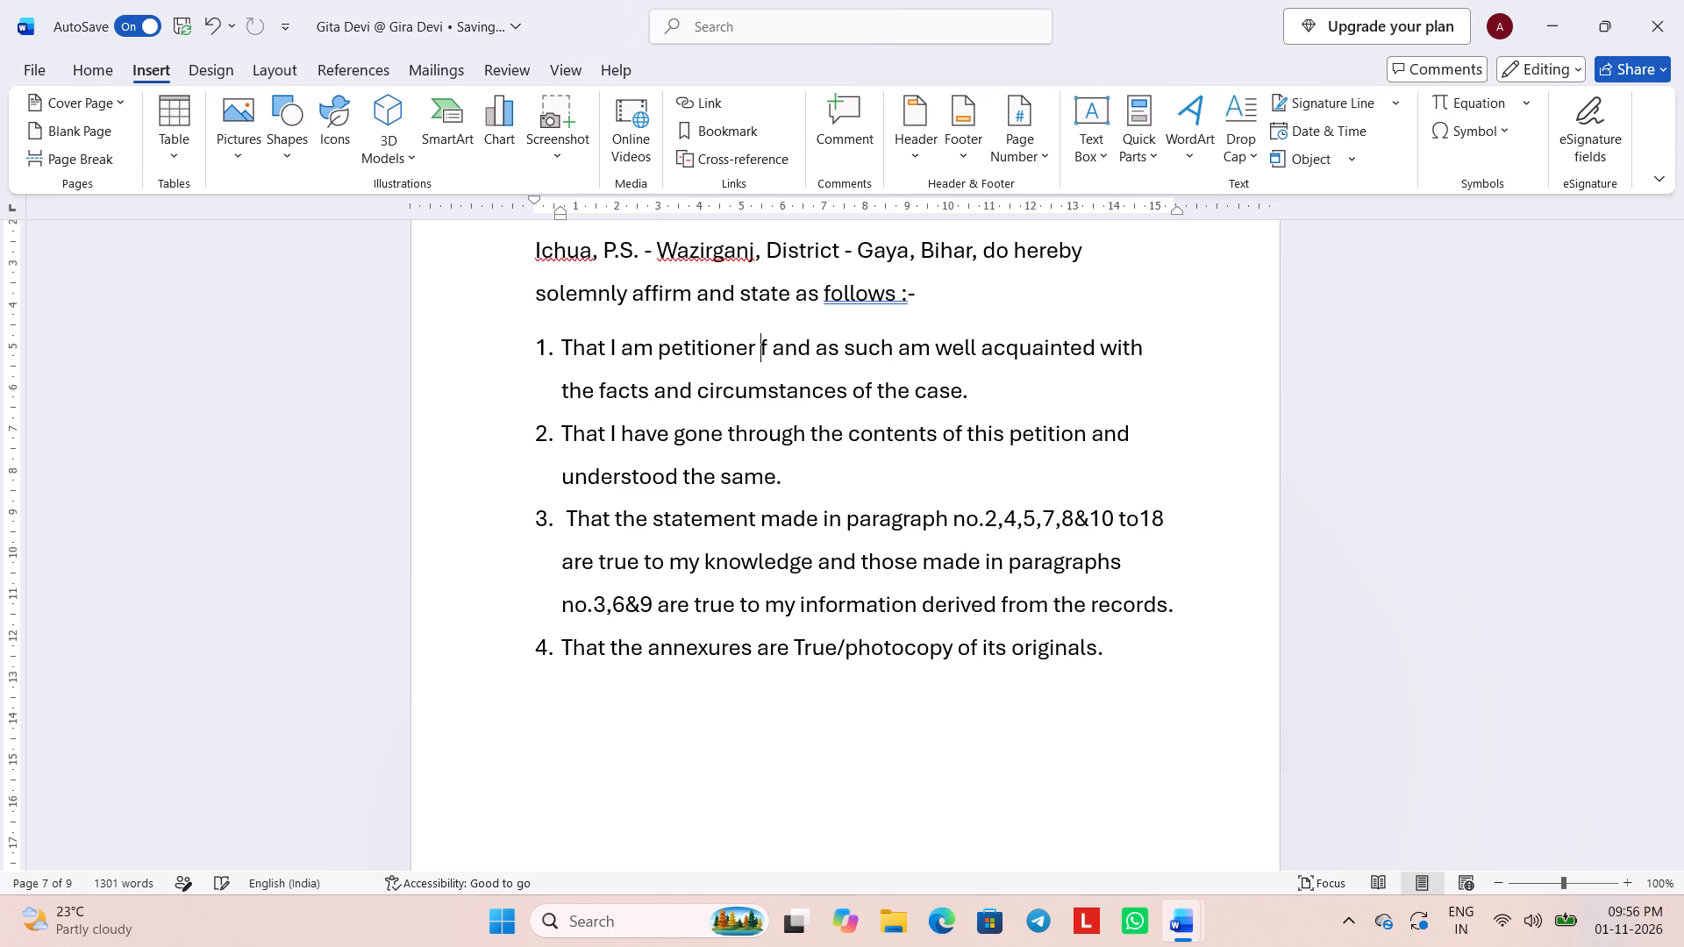
Complete affidavit paragraph 1 so it reads "That I am petitioner of this case and as such am well acquainted".
key("0")
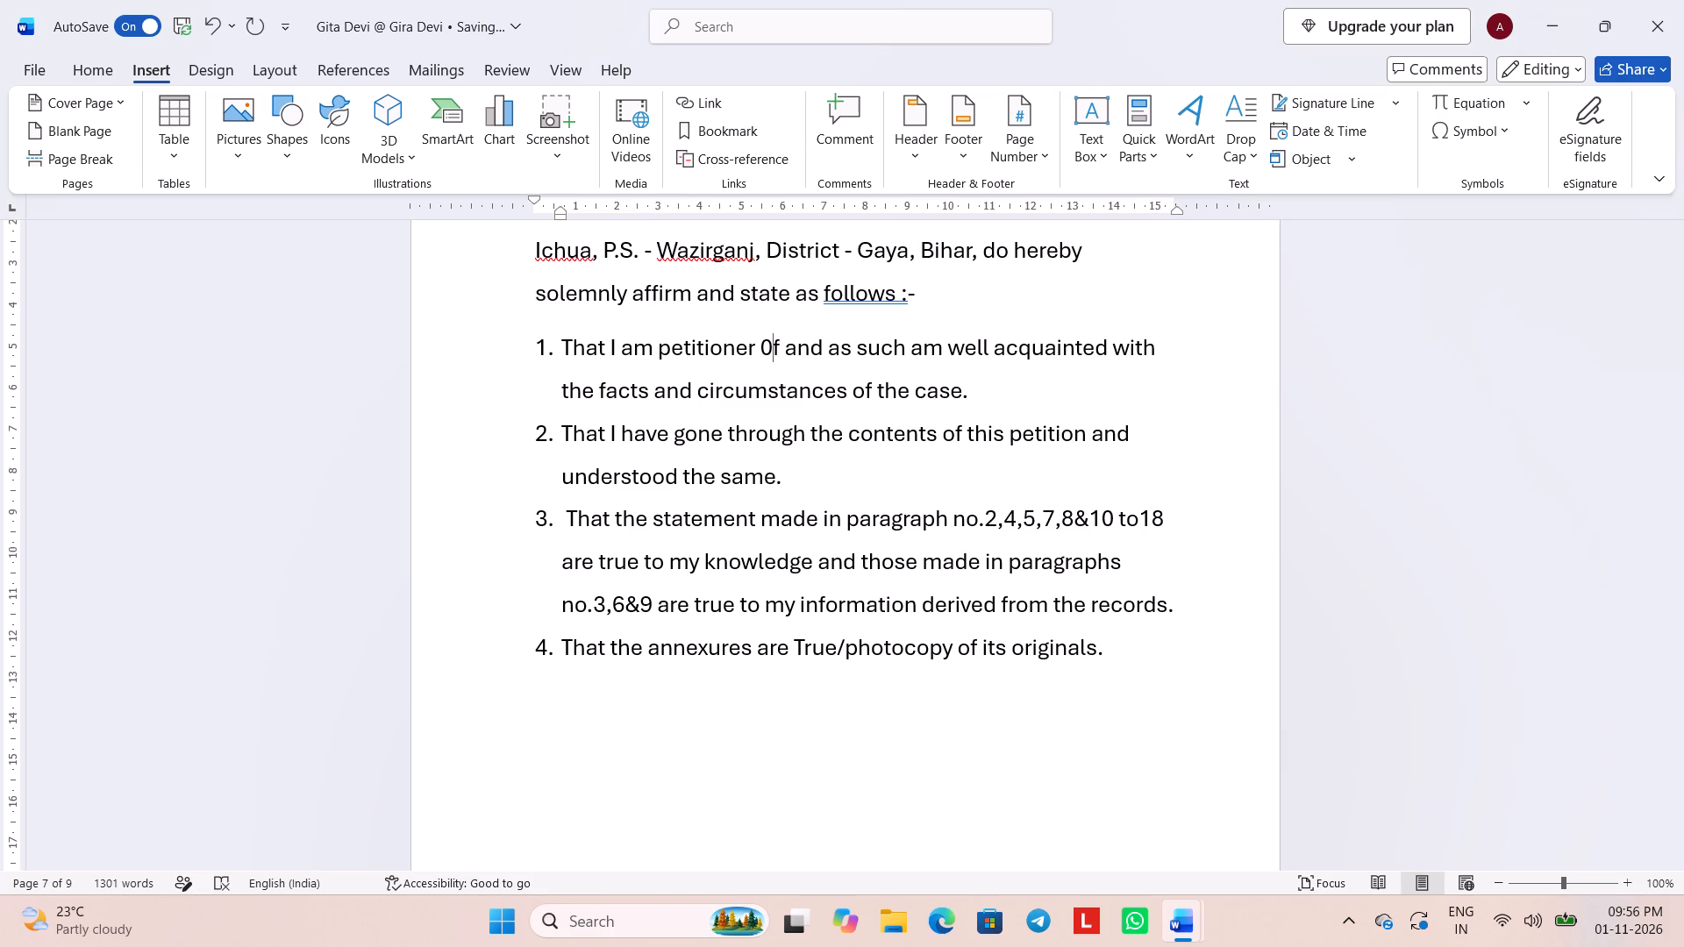
key("BackSpace")
key("o")
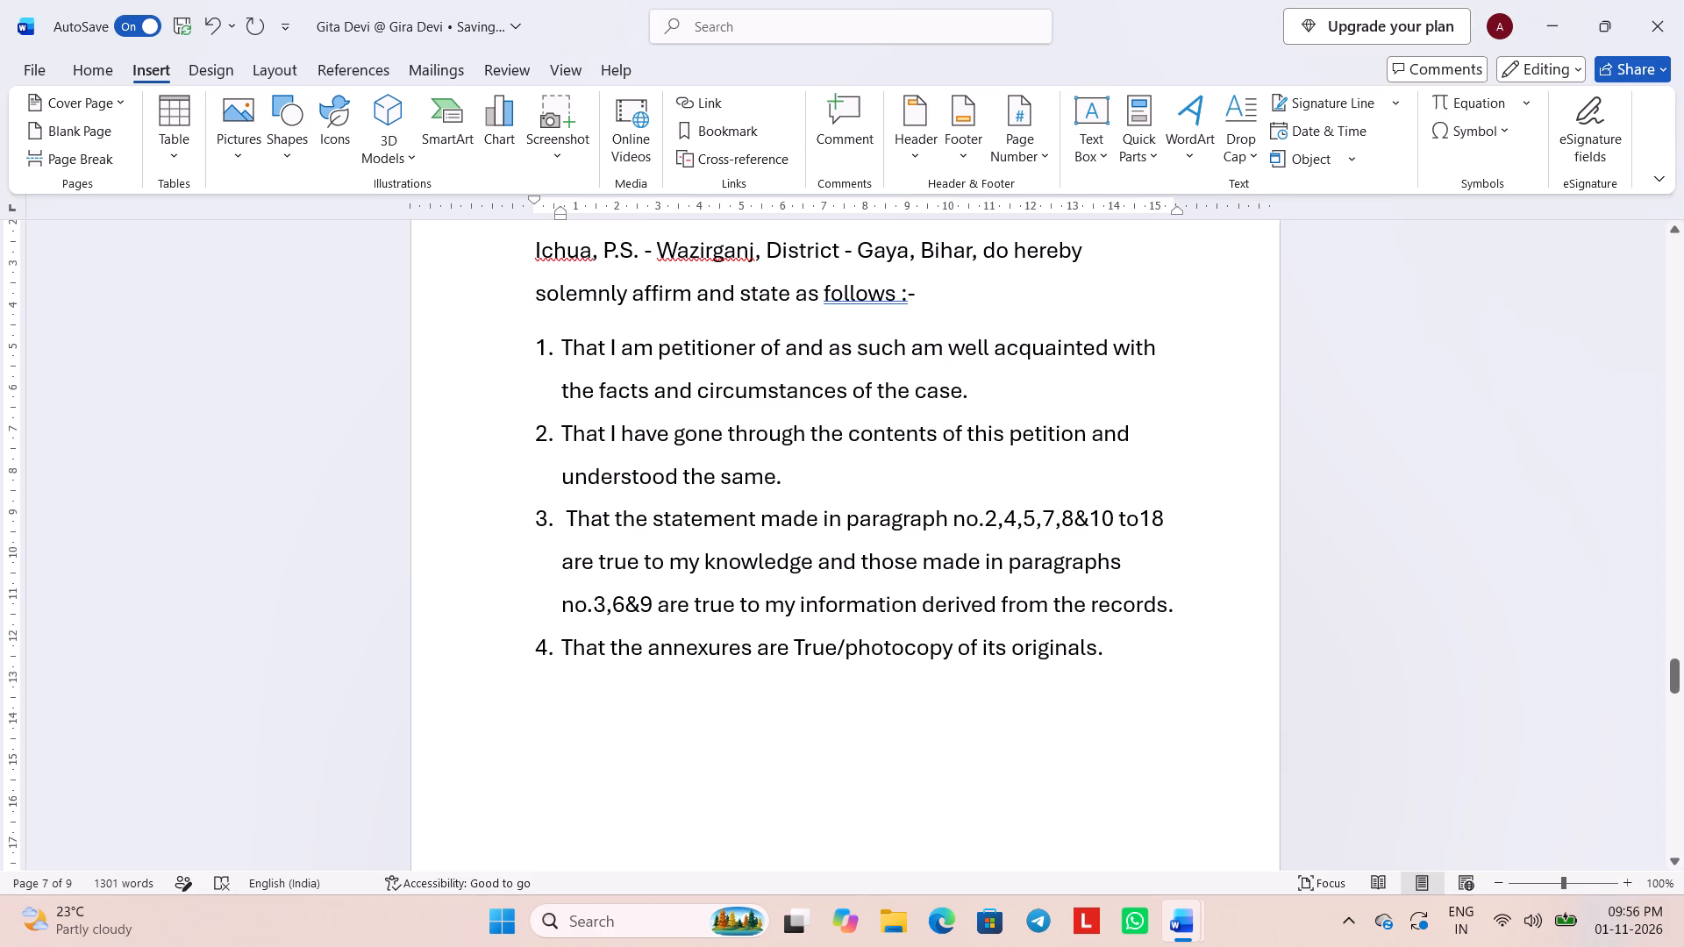
left_click(782, 350)
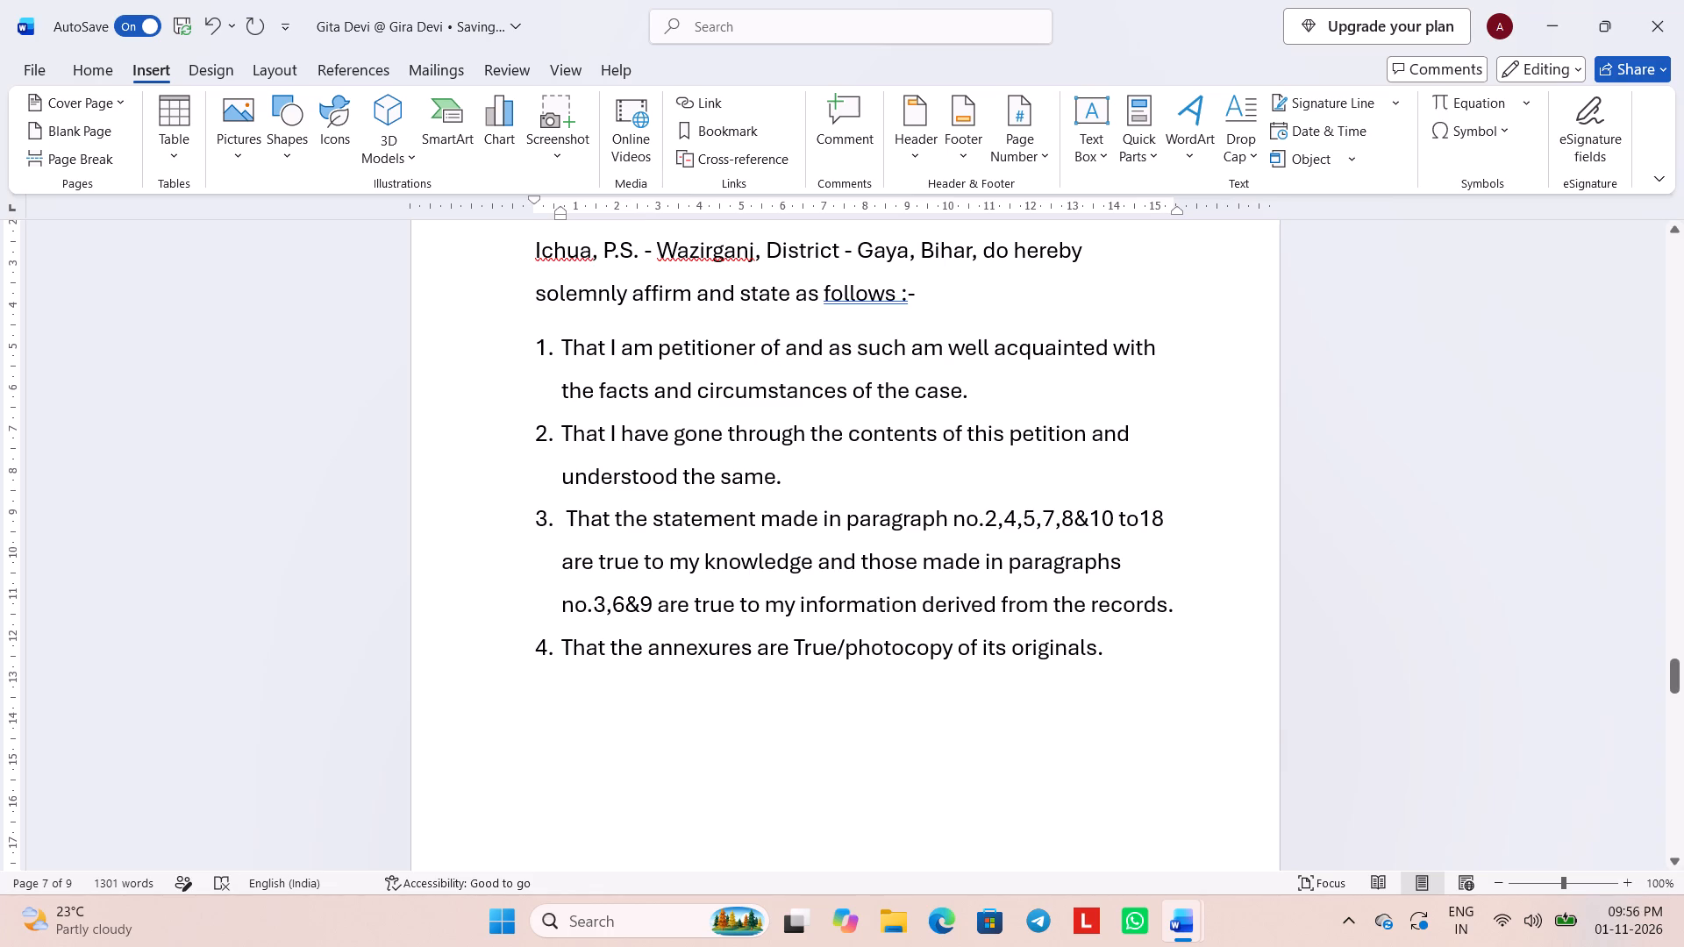
left_click(782, 350)
key("space")
type("th")
type("is")
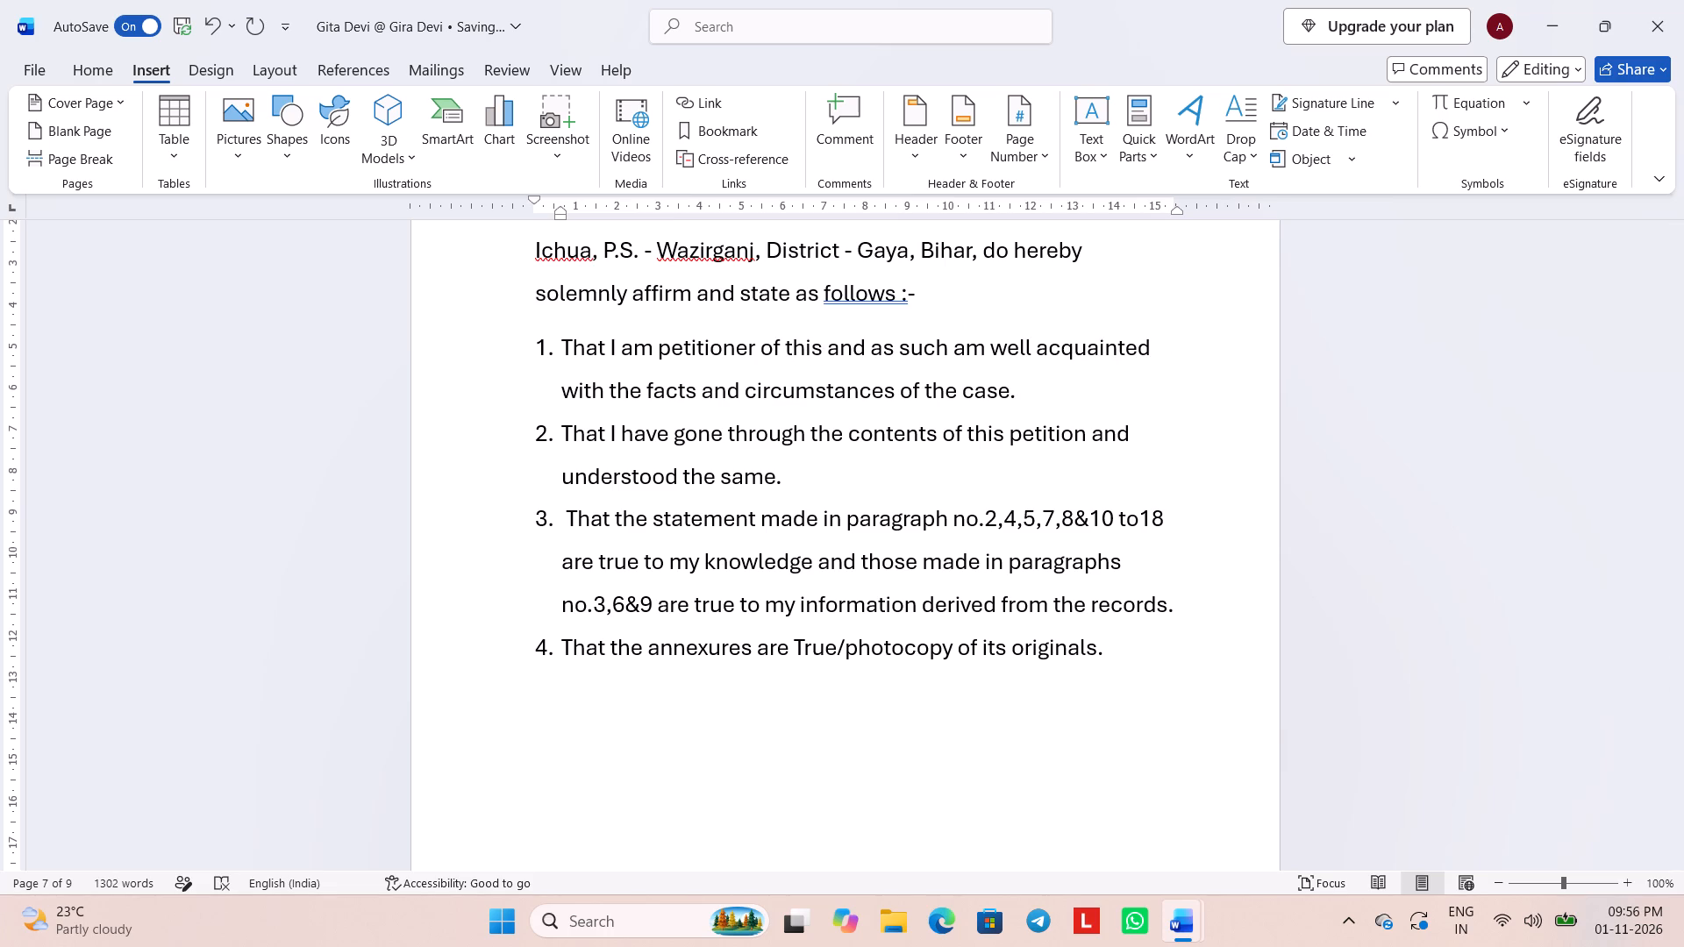
key("space")
type("case")
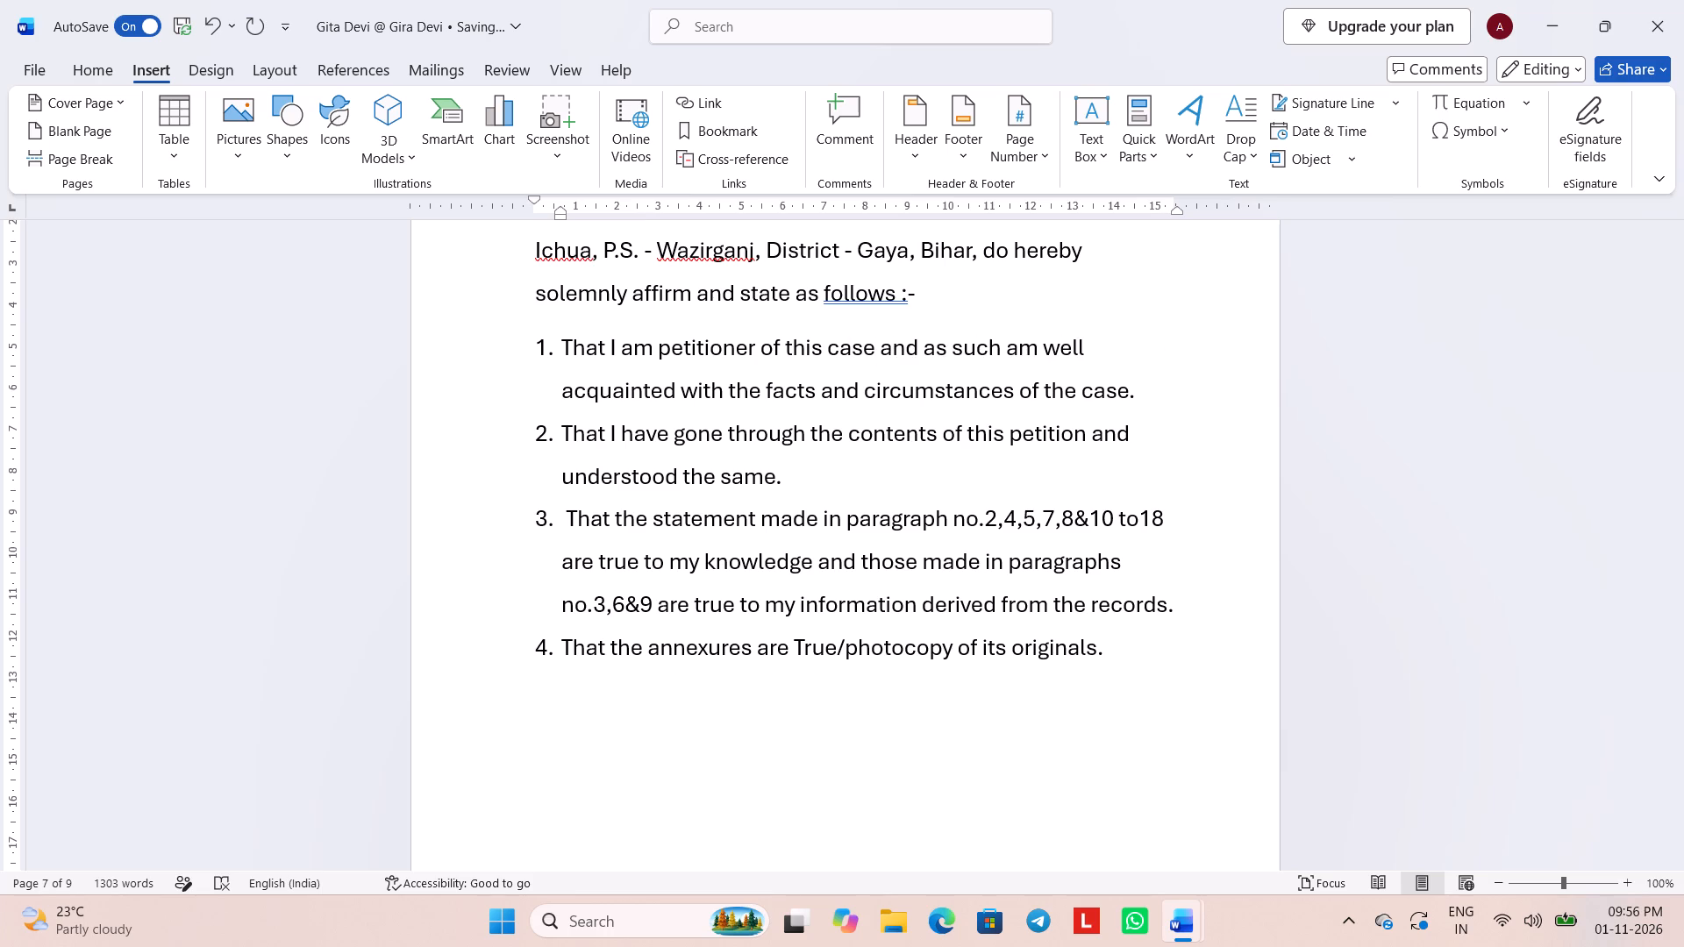
key("space")
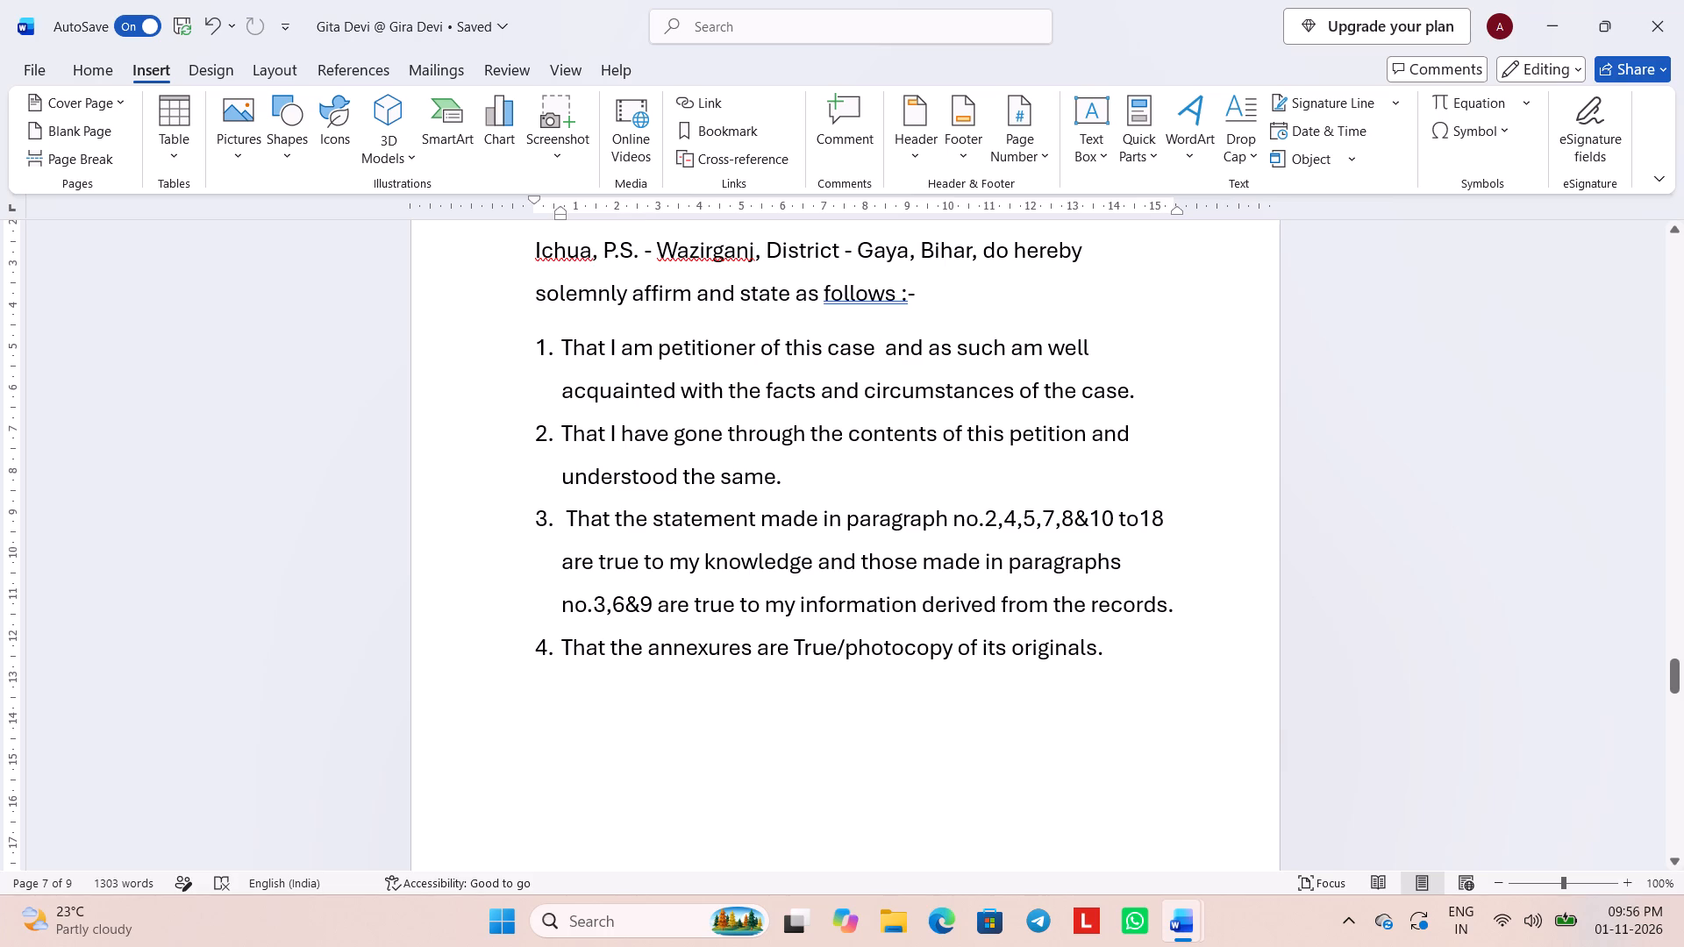
Review petition paragraphs 10 to 18 and the affidavit's statements on which paragraphs are true to knowledge or derived from records.
scroll(938, 457, "down", 1)
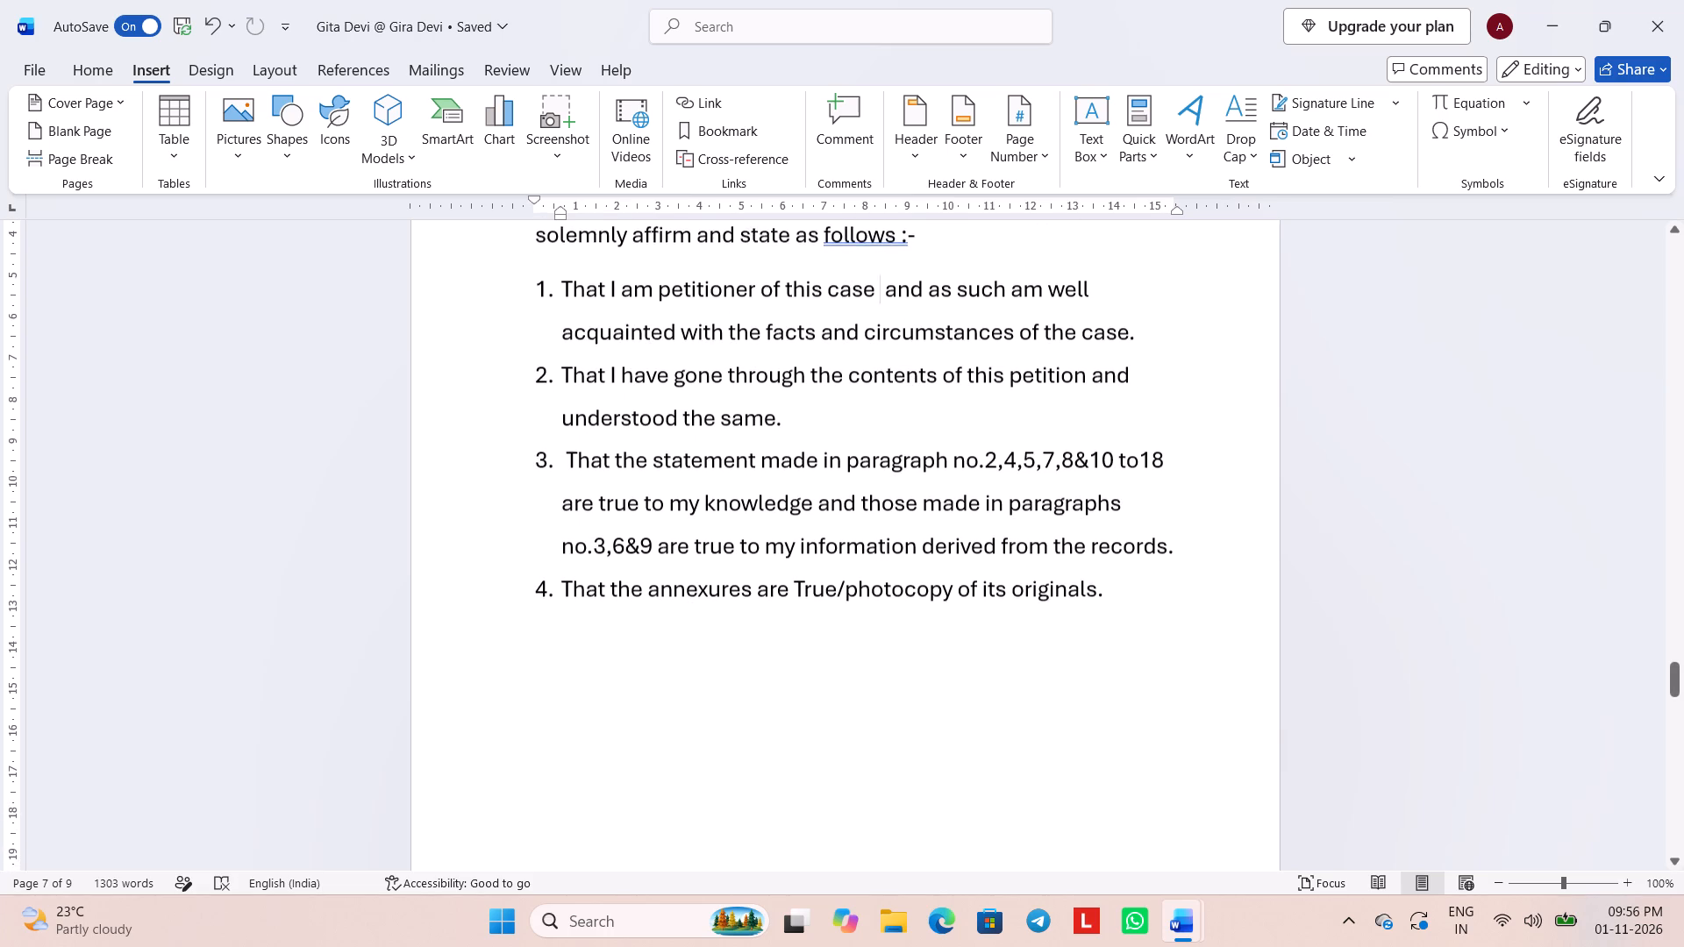
scroll(938, 457, "down", 1)
scroll(984, 437, "up", 1)
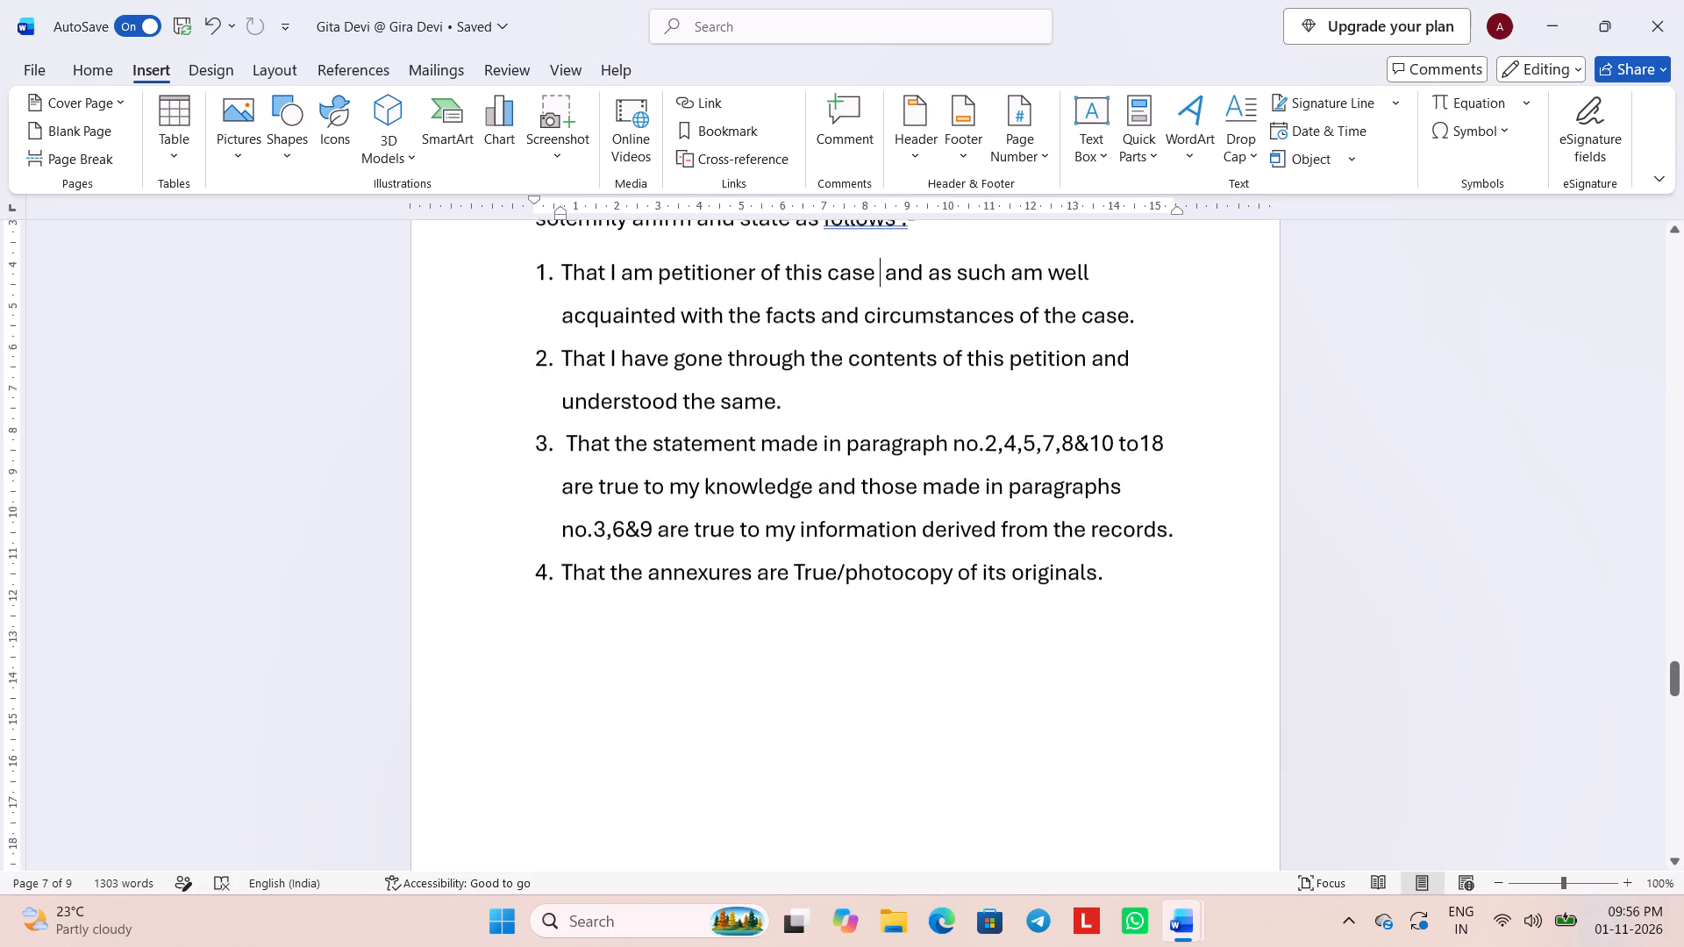
scroll(984, 437, "up", 8)
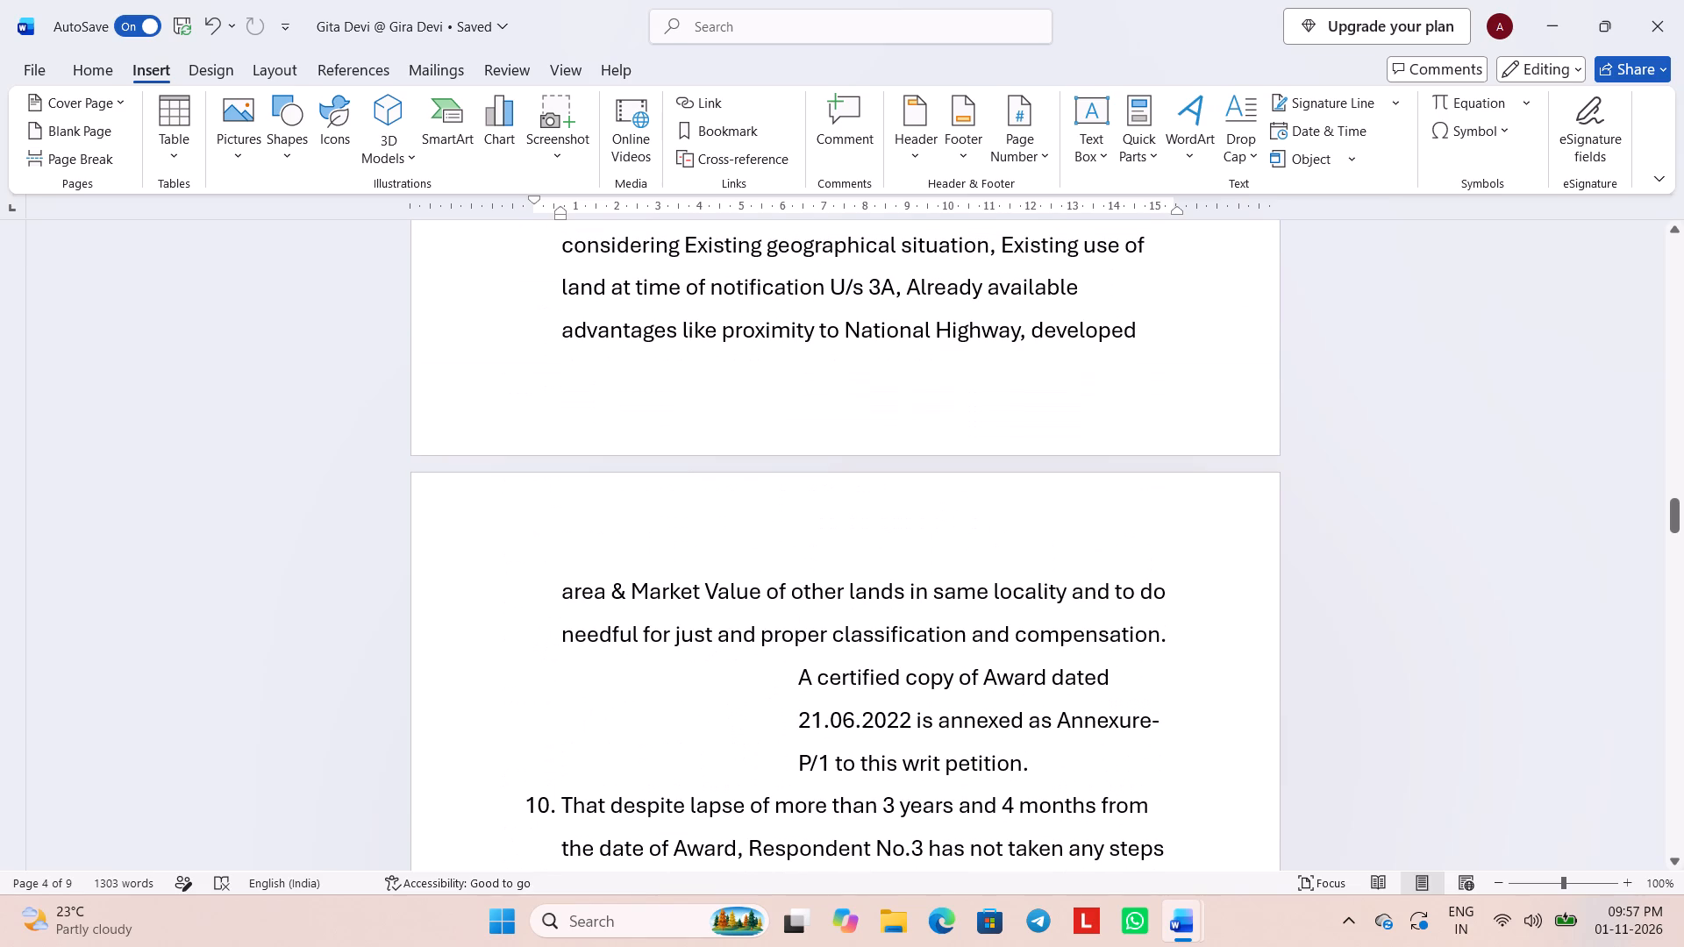
scroll(984, 437, "down", 1)
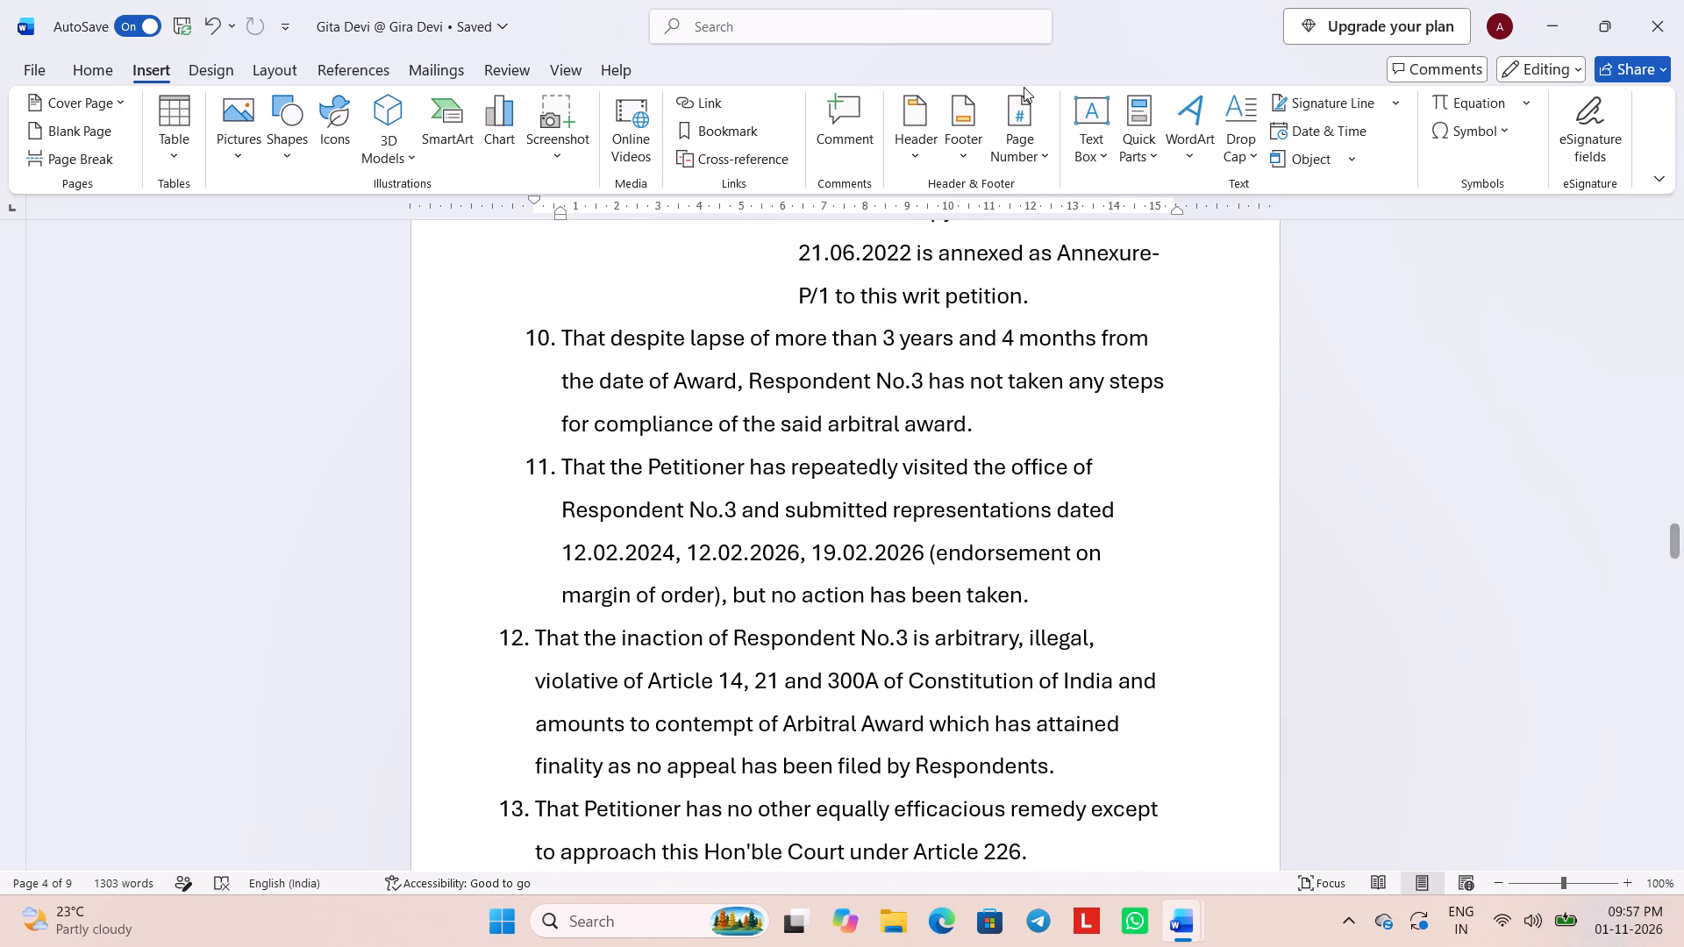
scroll(1024, 87, "down", 17)
scroll(1024, 87, "right", 1)
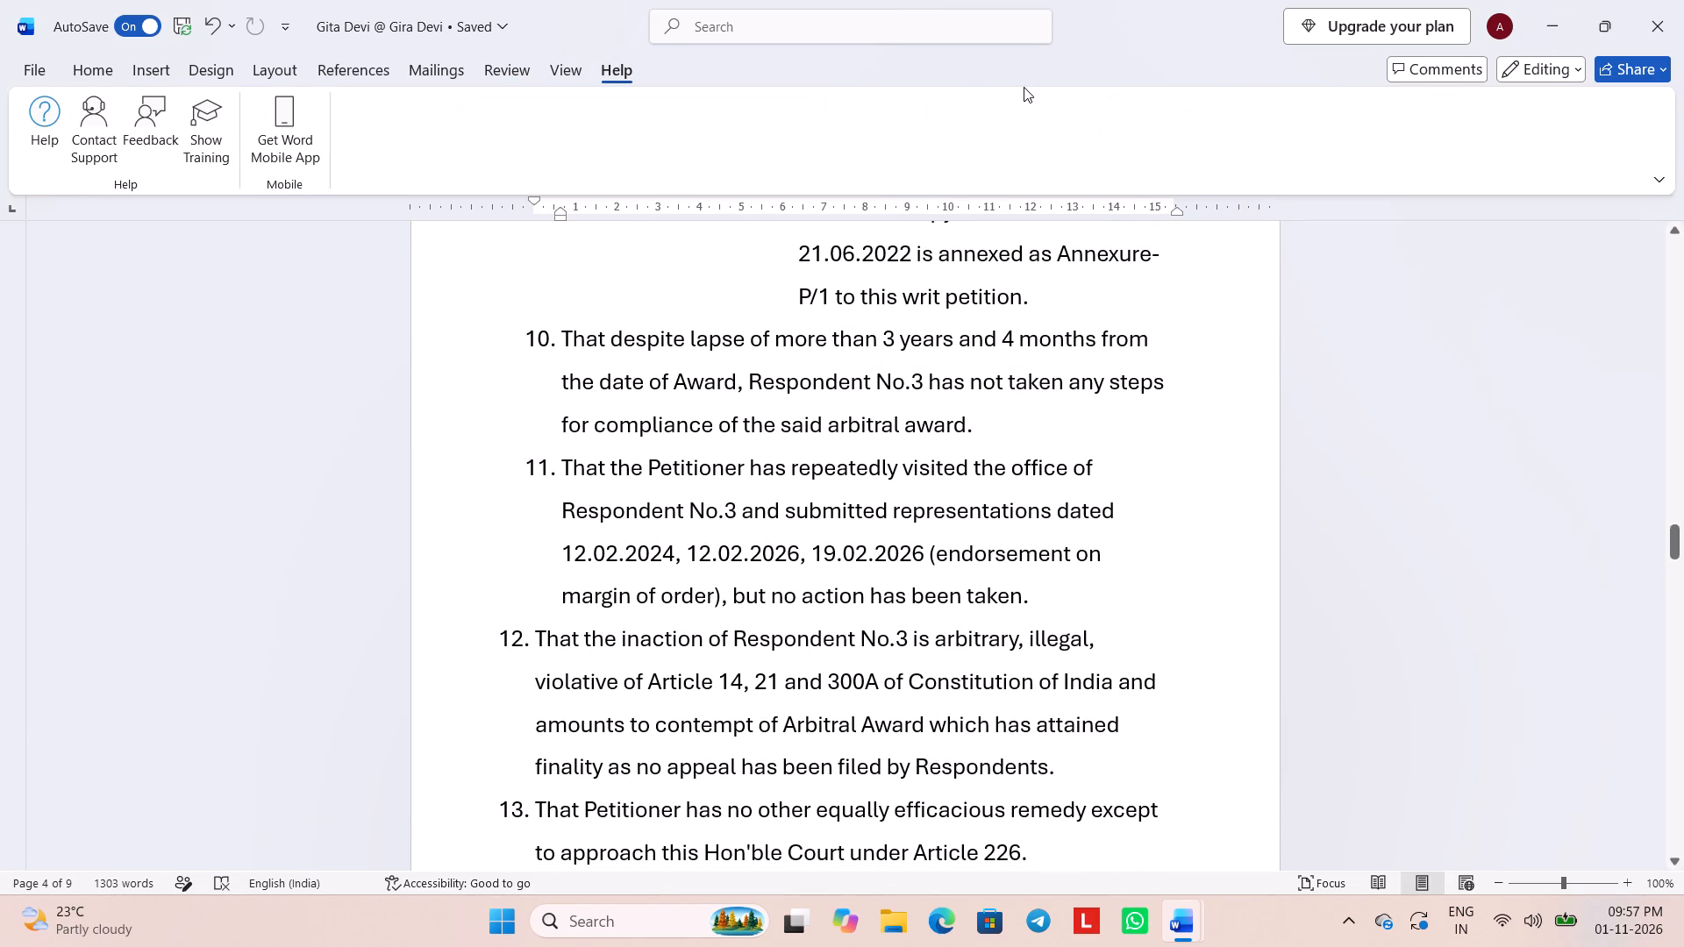
scroll(1024, 87, "right", 1)
scroll(1136, 370, "down", 1)
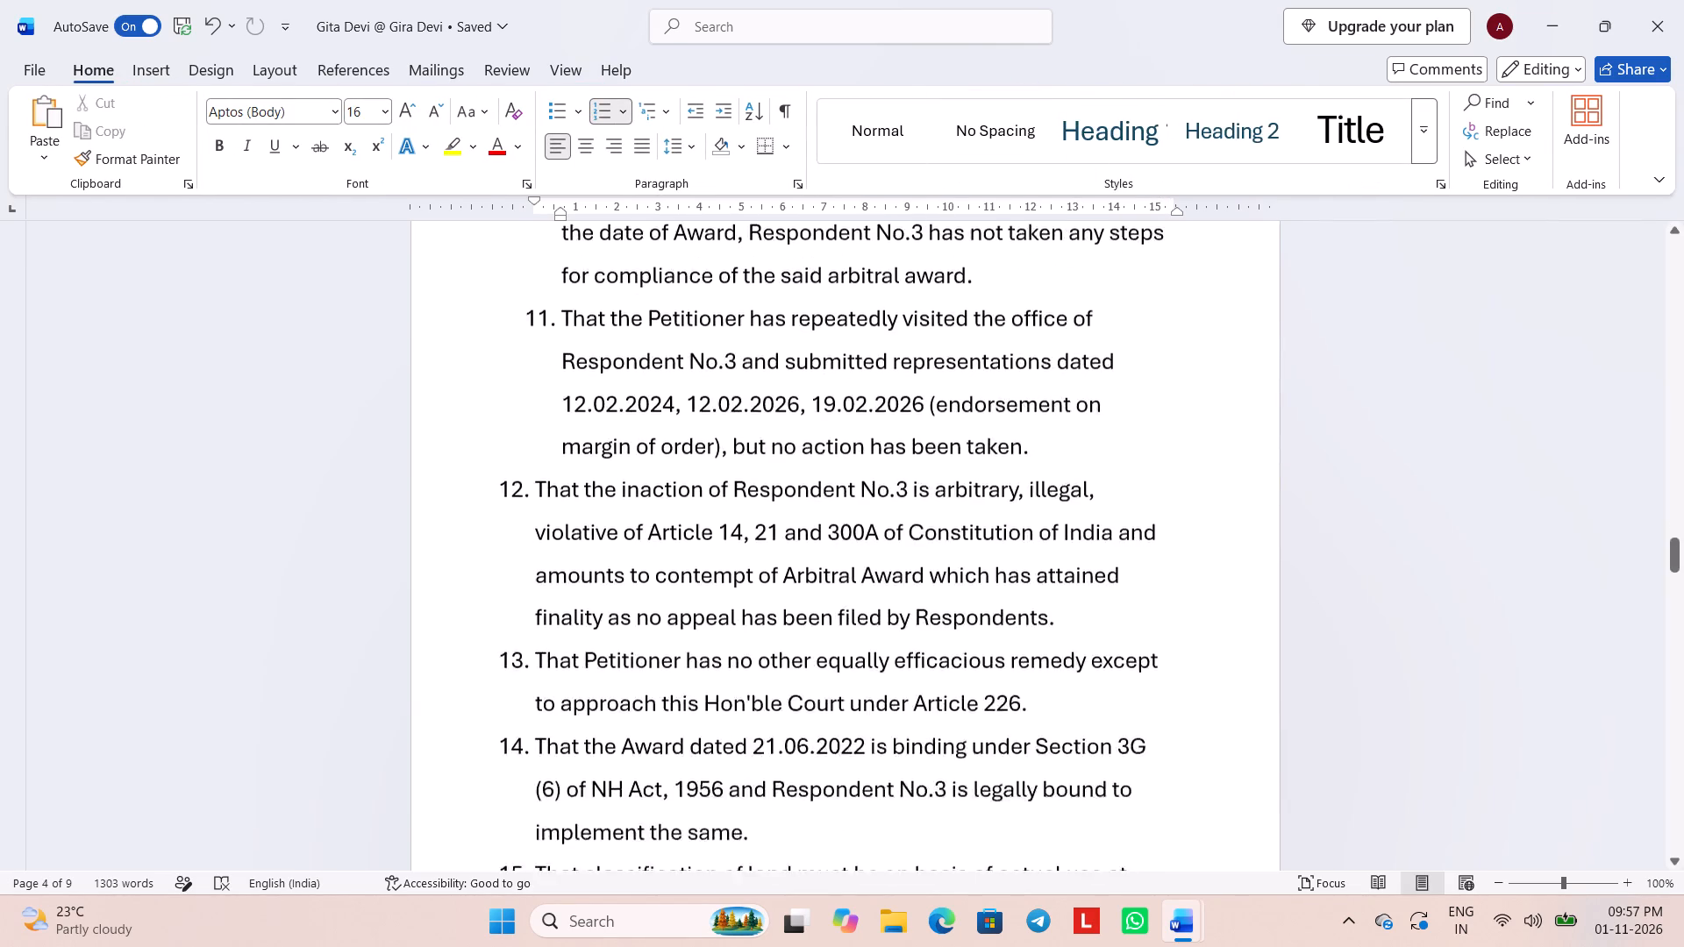
scroll(1136, 370, "down", 3)
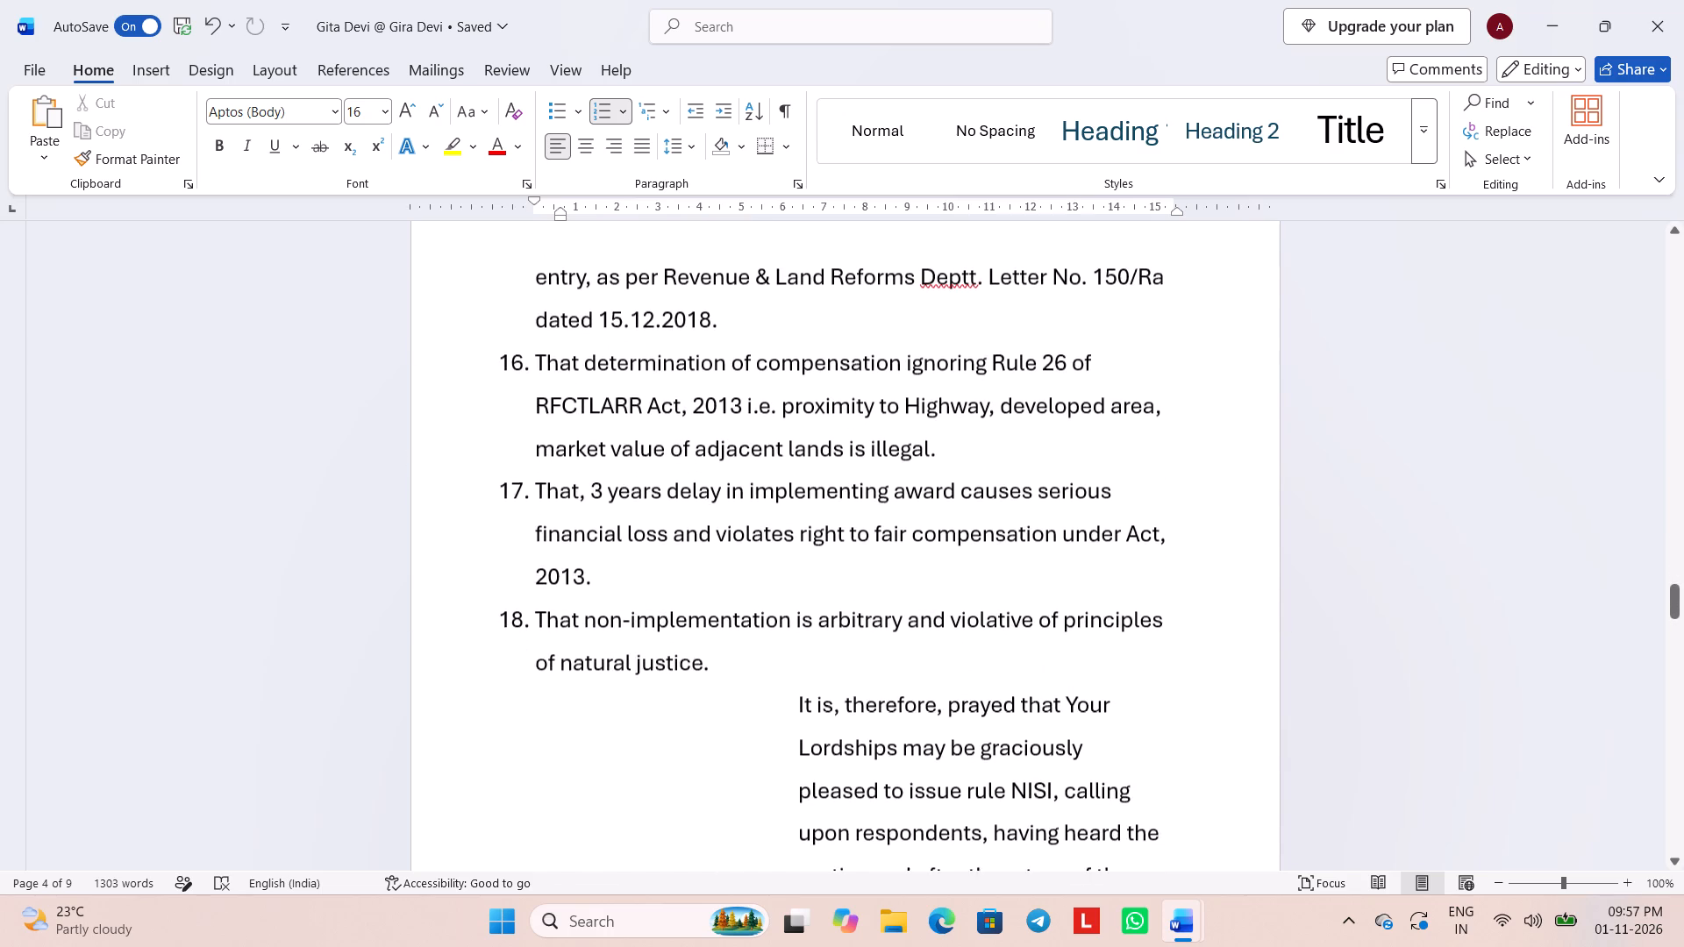
scroll(1136, 370, "down", 3)
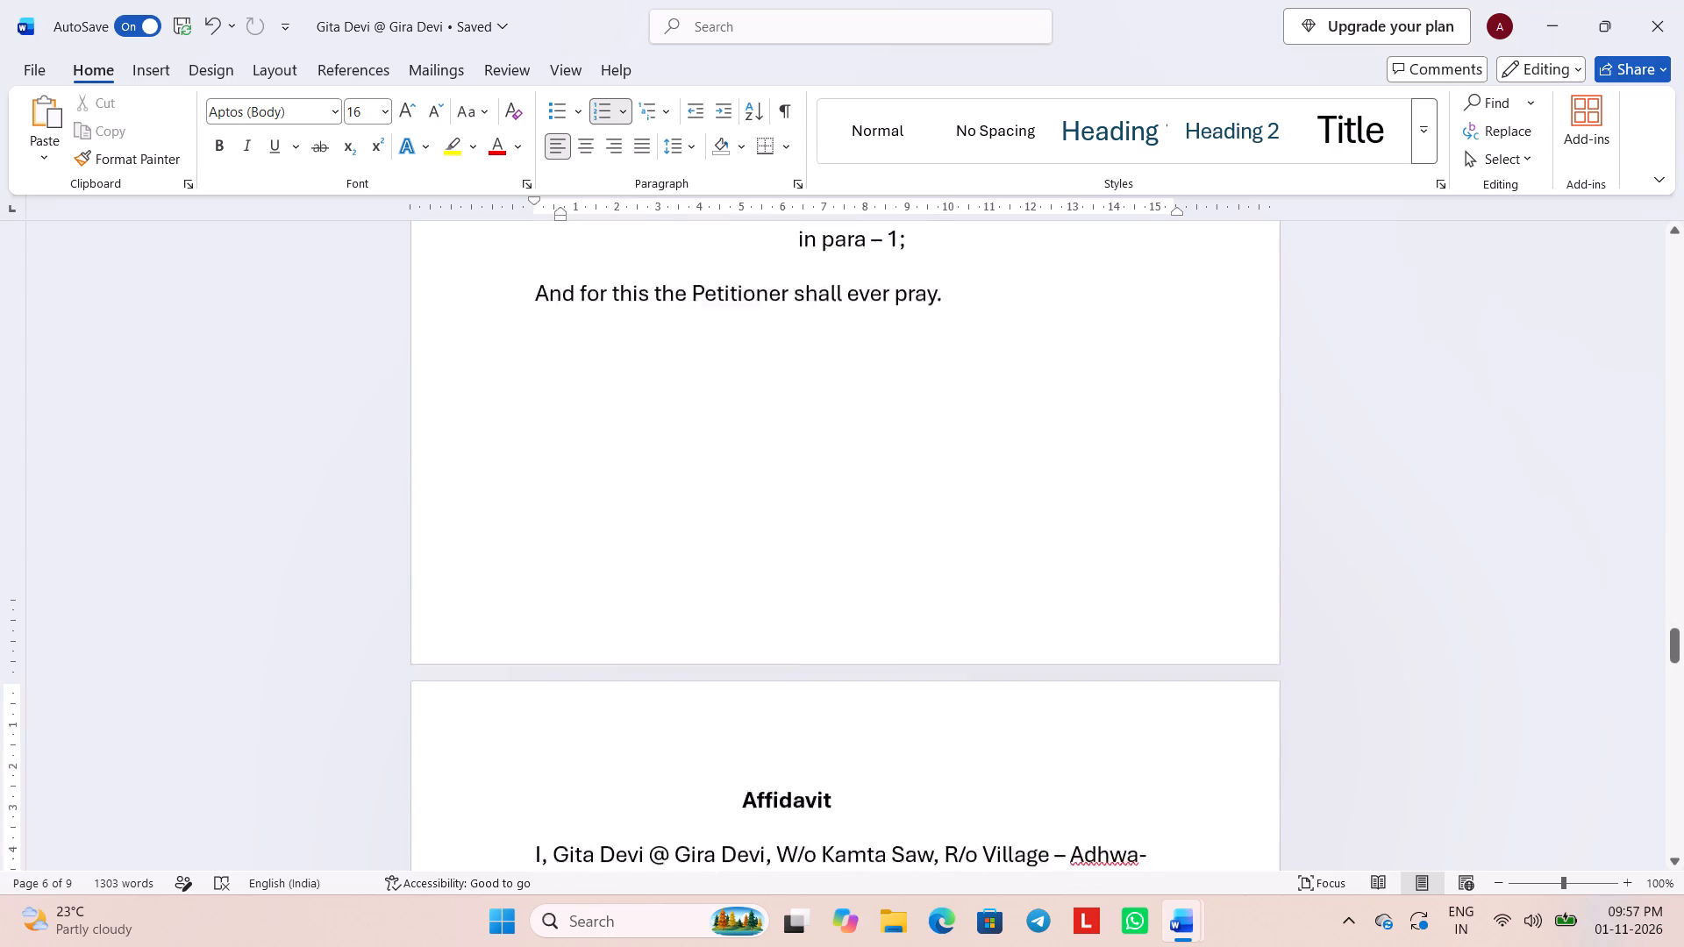
scroll(1136, 370, "down", 3)
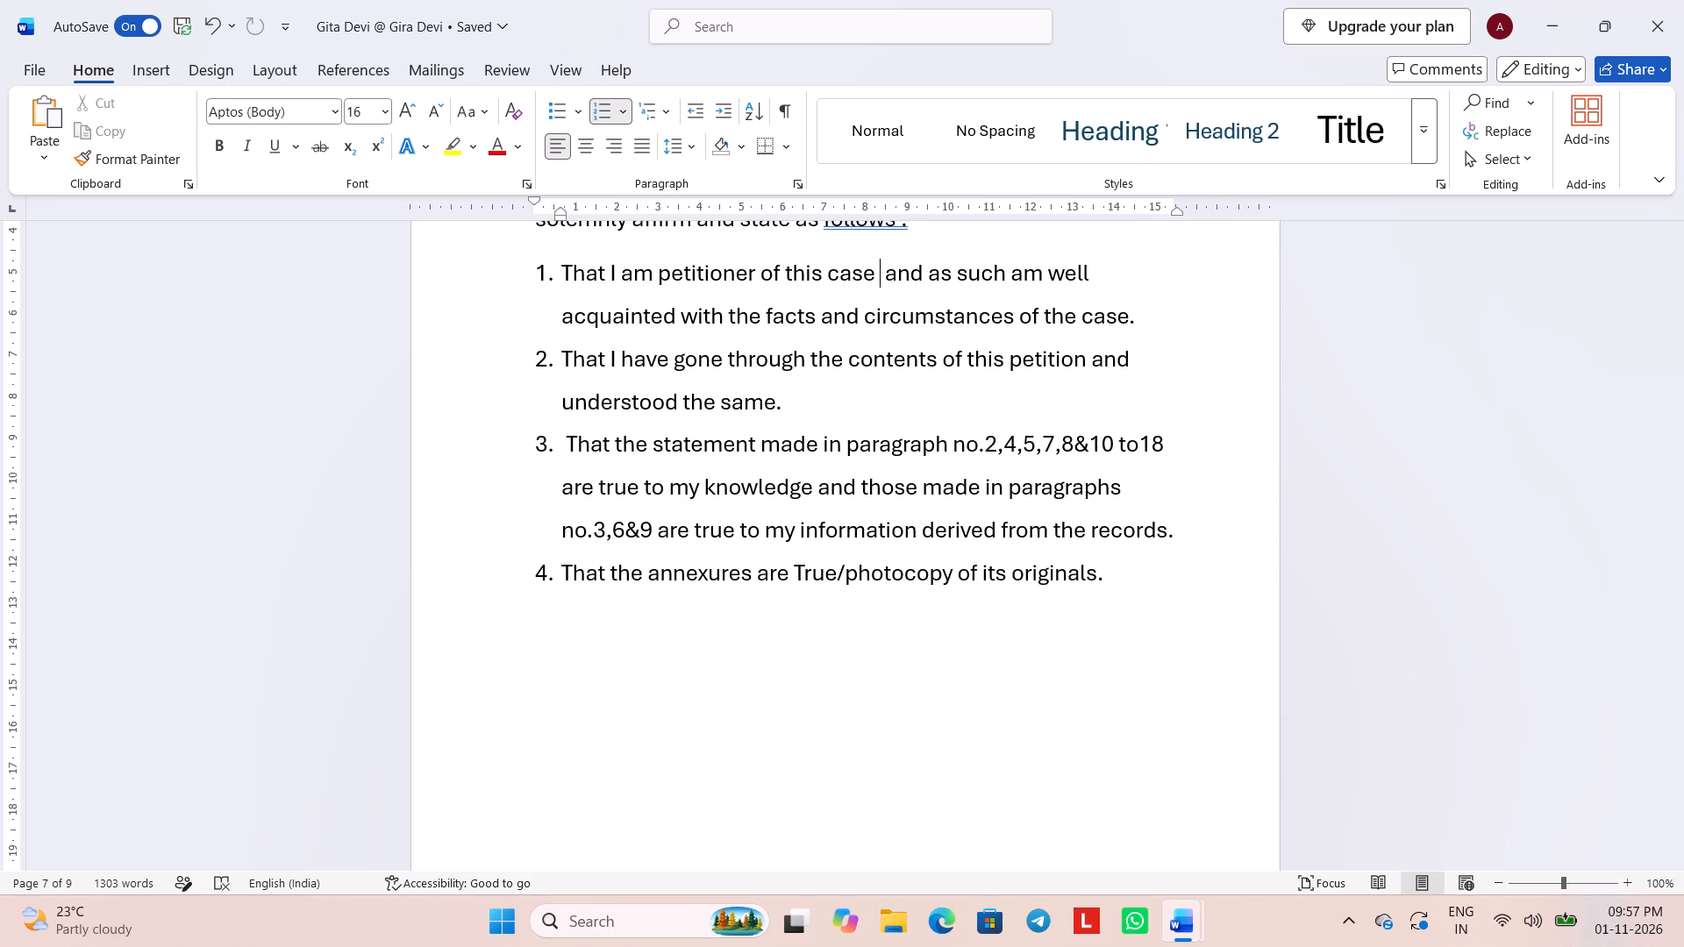
Look over the synopsis, the date and event heading, and the index of annexures at the end of the document.
scroll(582, 525, "down", 3)
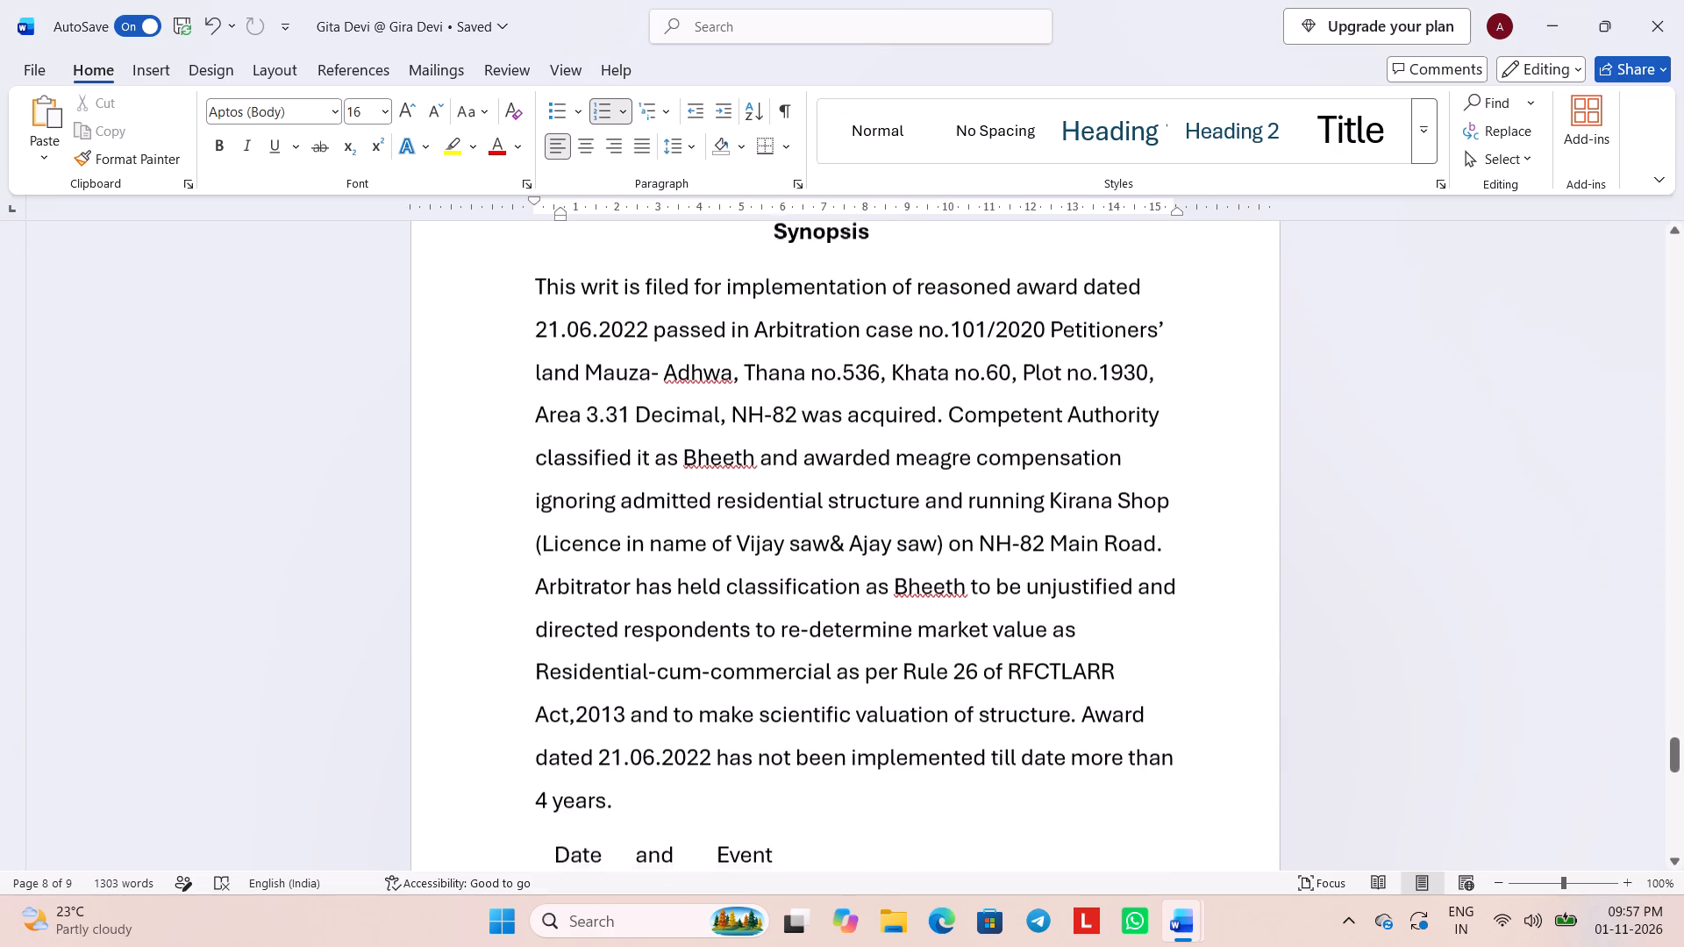
scroll(582, 525, "down", 2)
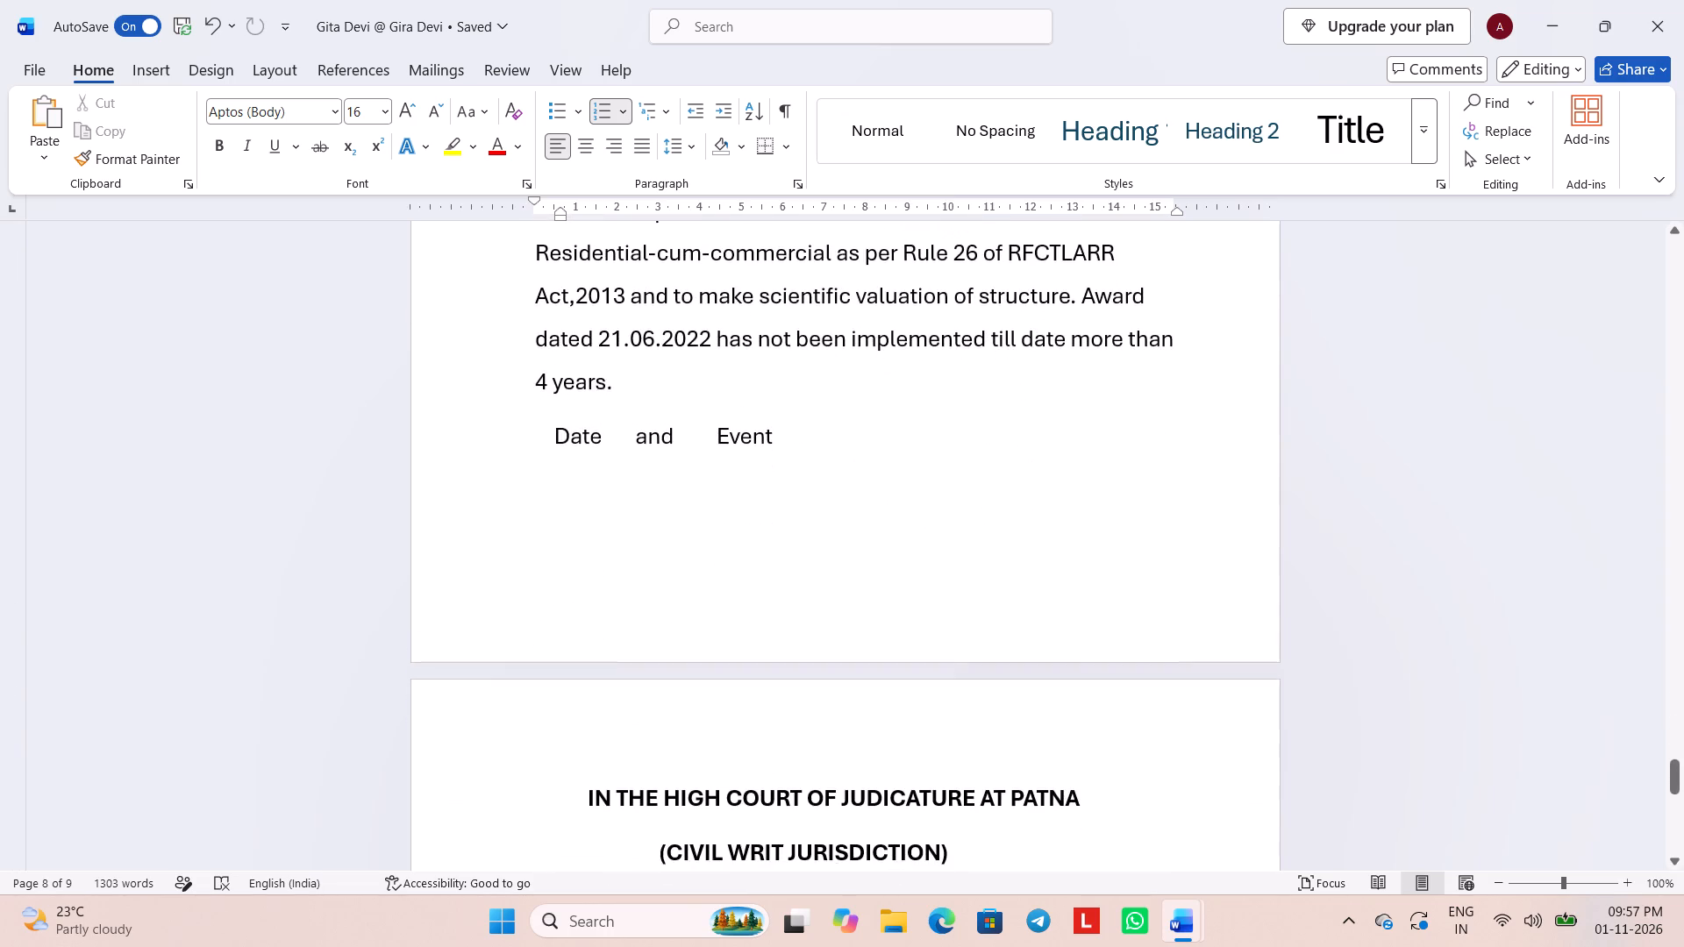
scroll(582, 525, "down", 3)
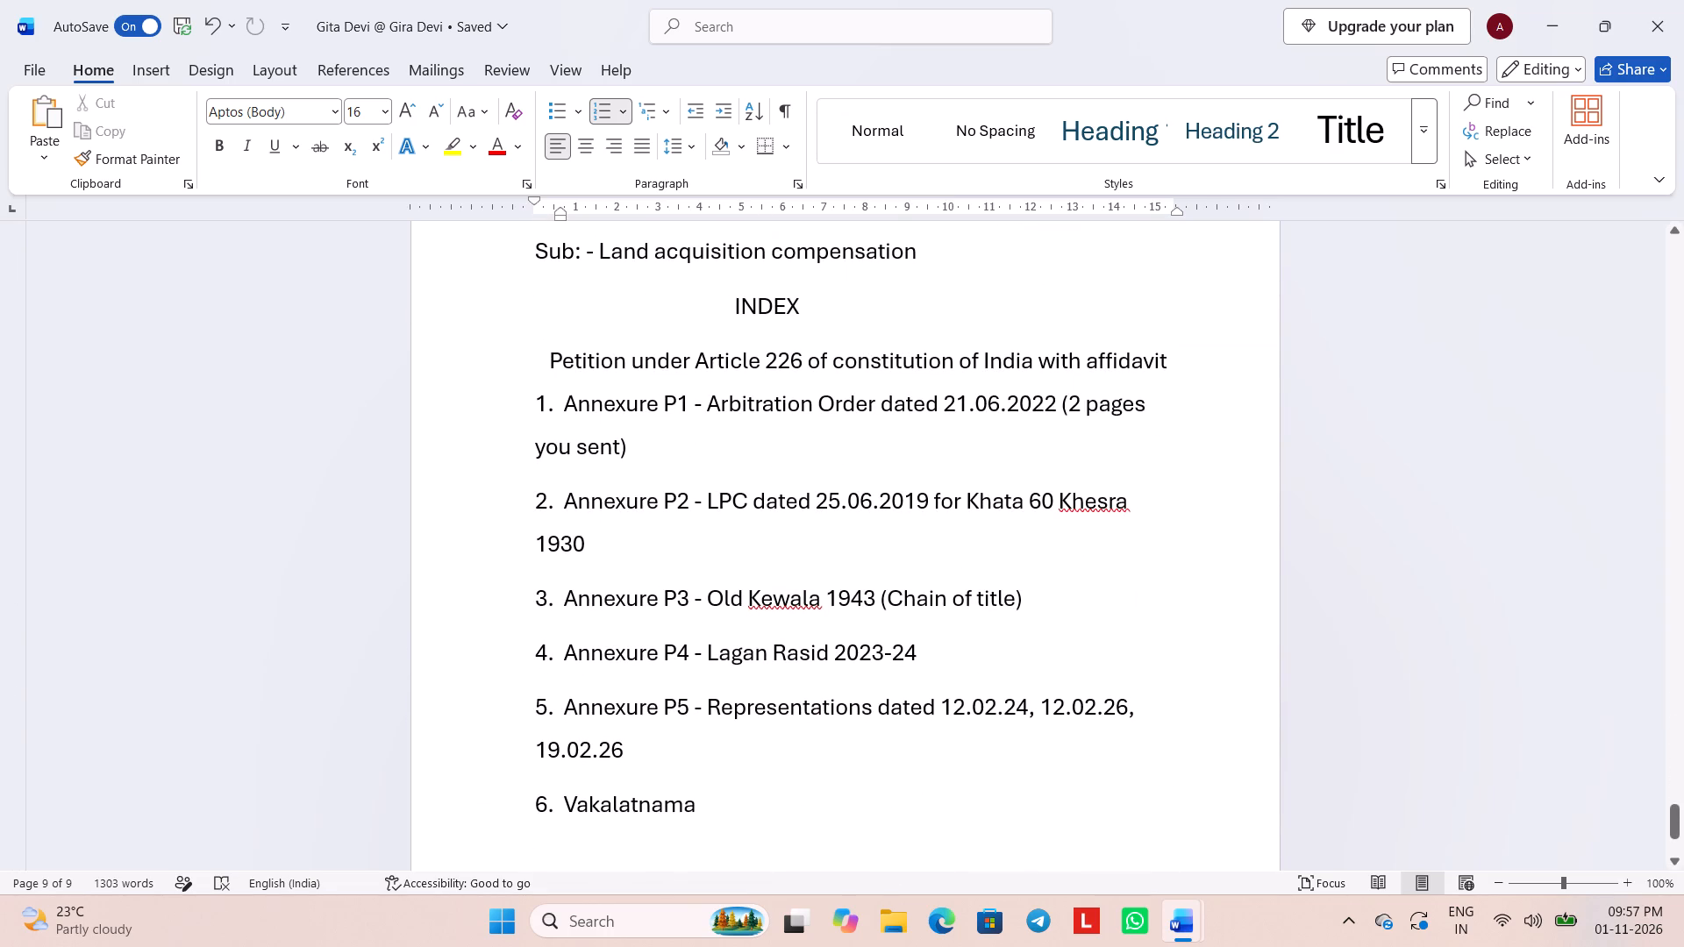
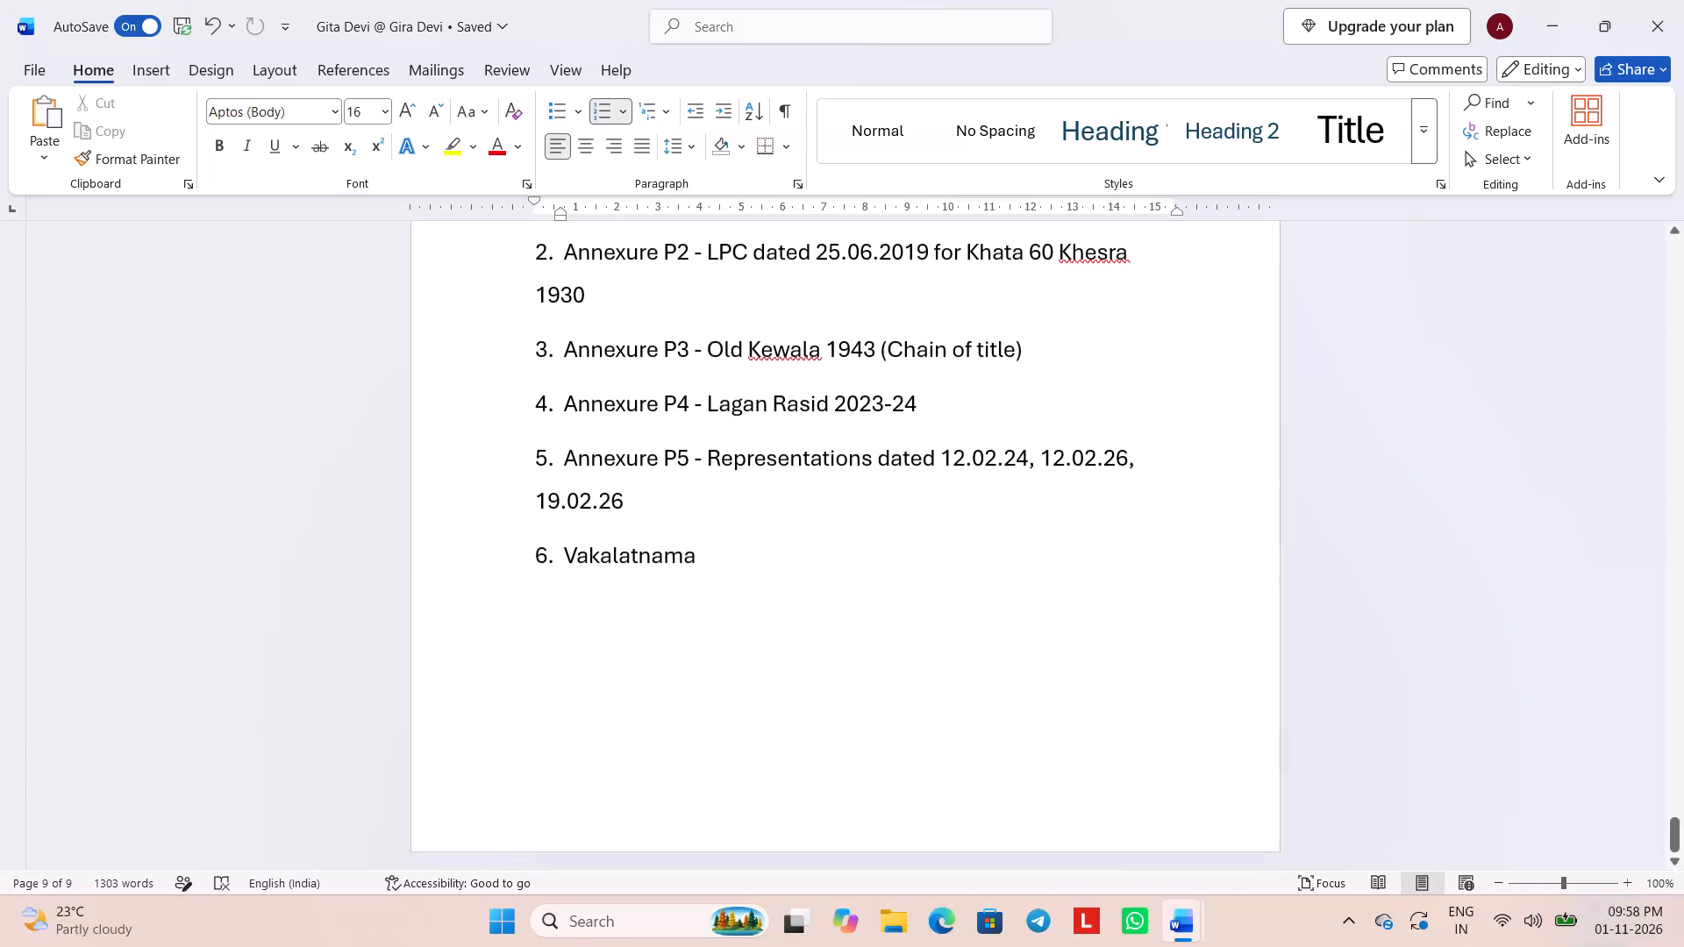
Shift the subject line on land acquisition compensation above the INDEX heading inward with leading spaces, roughly centring it on the page.
scroll(582, 525, "down", 1)
scroll(582, 525, "up", 3)
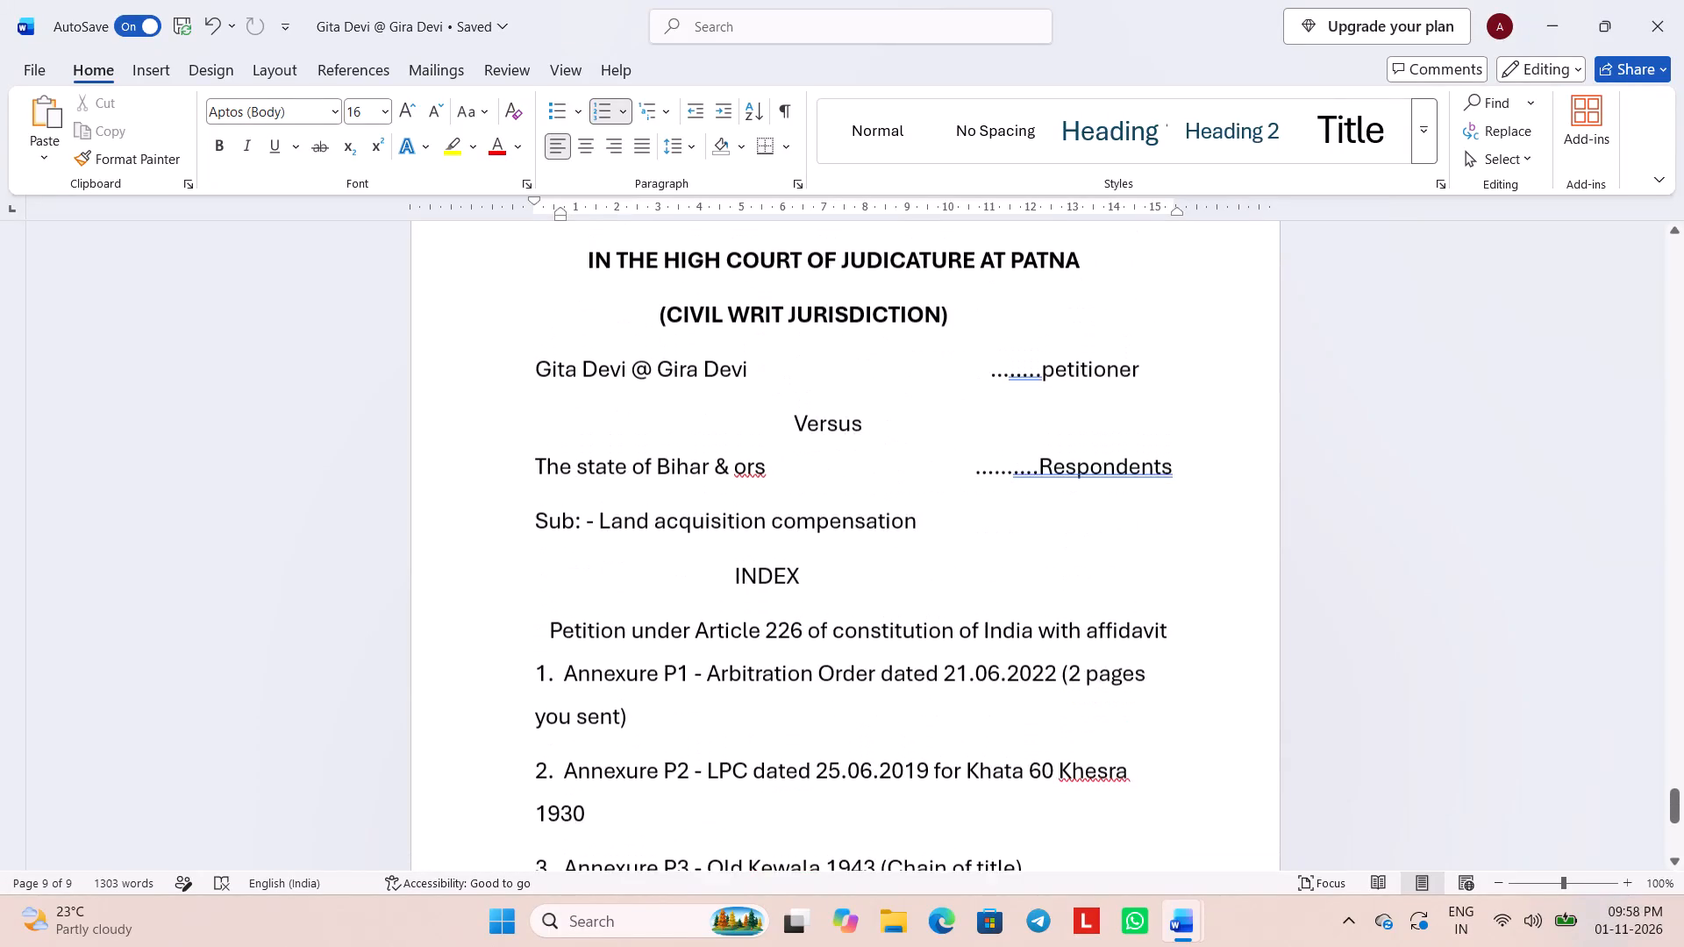
scroll(582, 525, "down", 2)
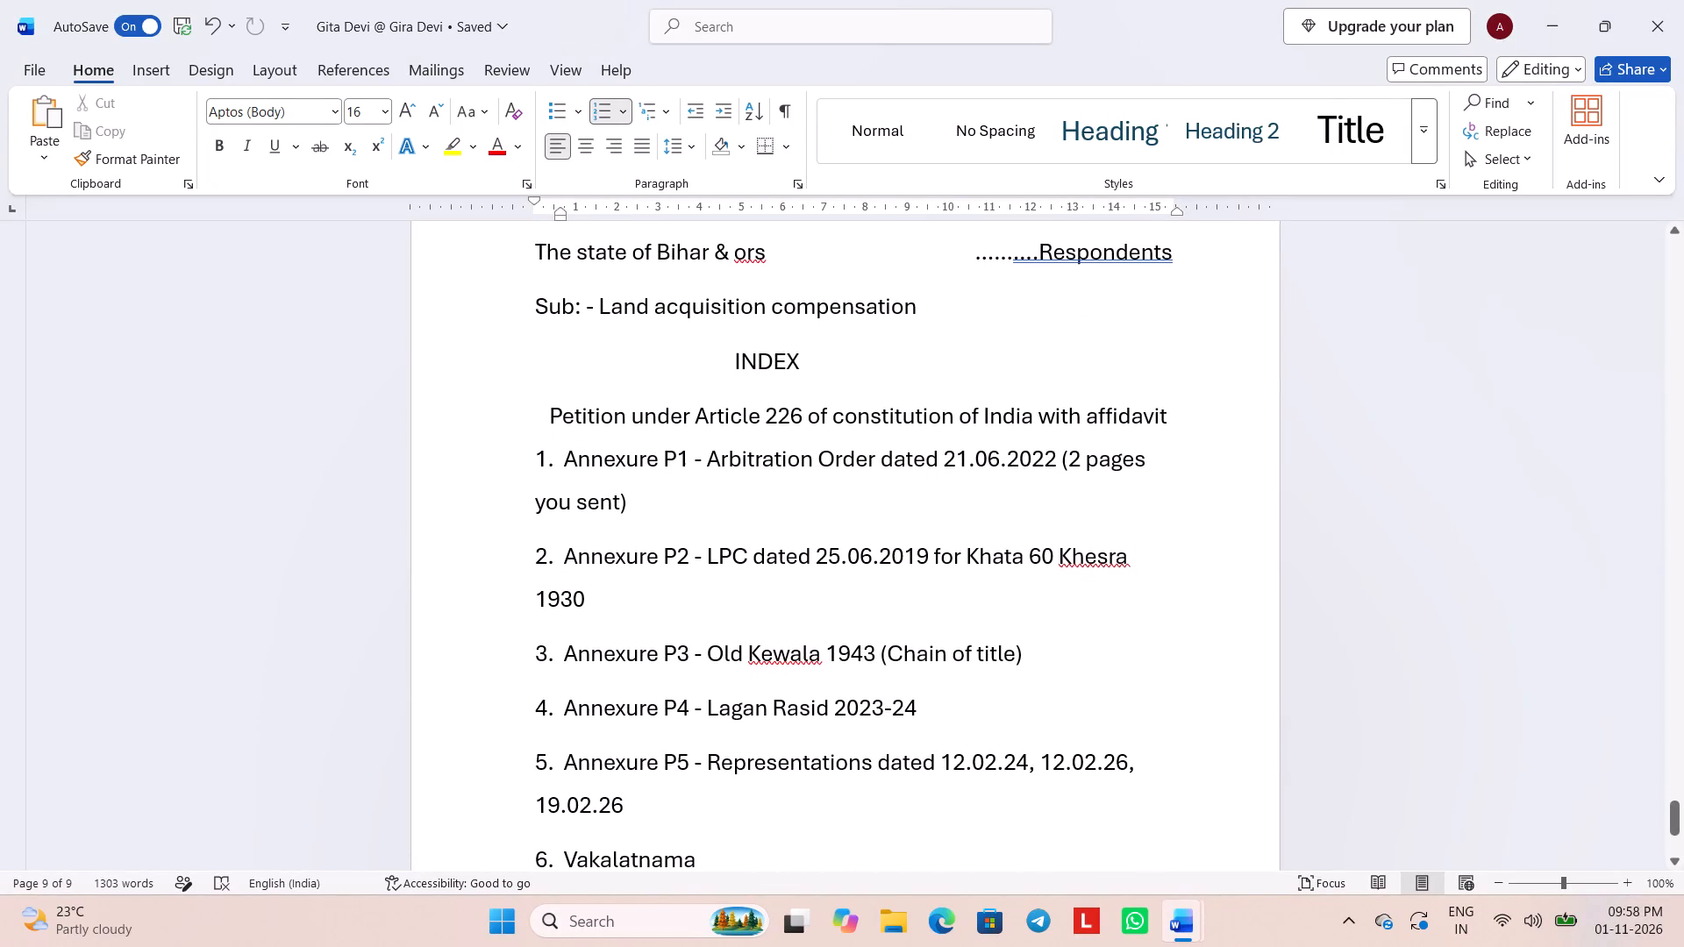
left_click(532, 305)
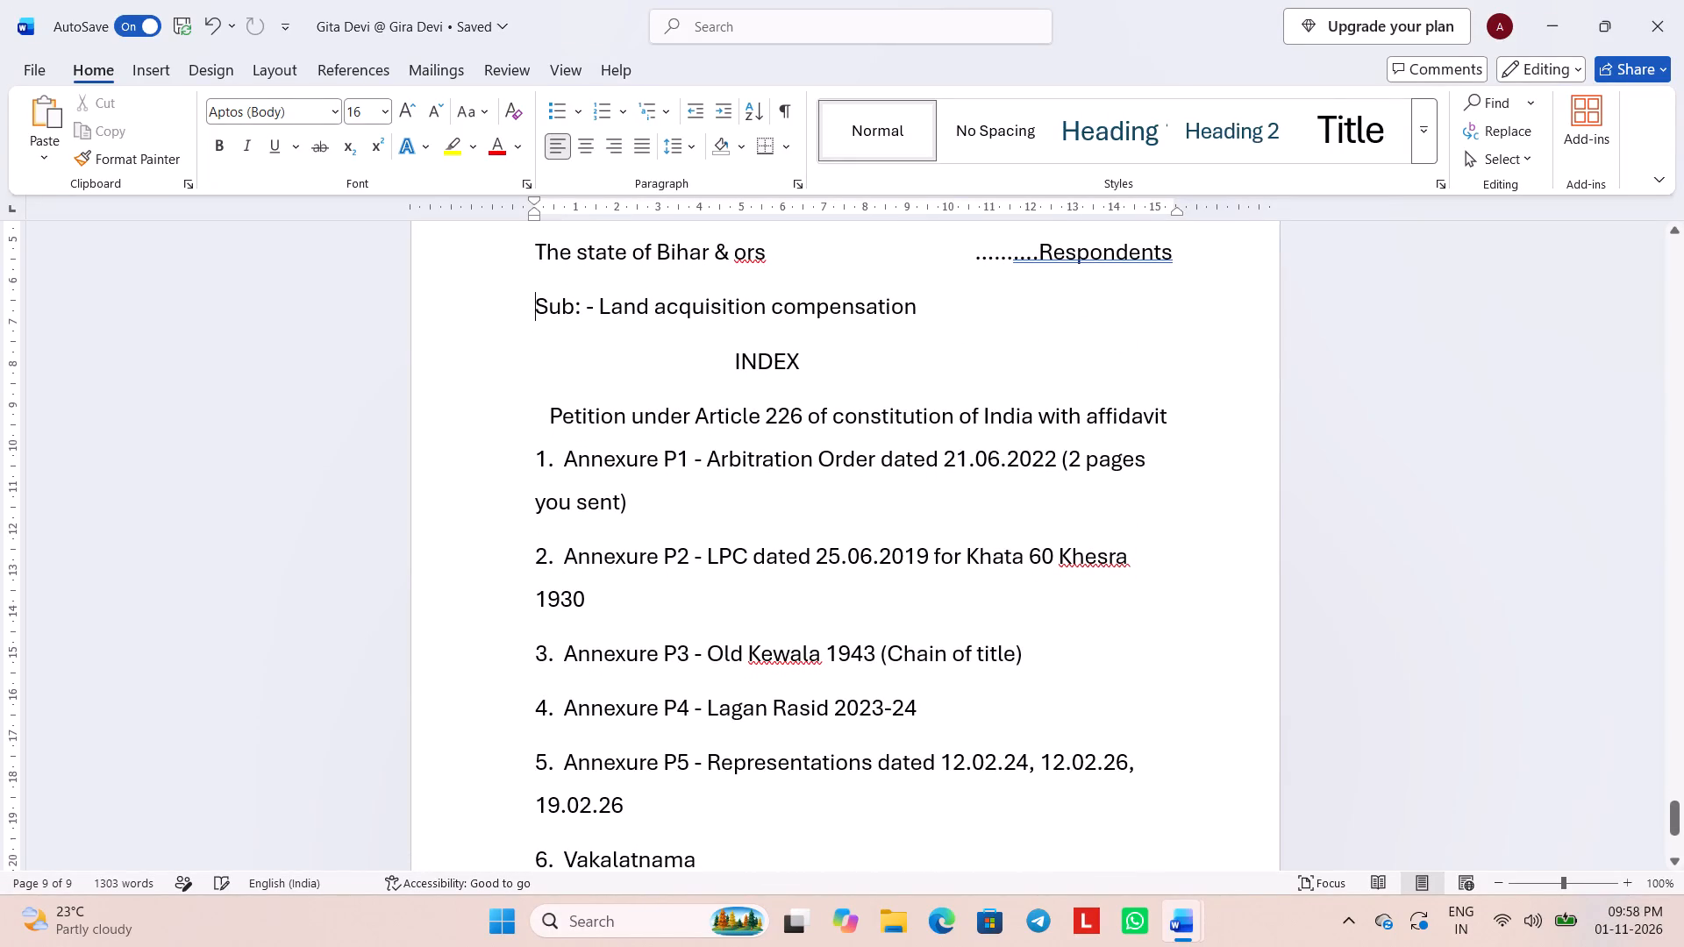
key("space")
key("space")
key("space")
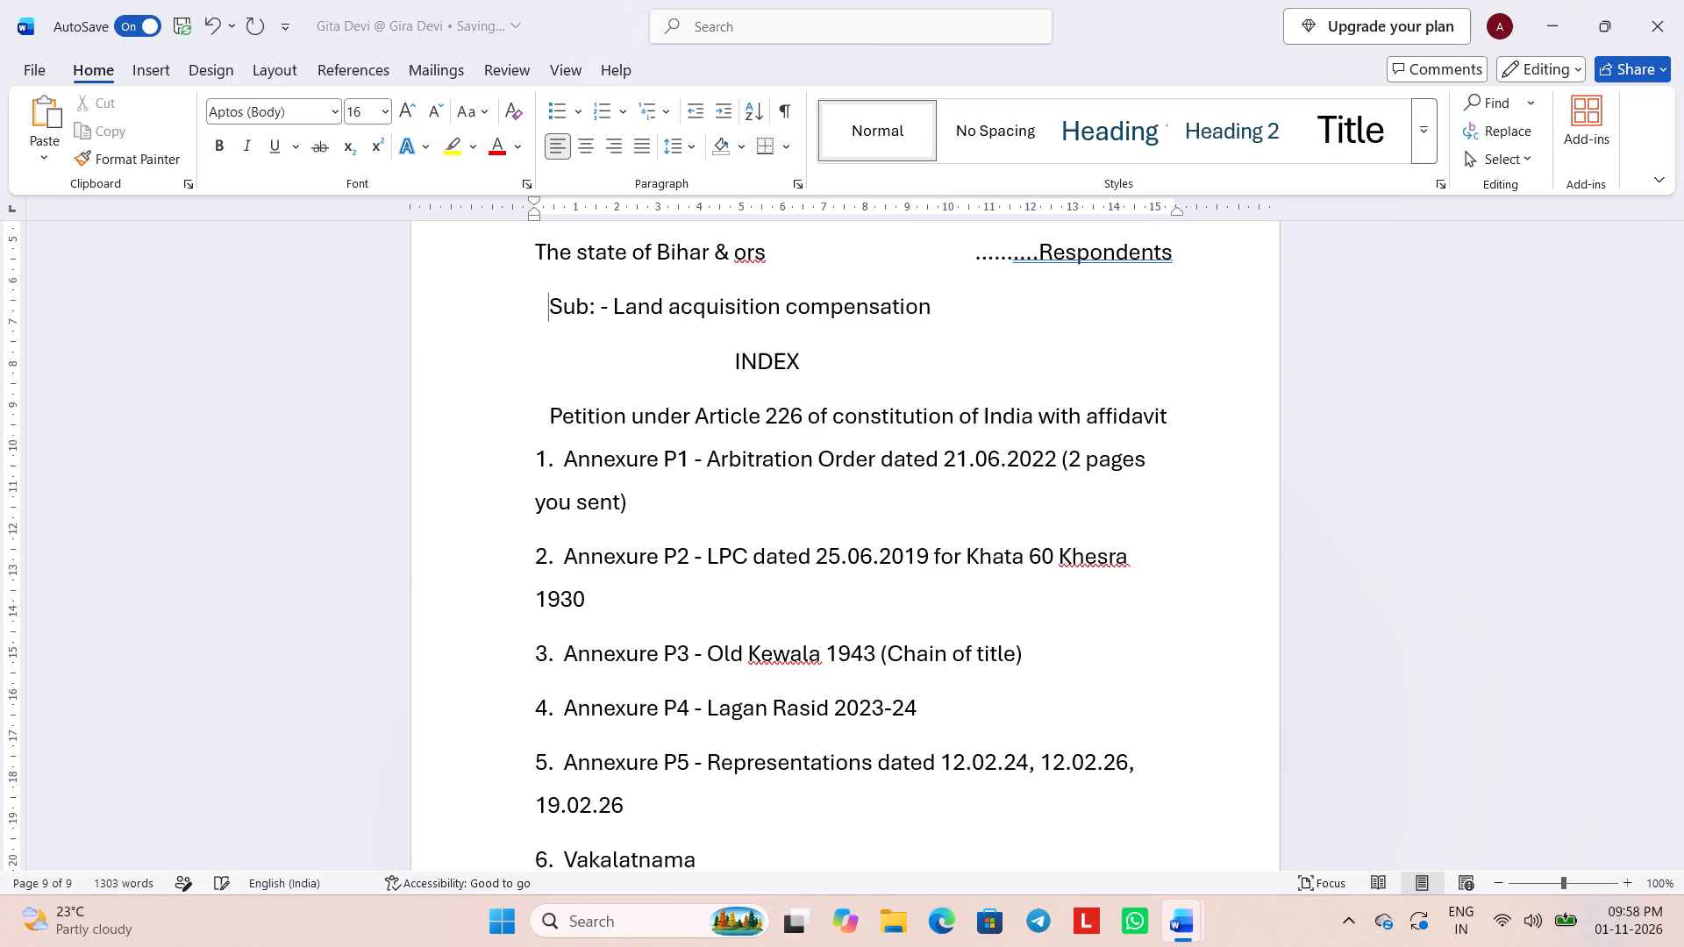
key("space")
key("space")
key("space")
key("space")
key("space")
key("space")
key("space")
key("space")
key("space")
key("space")
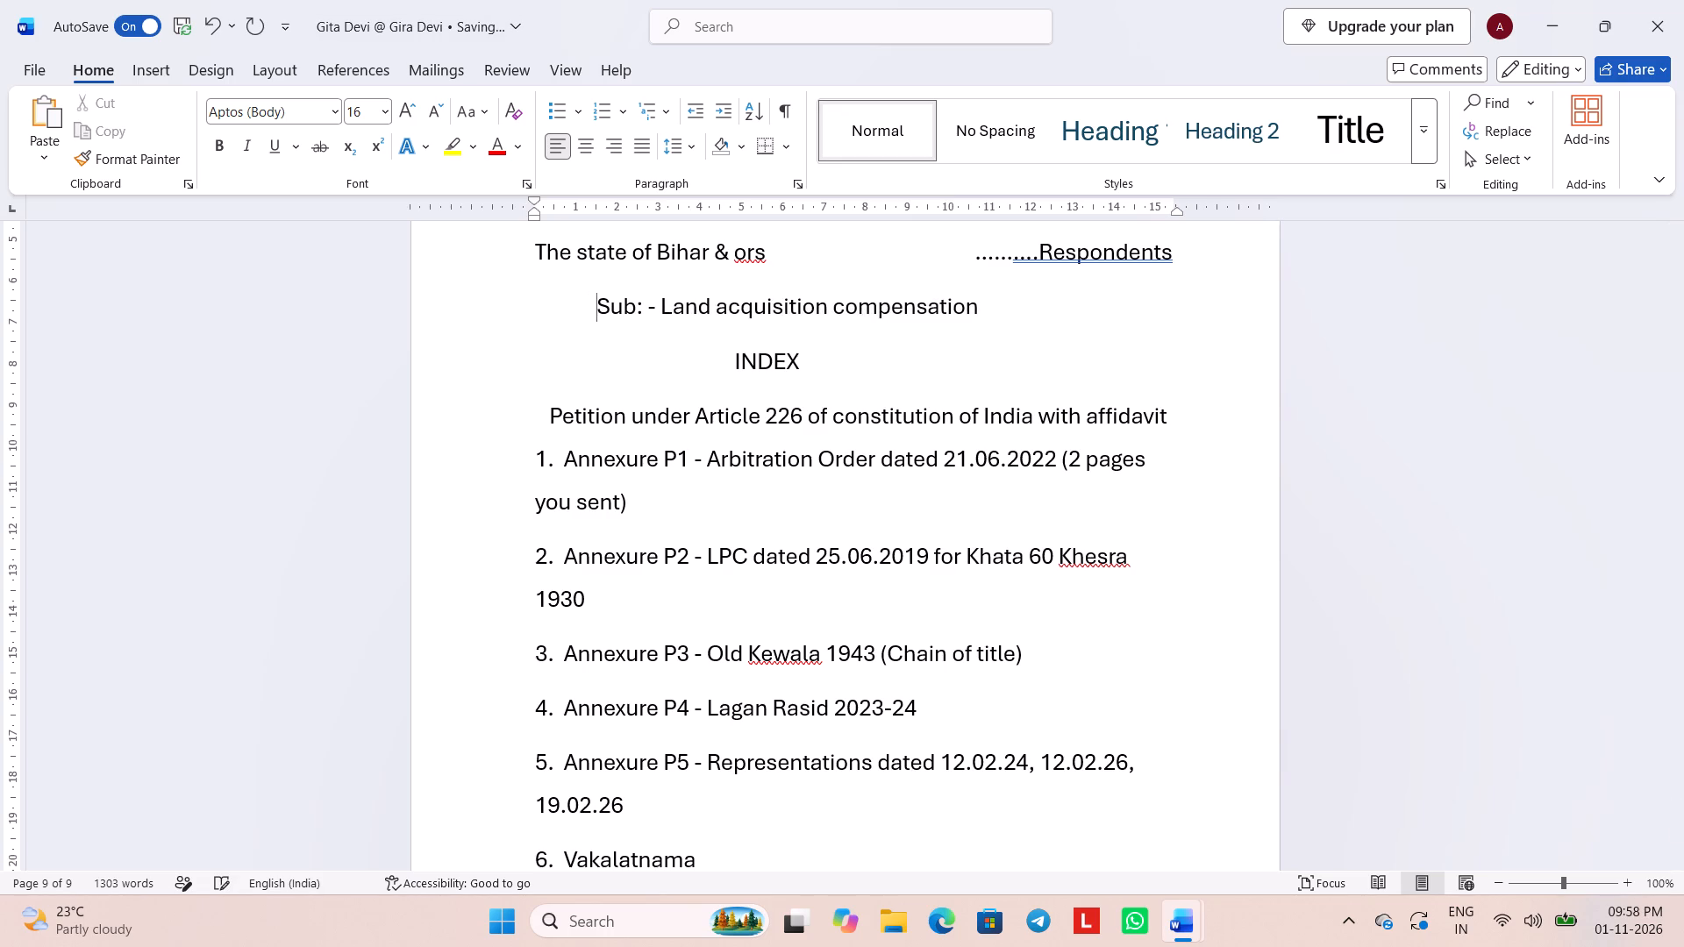
key("space")
key("space")
key("space")
key("space")
key("space")
key("space")
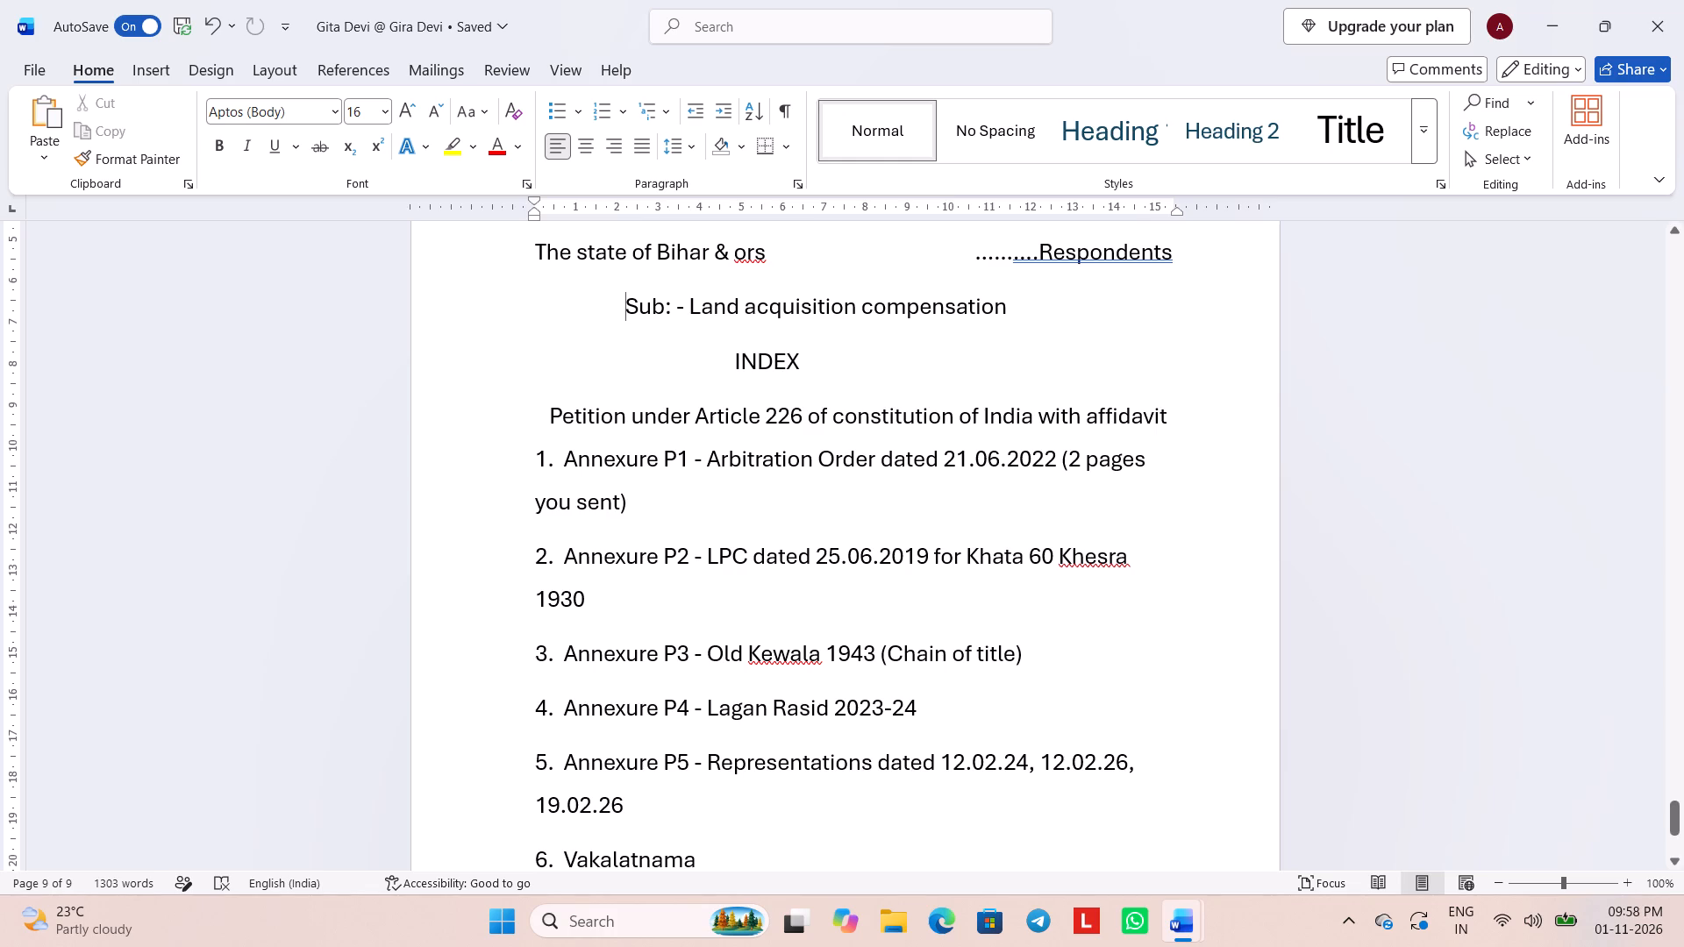
On the index page's State of Bihar party line, shorten the dots before Respondents, add spaces after them and delete the word's initial R.
left_click(1036, 256)
key("BackSpace")
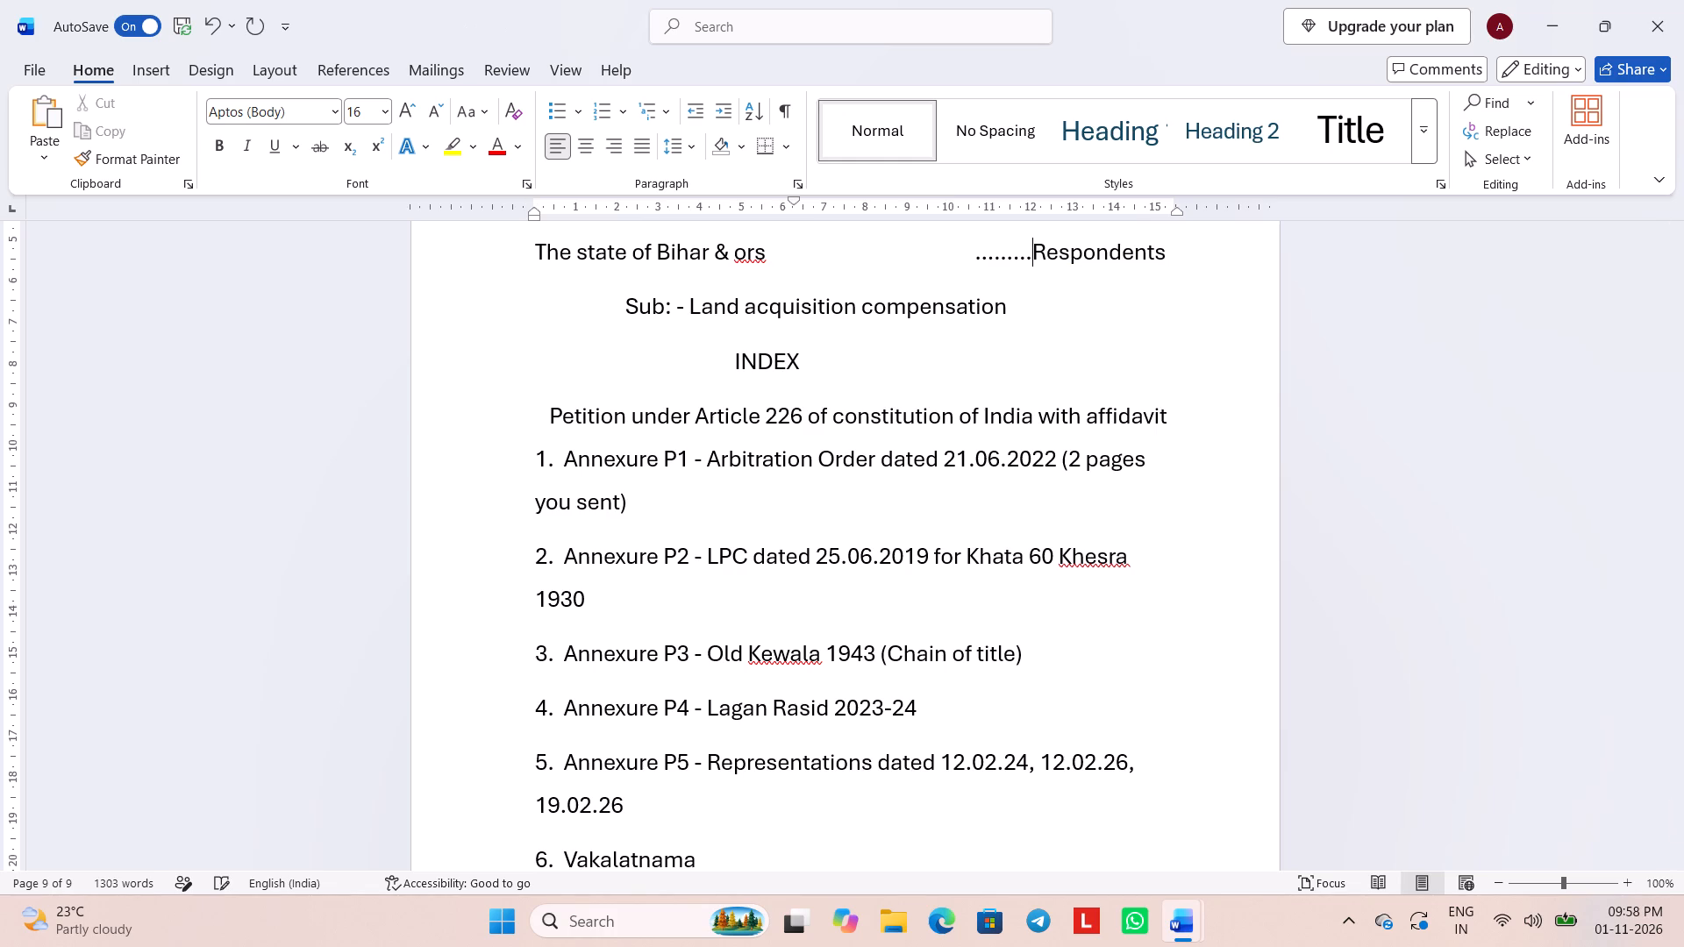
key("BackSpace")
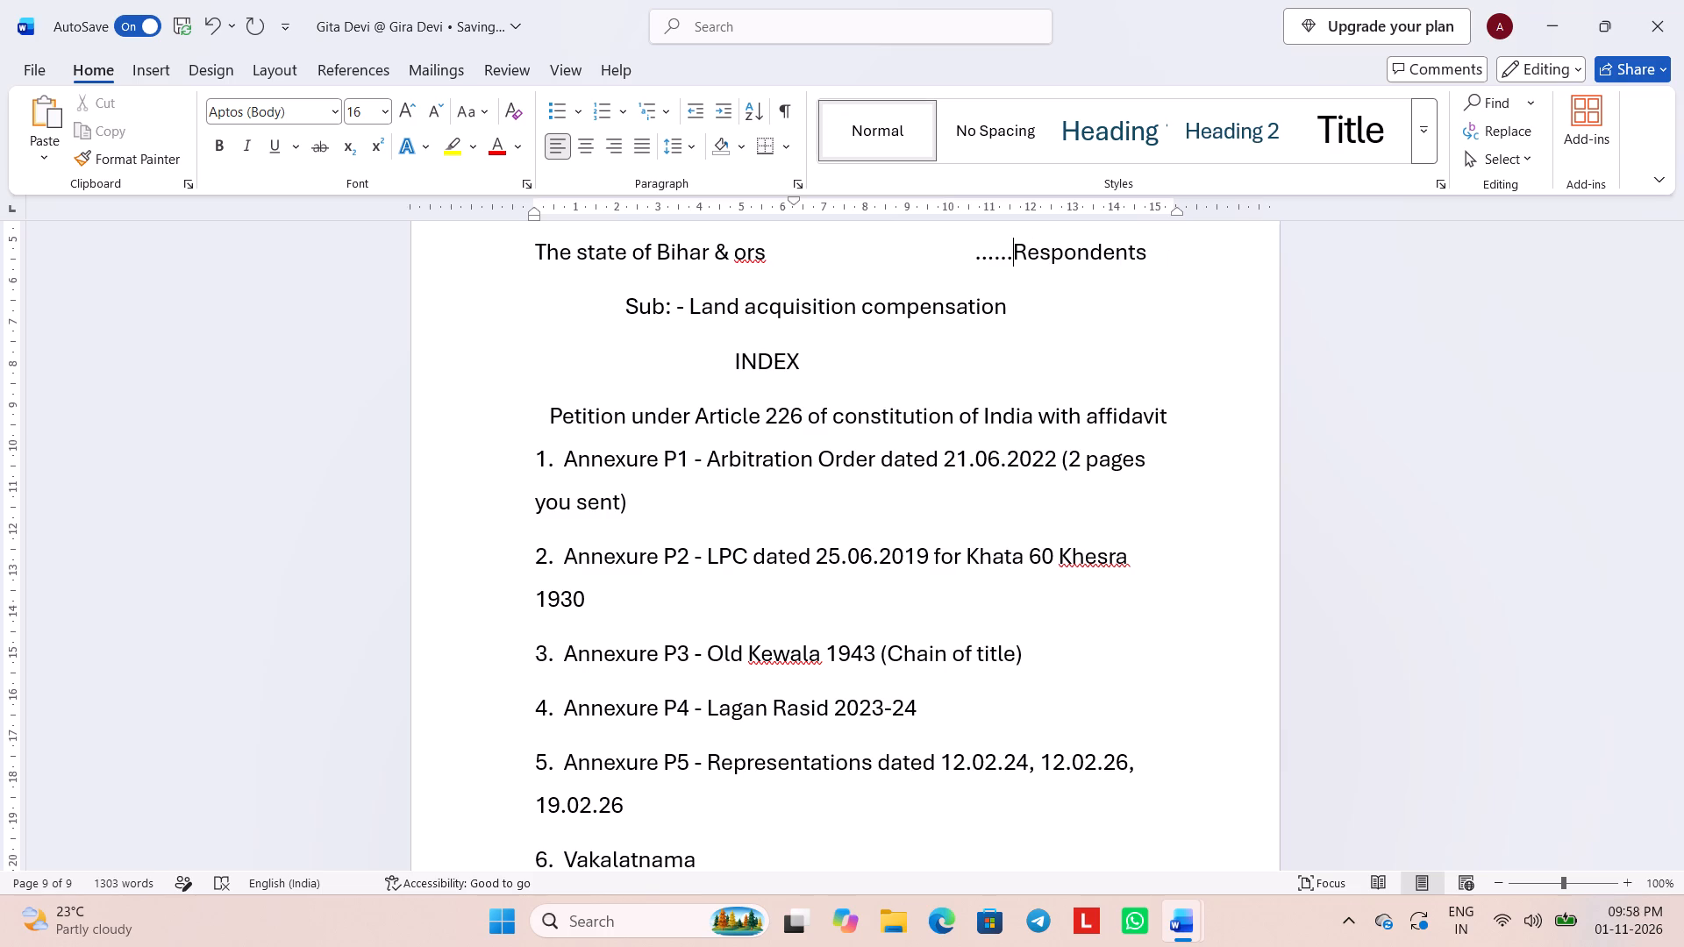
key("space")
key("space")
key("space")
key("space")
key("space")
key("space")
key("space")
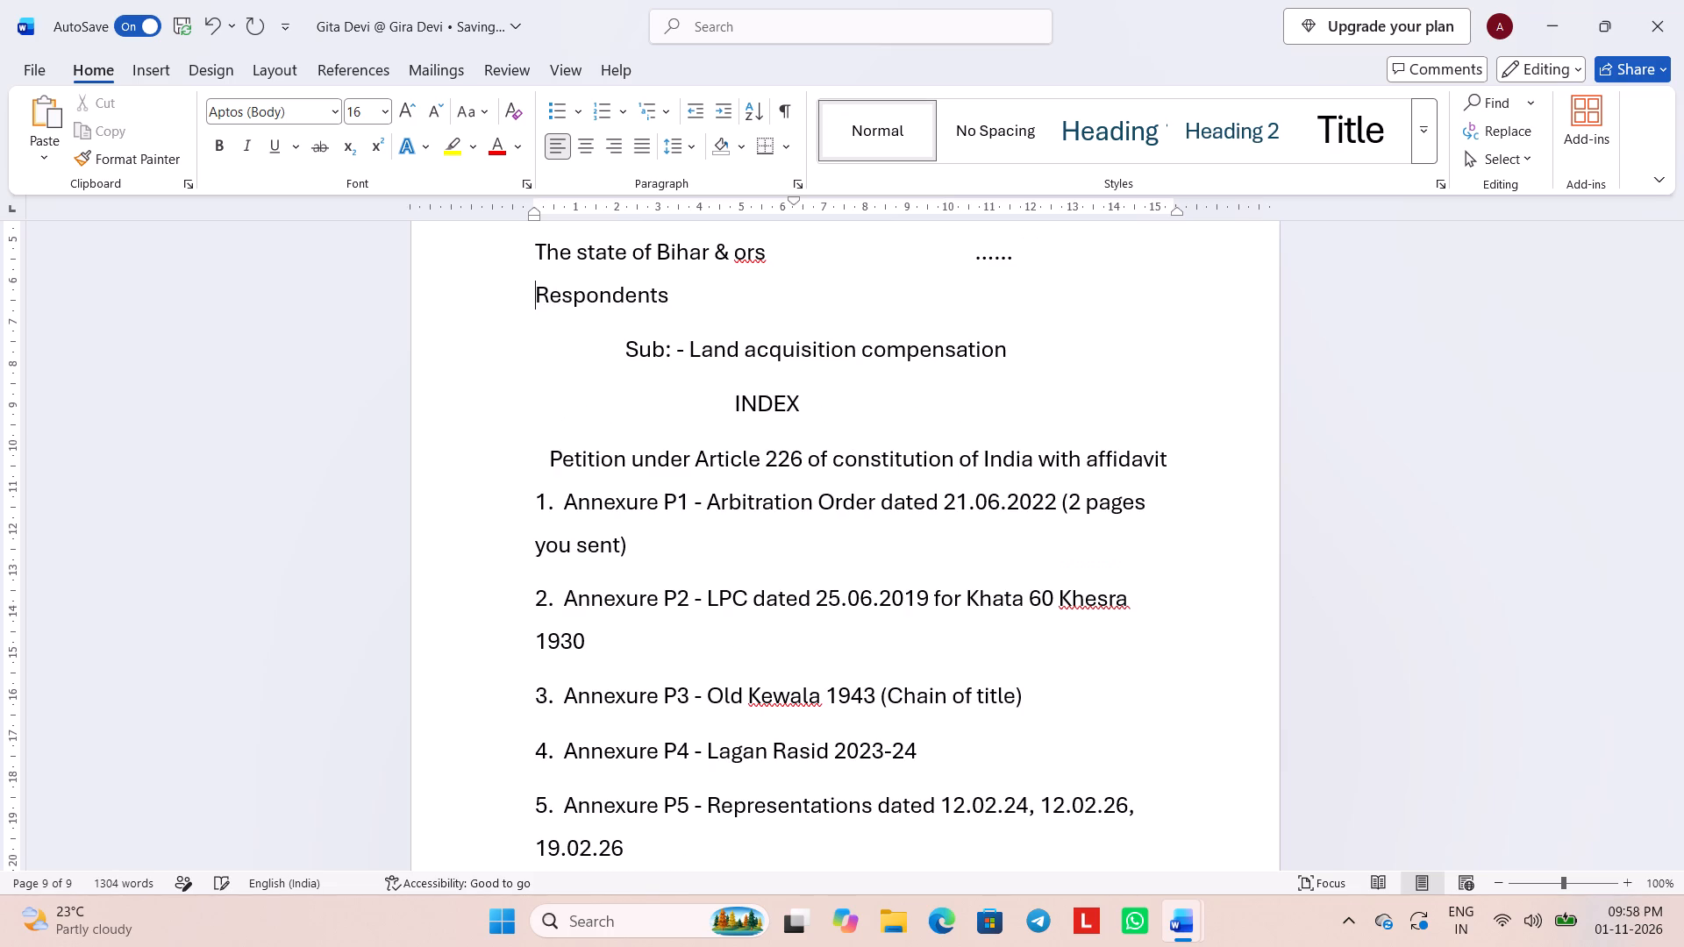
key("Delete")
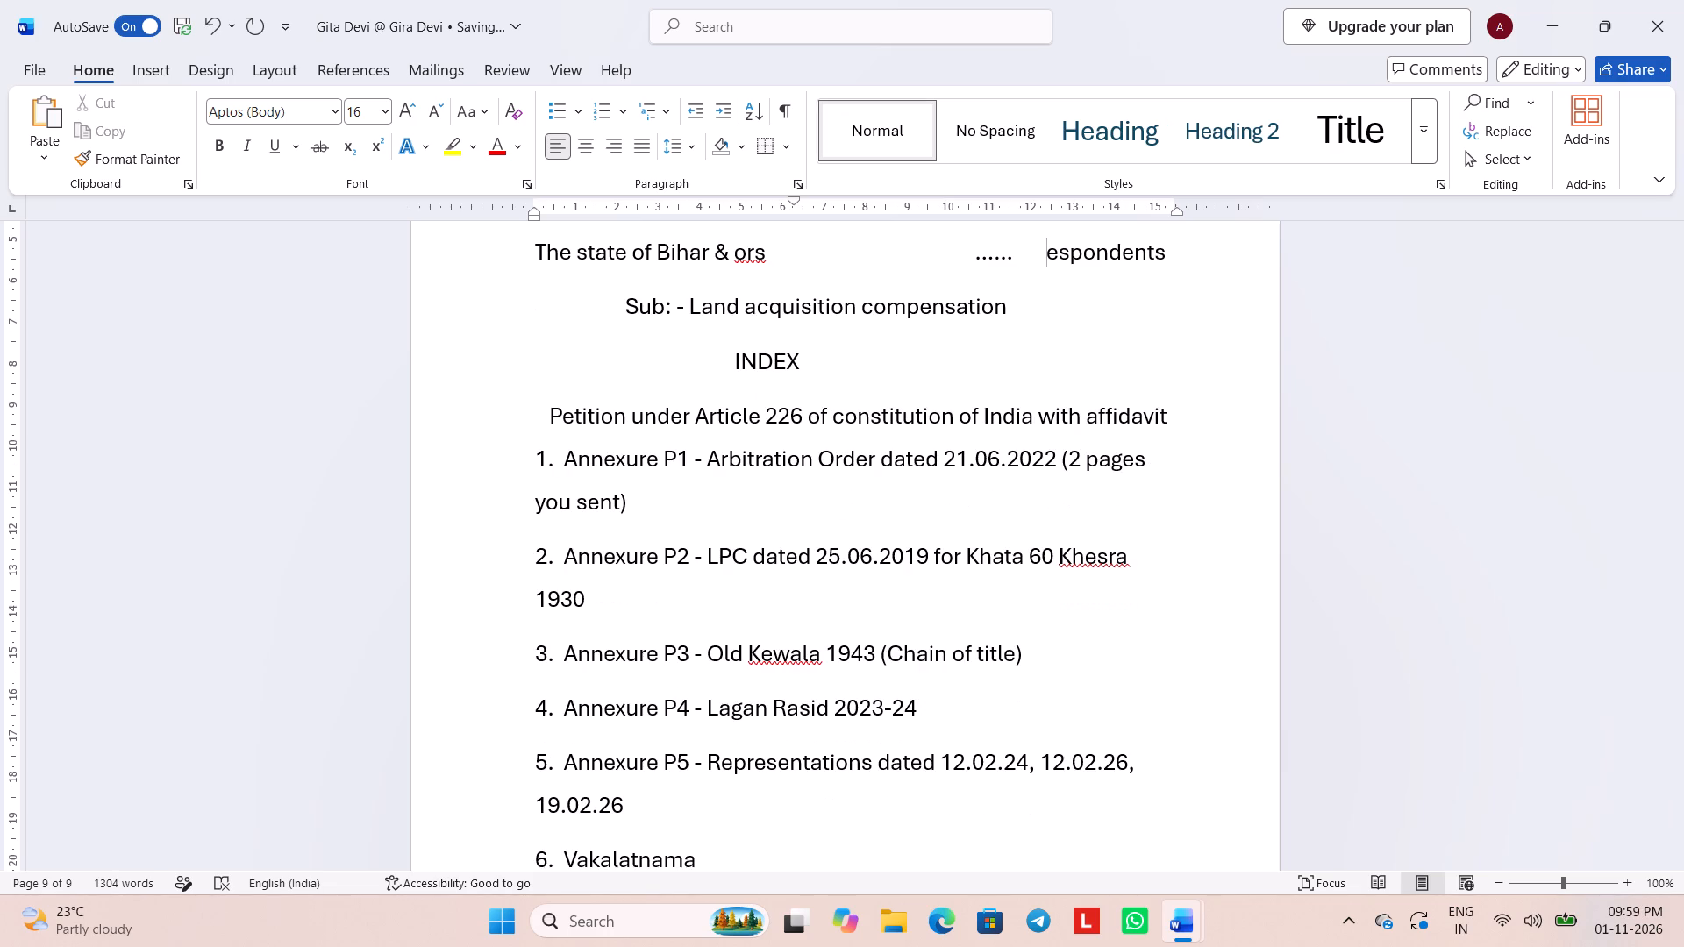
Look over the index page's list of annexures from P1 to P5 and the Vakalatnama entry.
scroll(1036, 256, "down", 2)
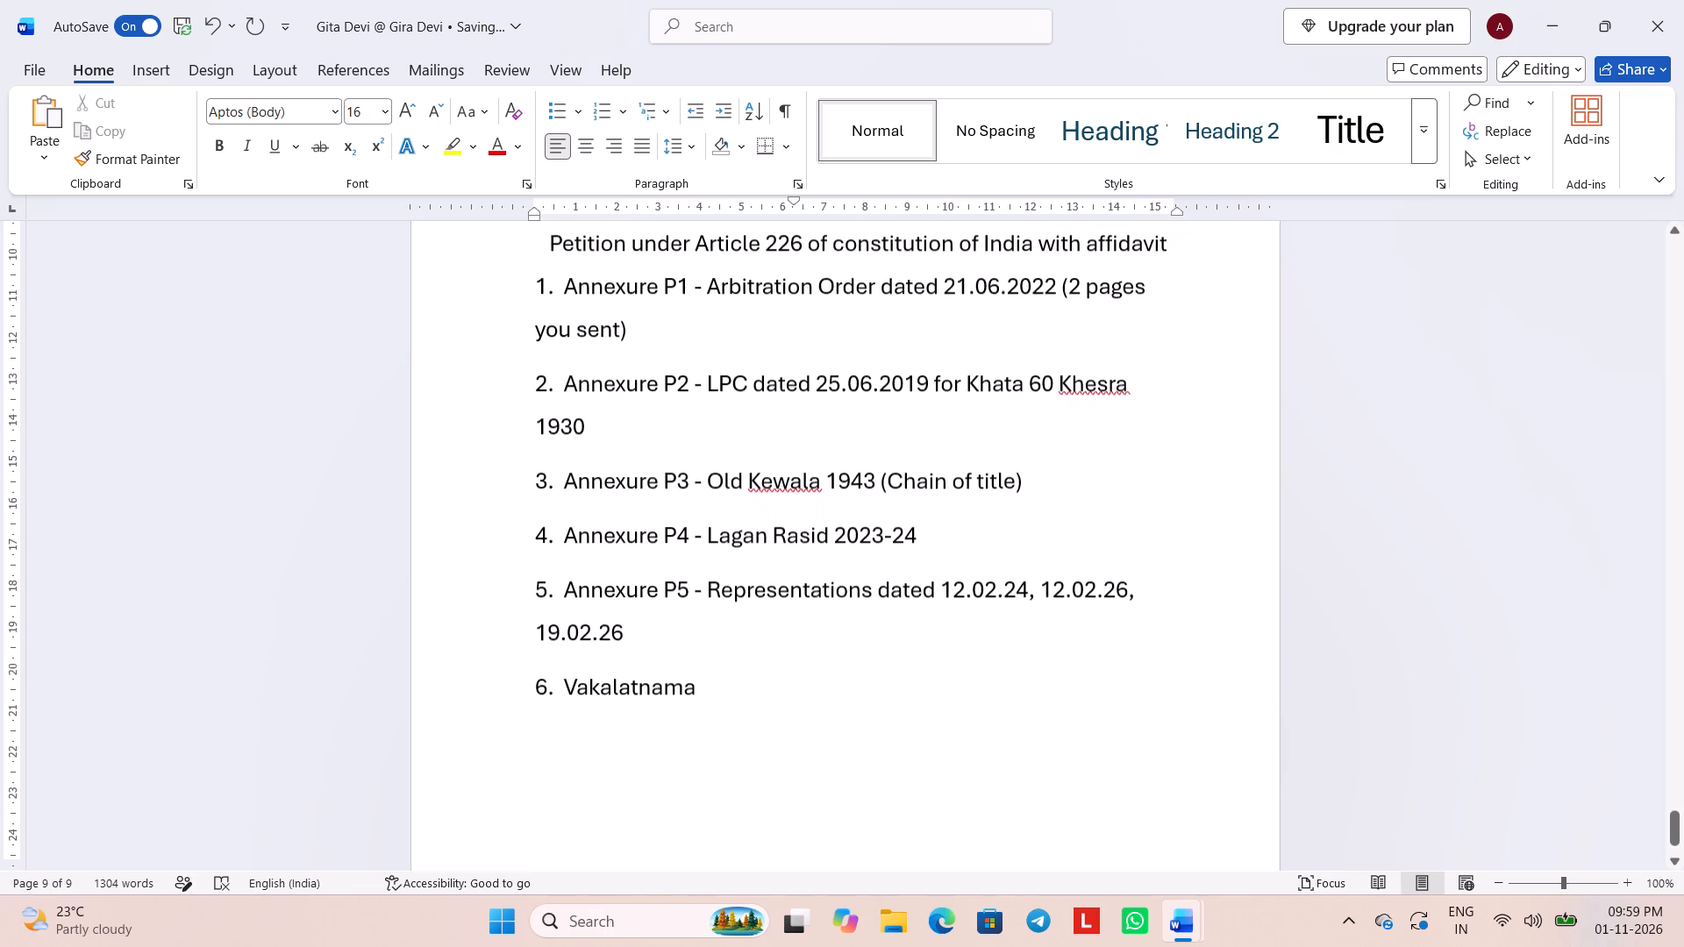
scroll(1036, 256, "down", 1)
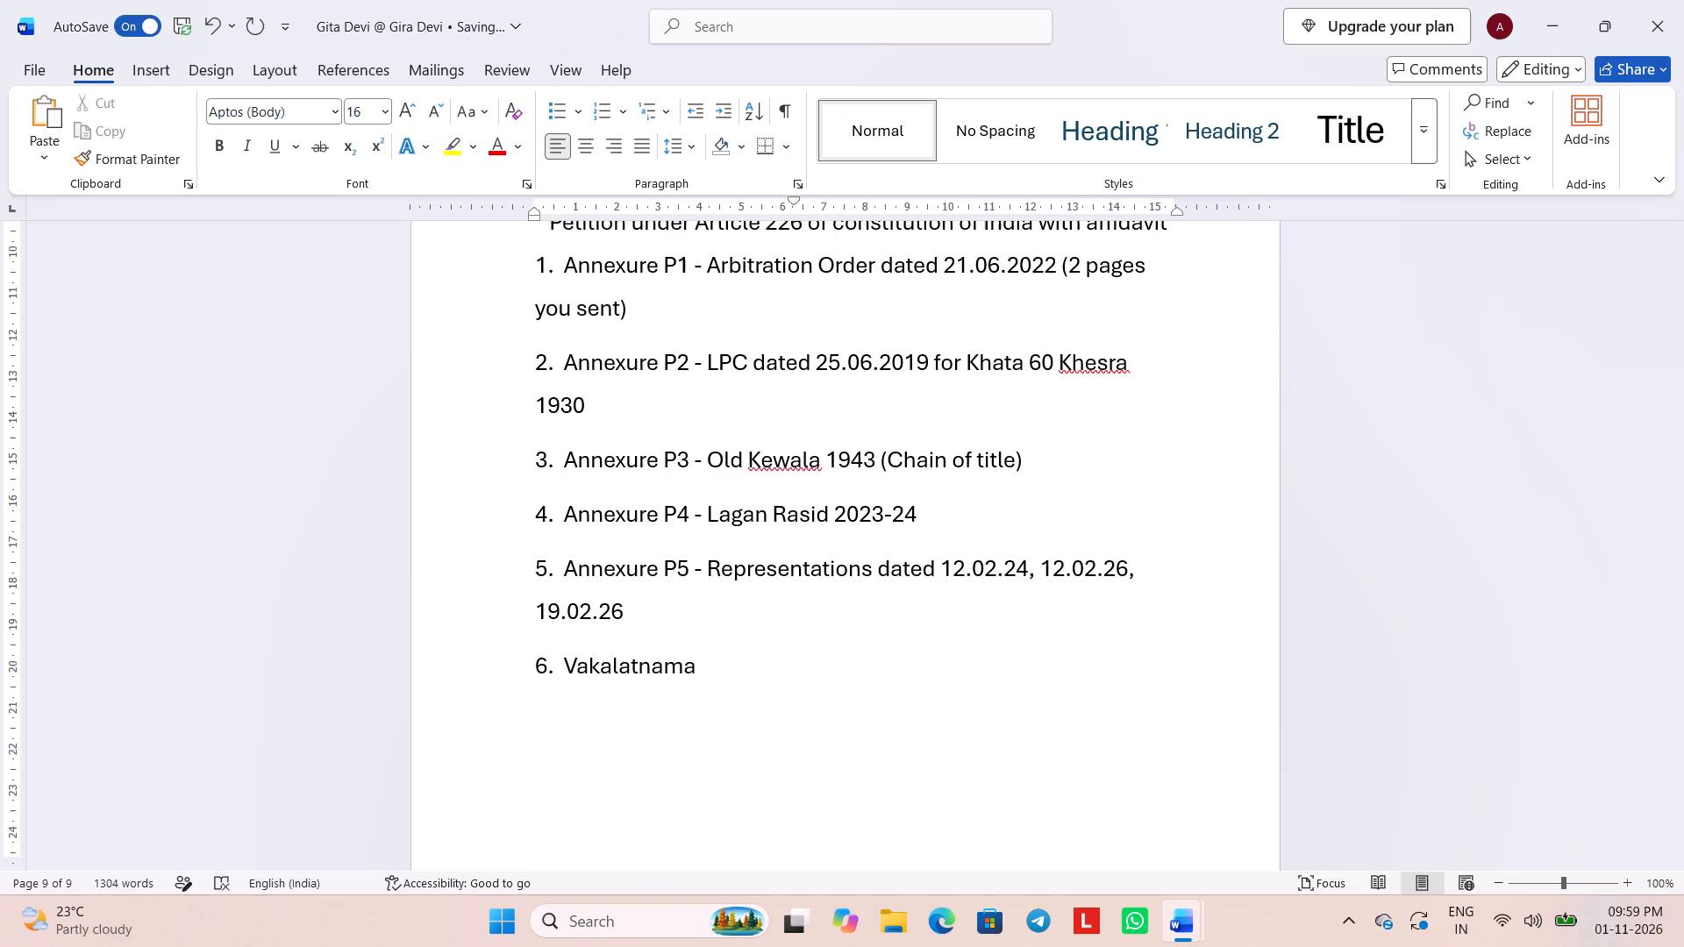
scroll(1036, 256, "down", 1)
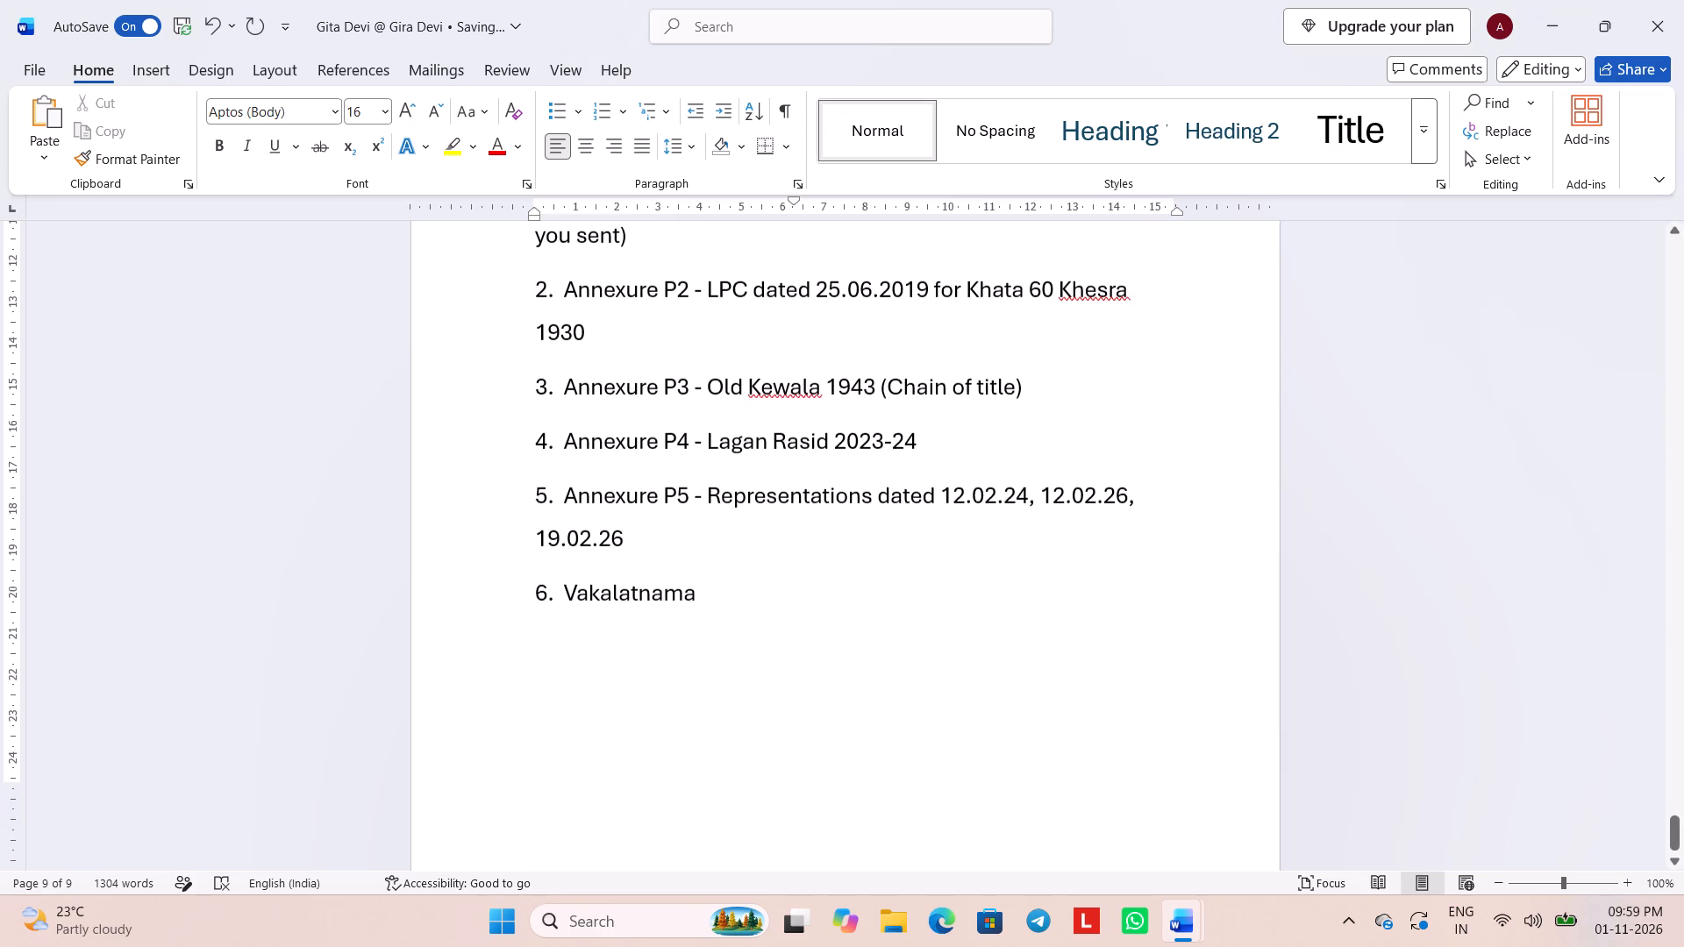
scroll(1036, 256, "down", 4)
scroll(1036, 256, "up", 1)
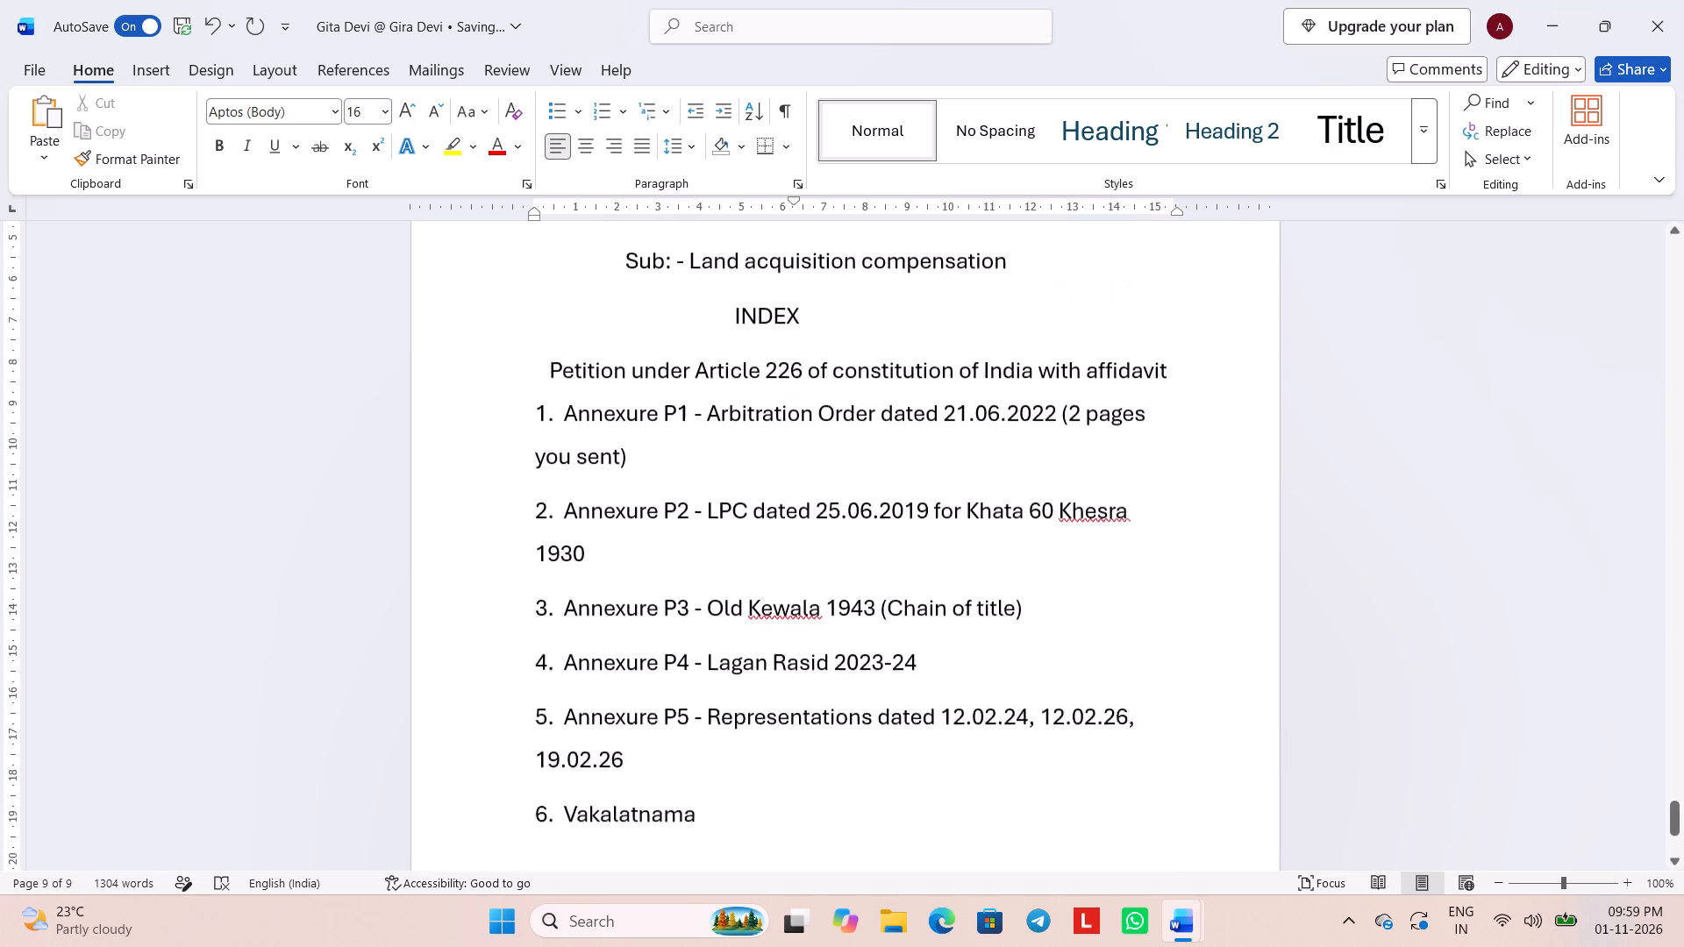
Review the petition from its title page through the parties, the reliefs sought in paragraph 1 and the paragraphs up to 6.
scroll(1036, 256, "up", 13)
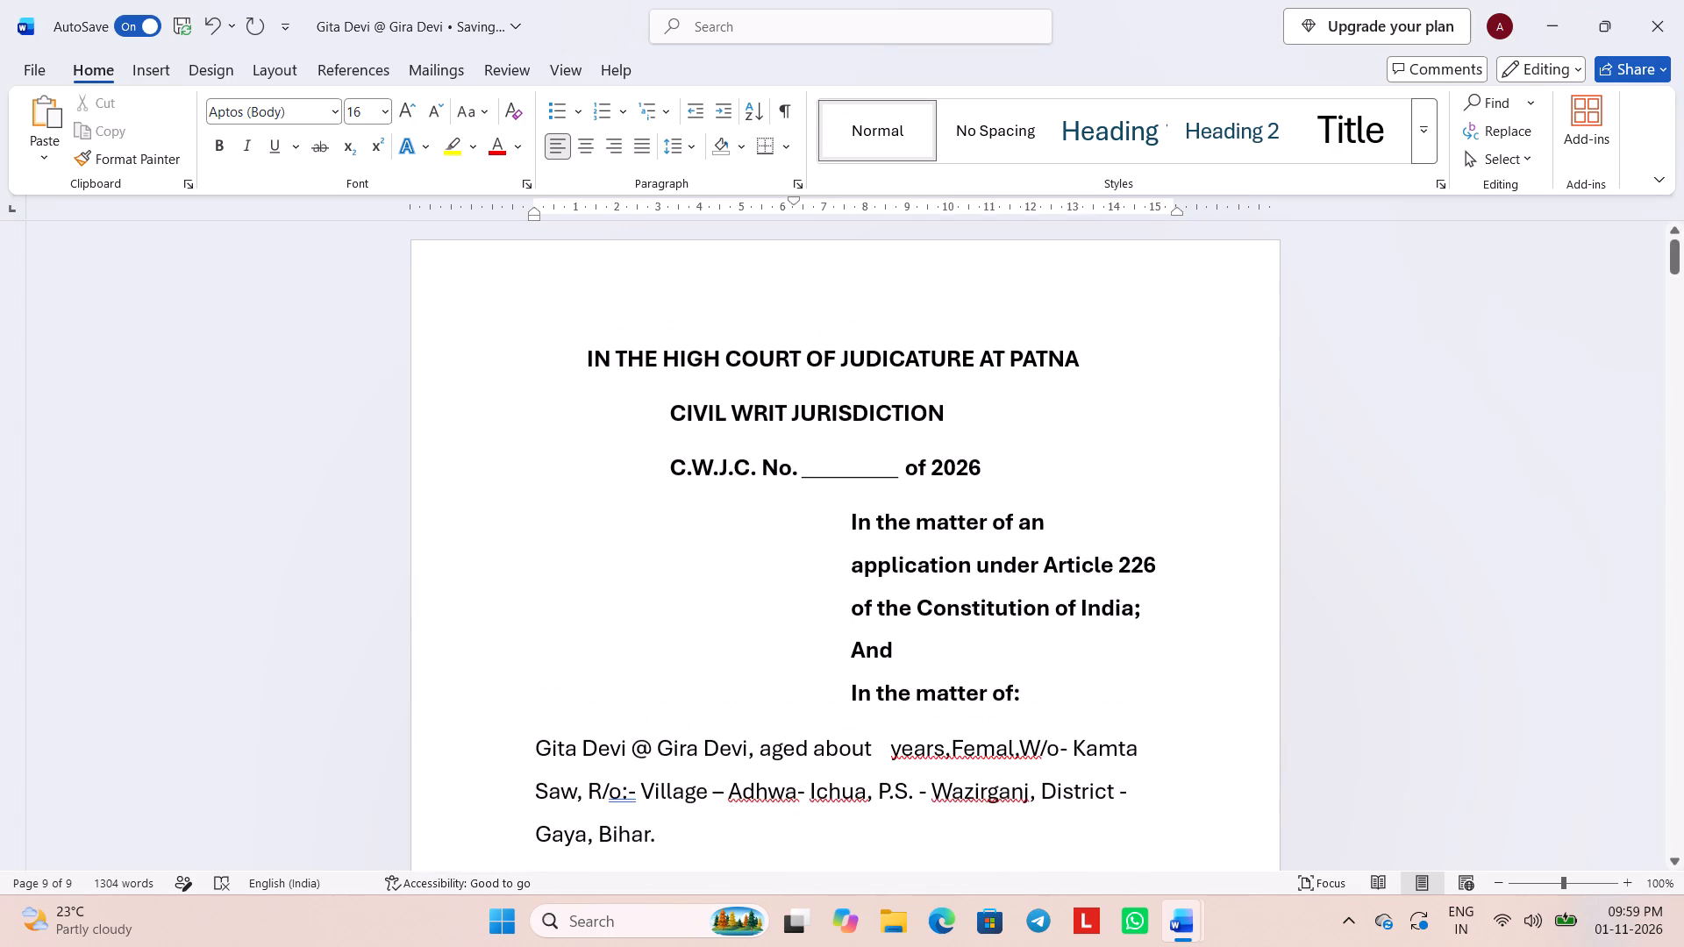
scroll(1036, 256, "down", 4)
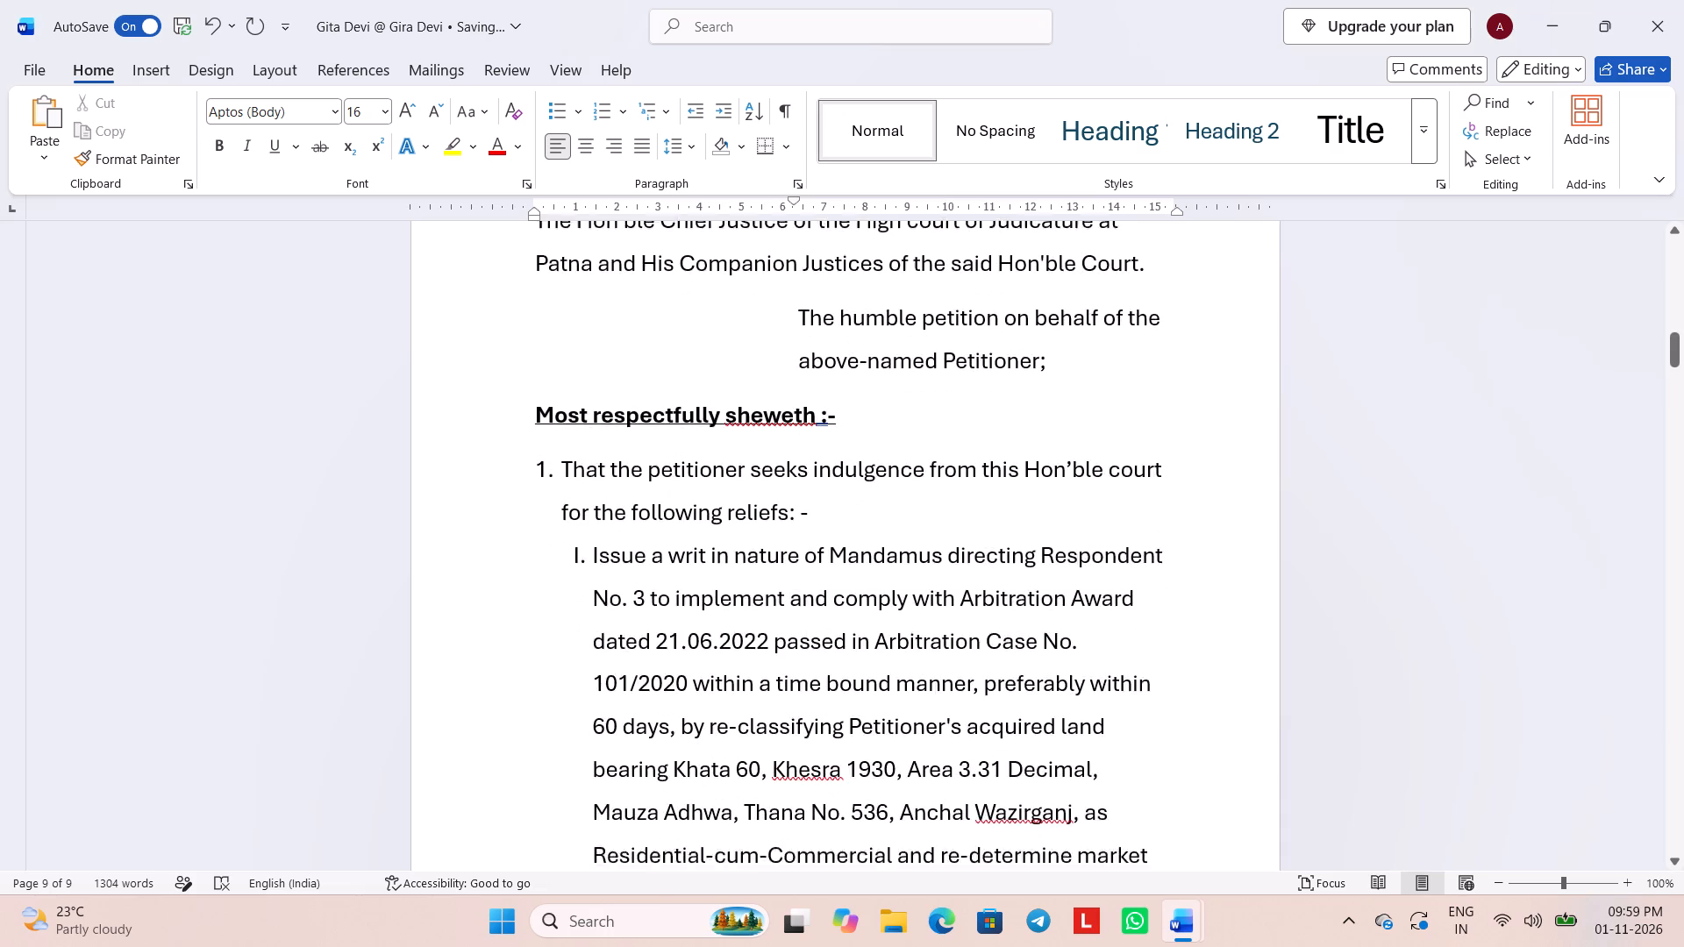
scroll(1036, 256, "down", 4)
scroll(1036, 256, "up", 6)
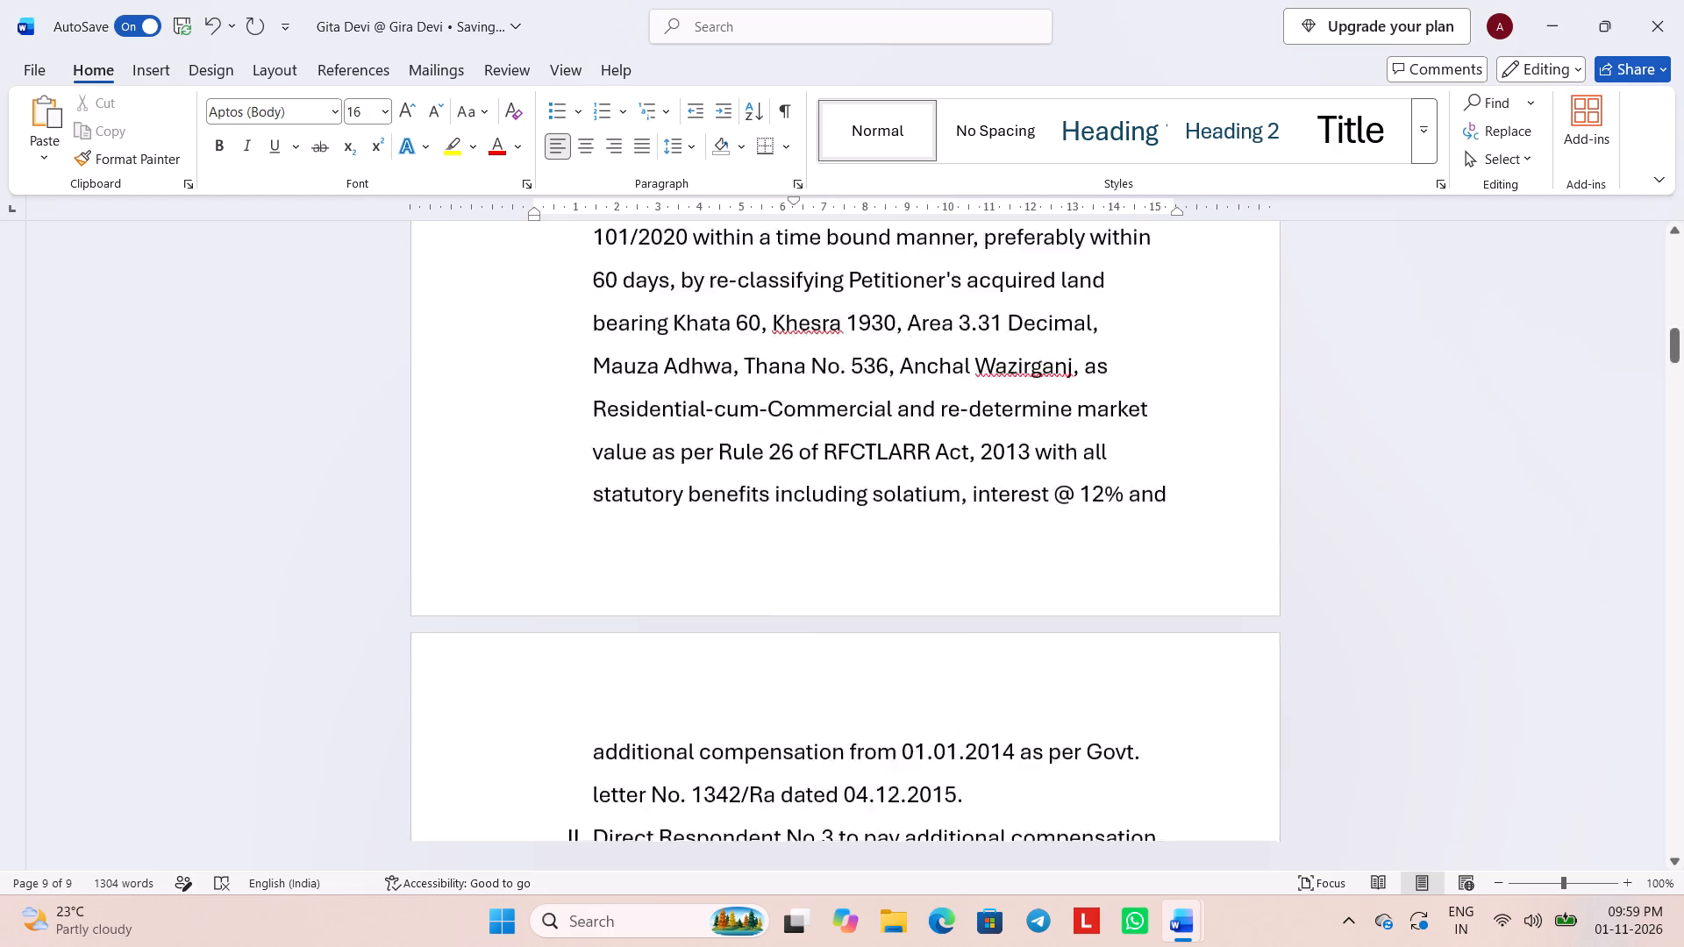
scroll(1036, 256, "down", 4)
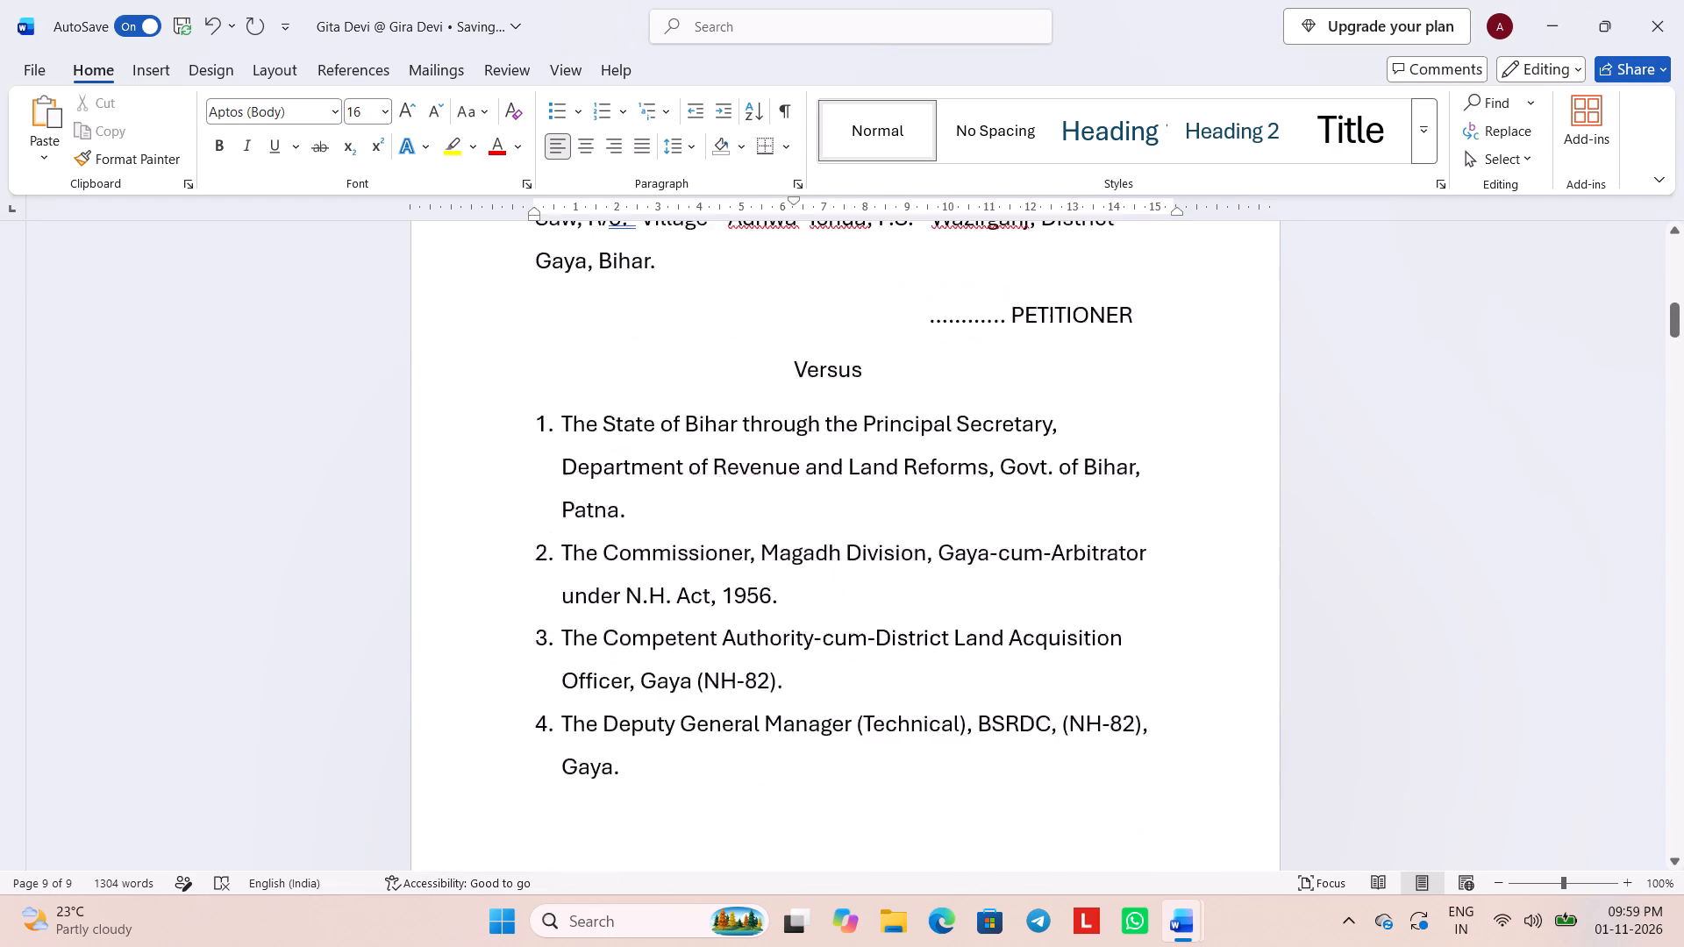
scroll(1036, 256, "down", 3)
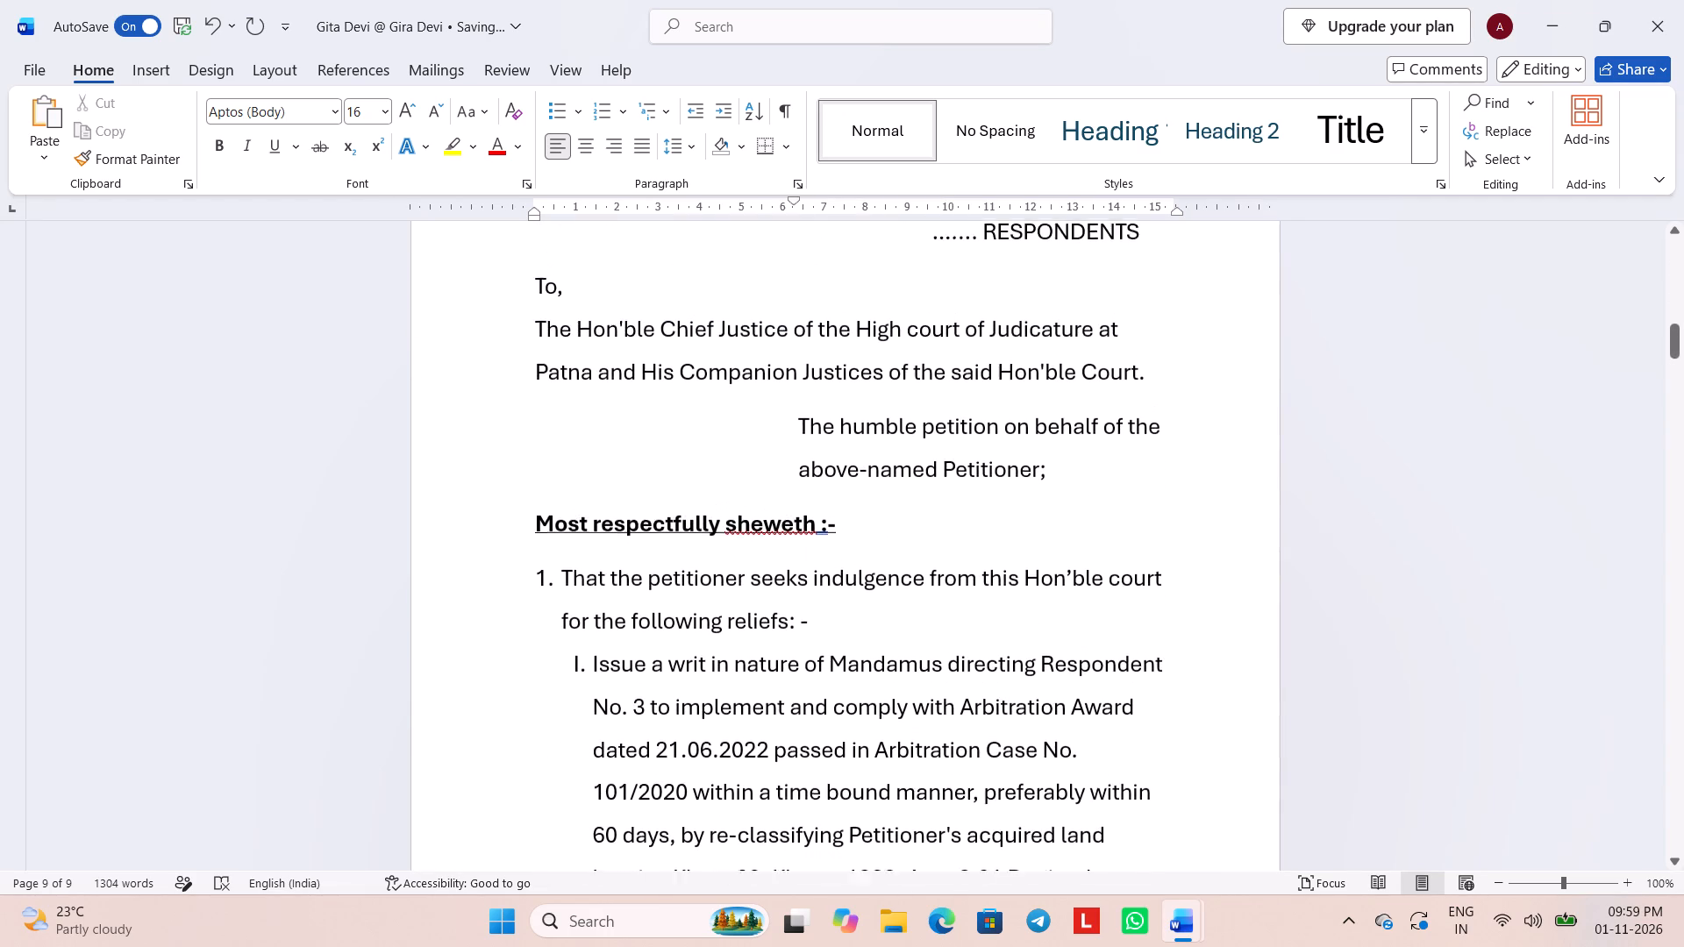
scroll(1036, 256, "down", 4)
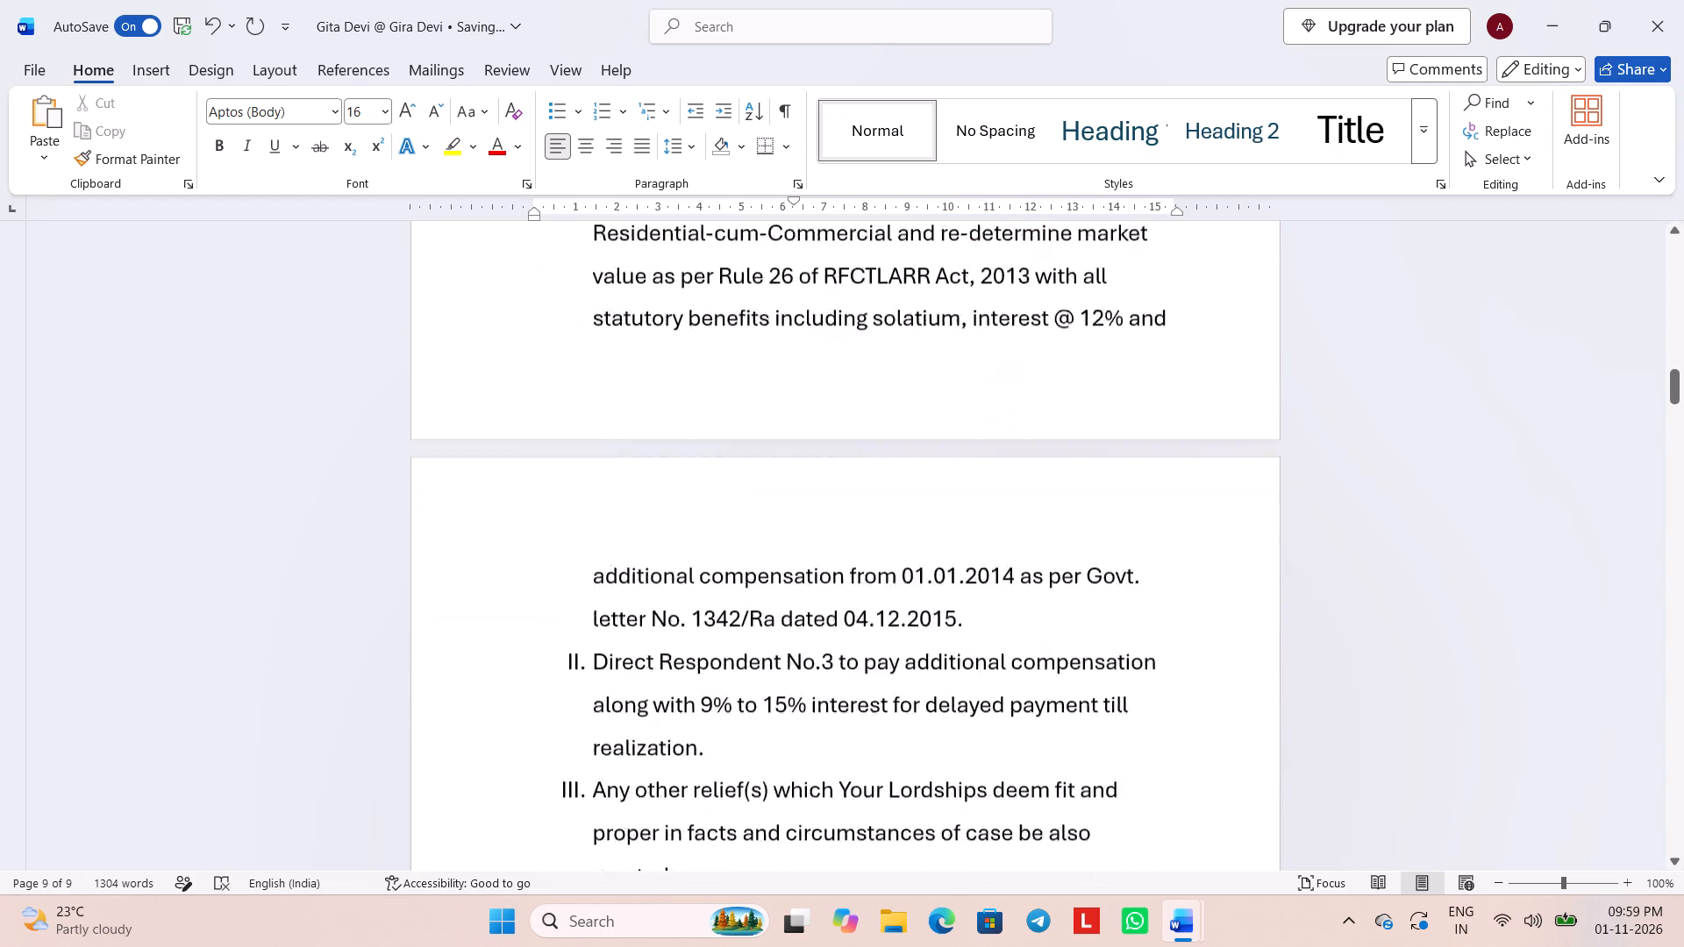
scroll(1036, 256, "down", 3)
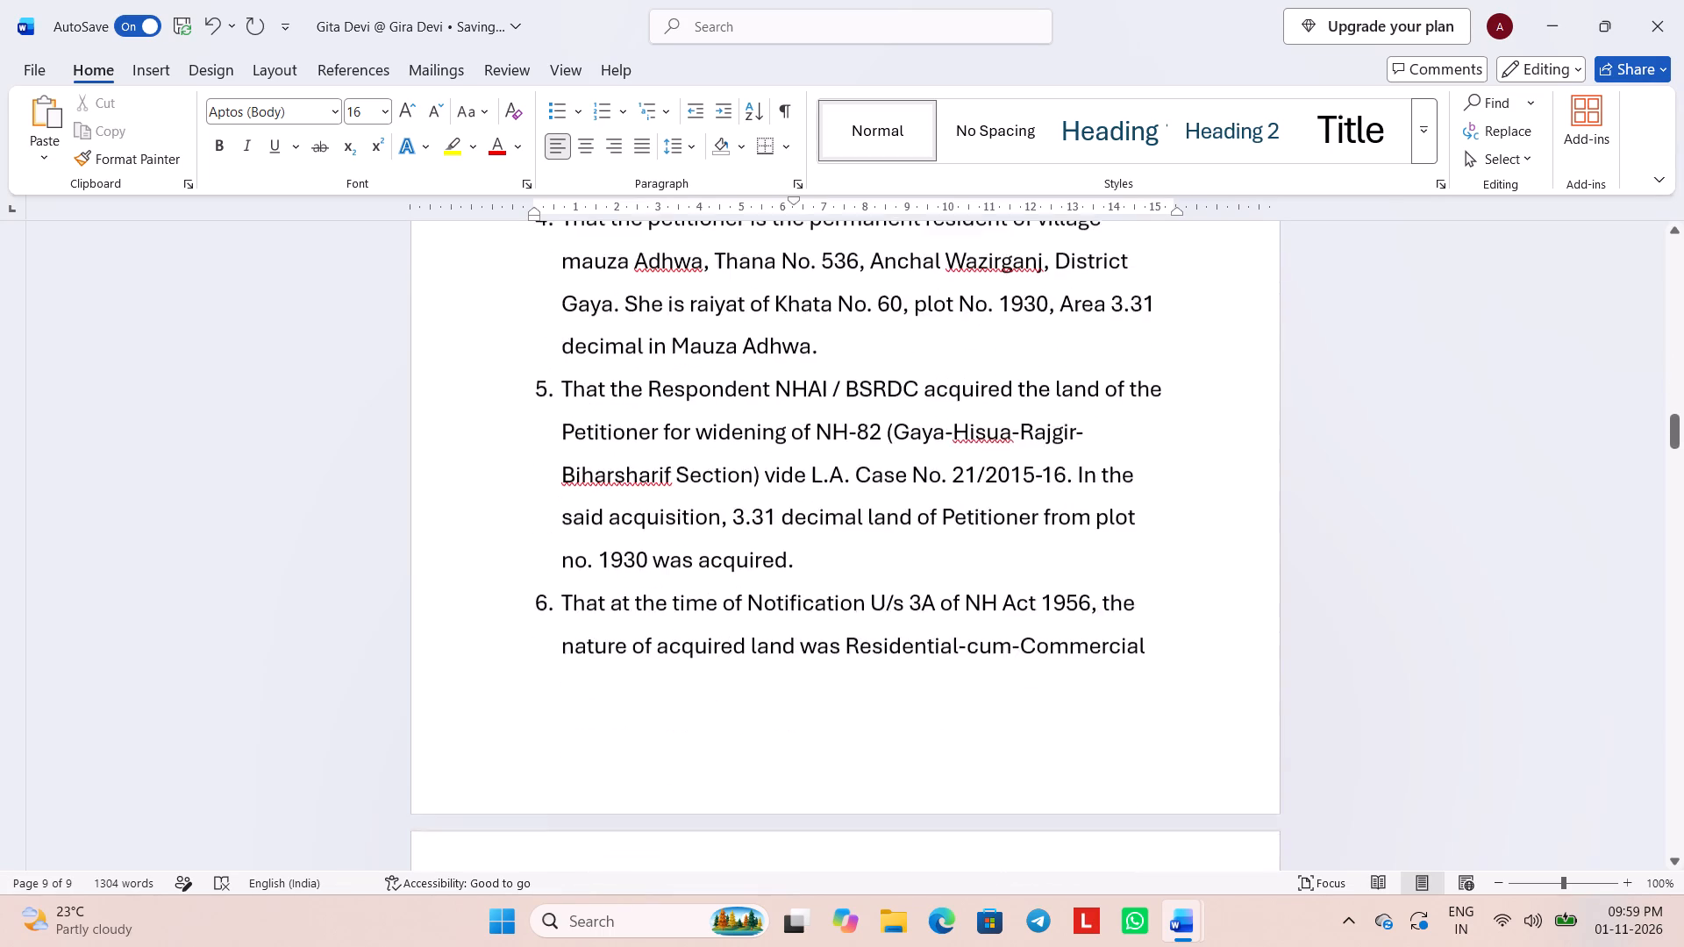
Review petition paragraphs 7 to 18 and the prayer, followed by the affidavit, synopsis and index of annexures.
scroll(1036, 256, "down", 5)
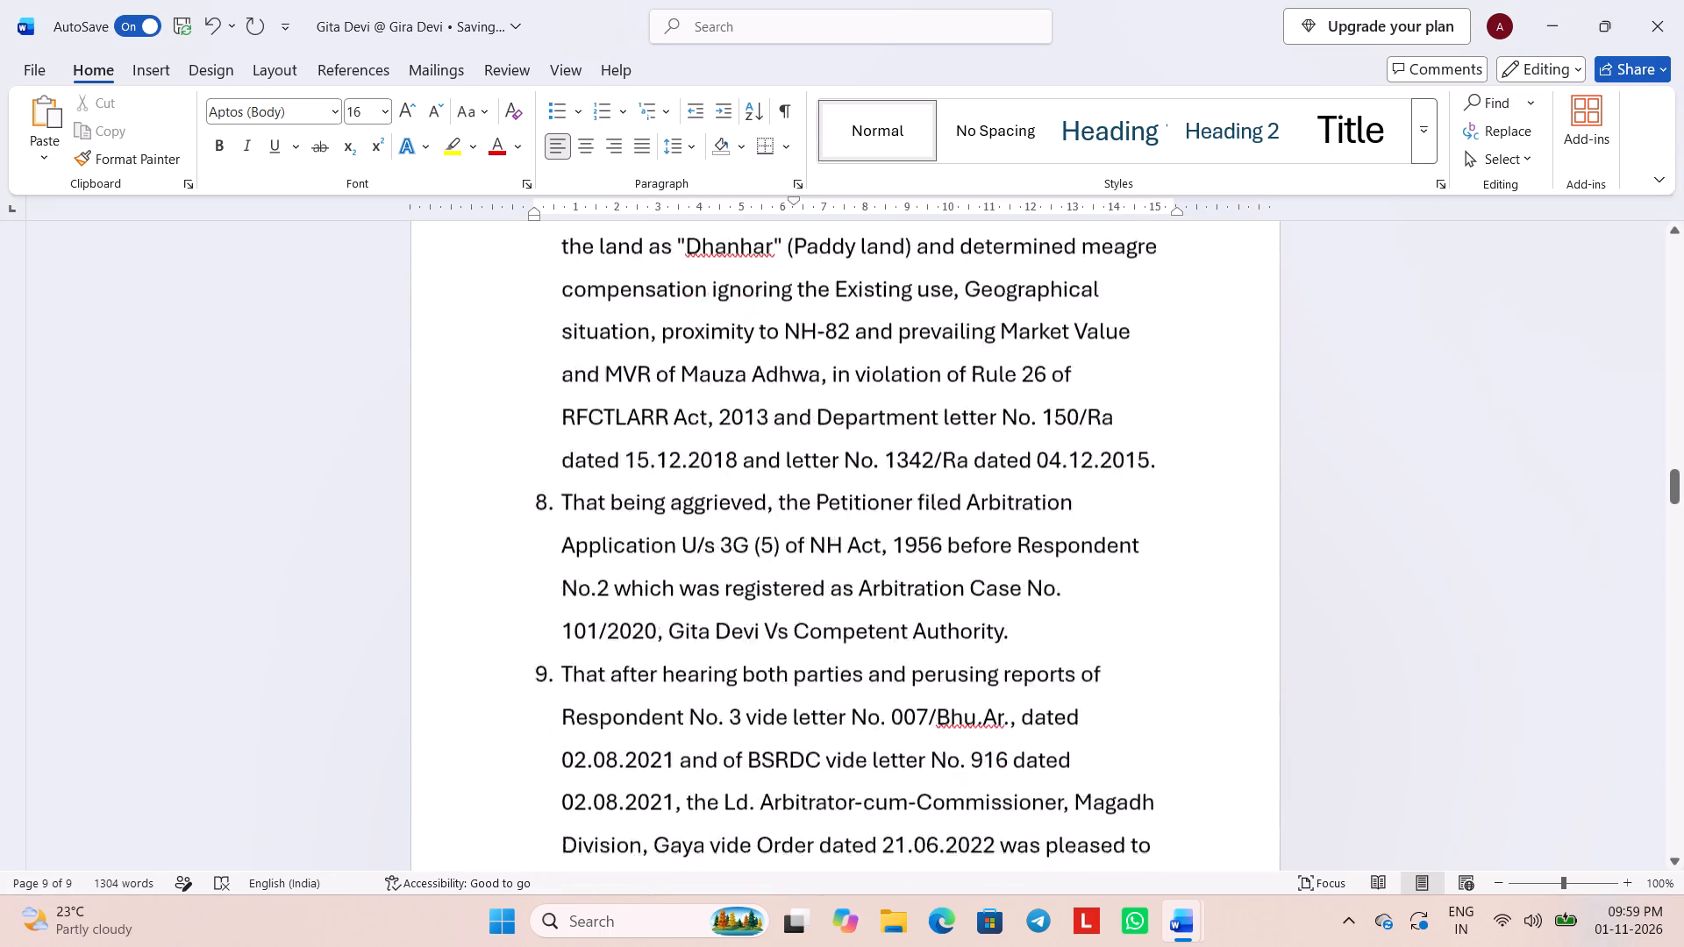
scroll(1036, 256, "down", 6)
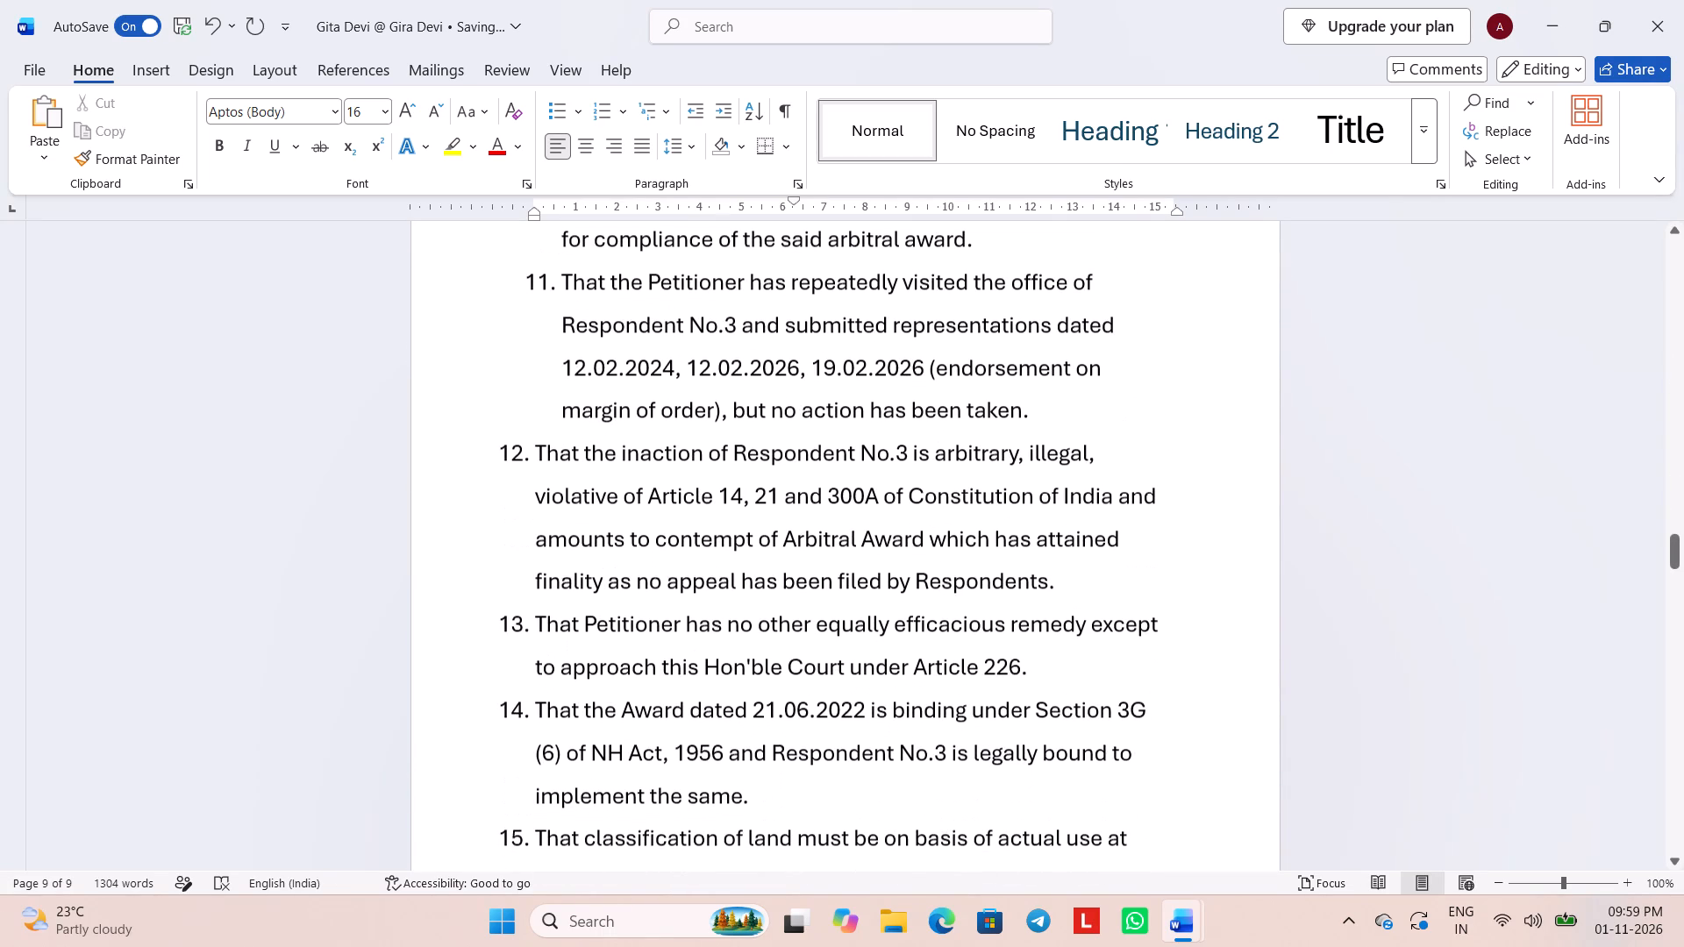
scroll(1036, 256, "down", 5)
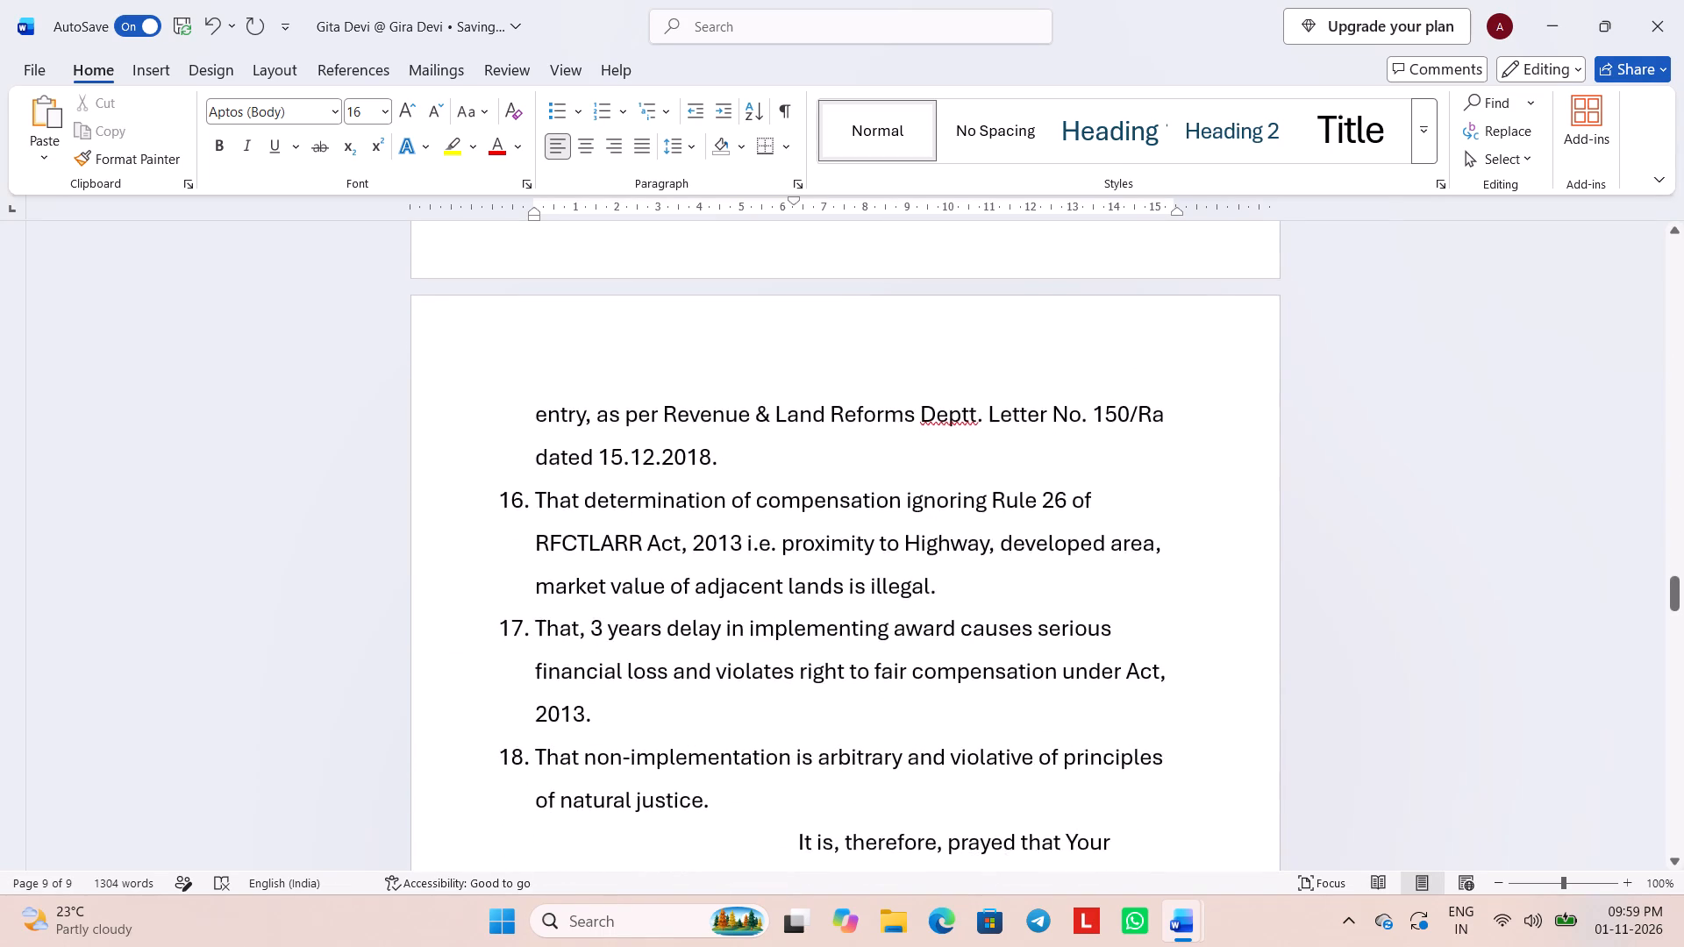
scroll(1036, 256, "down", 7)
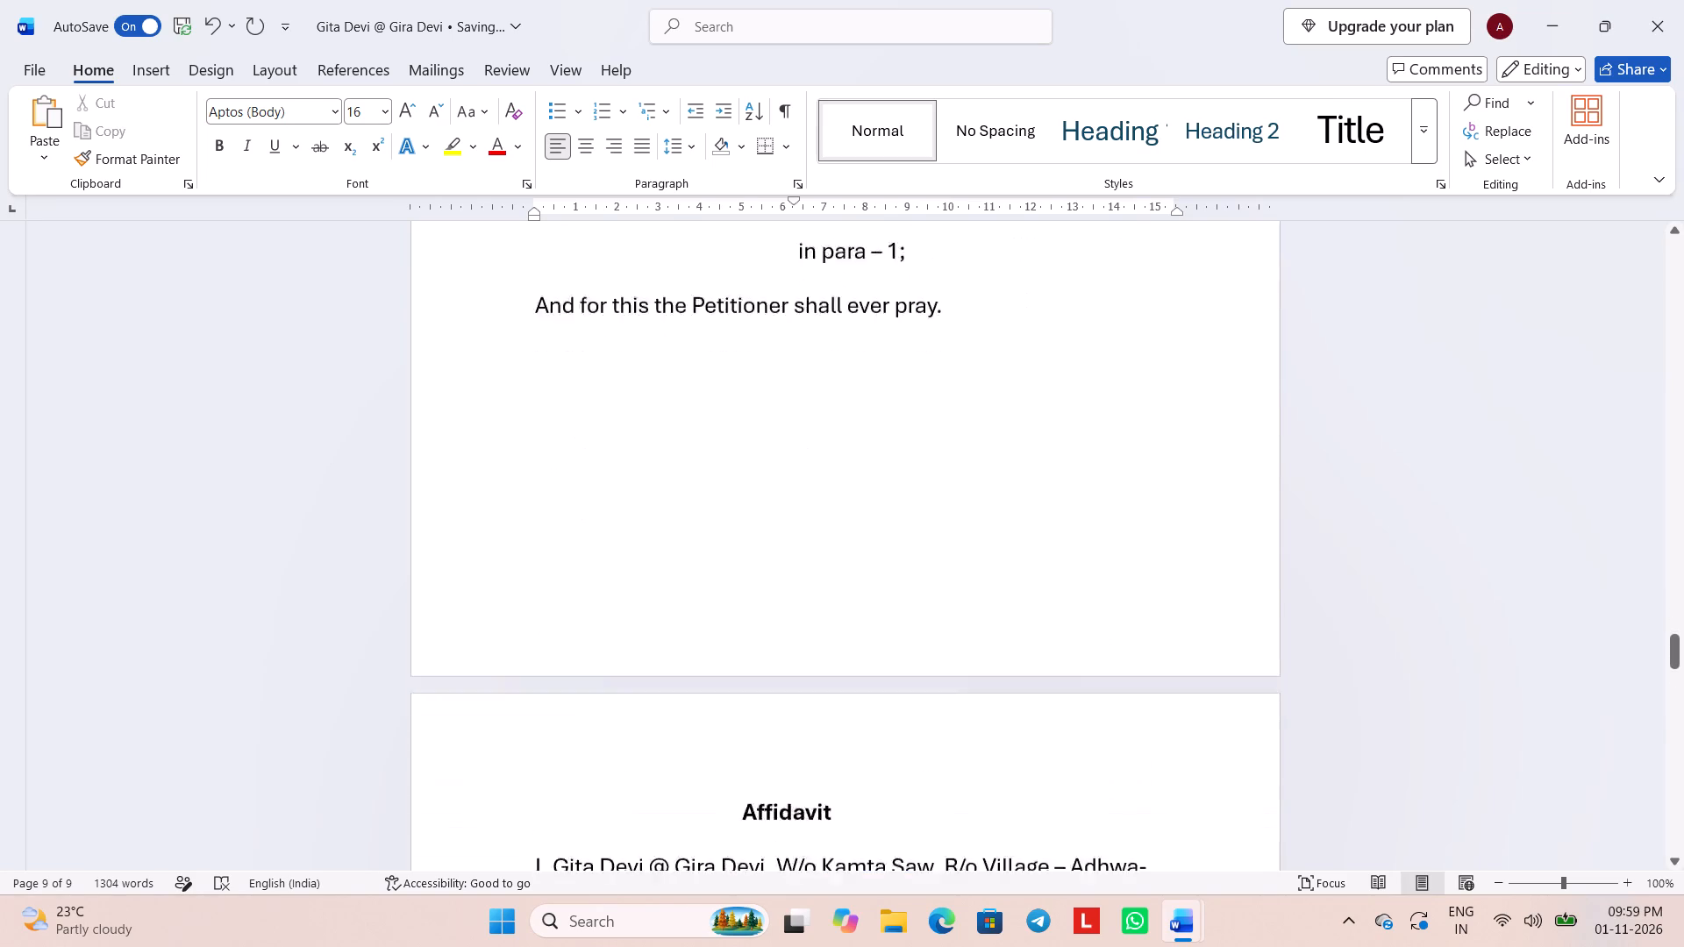
scroll(1036, 256, "down", 6)
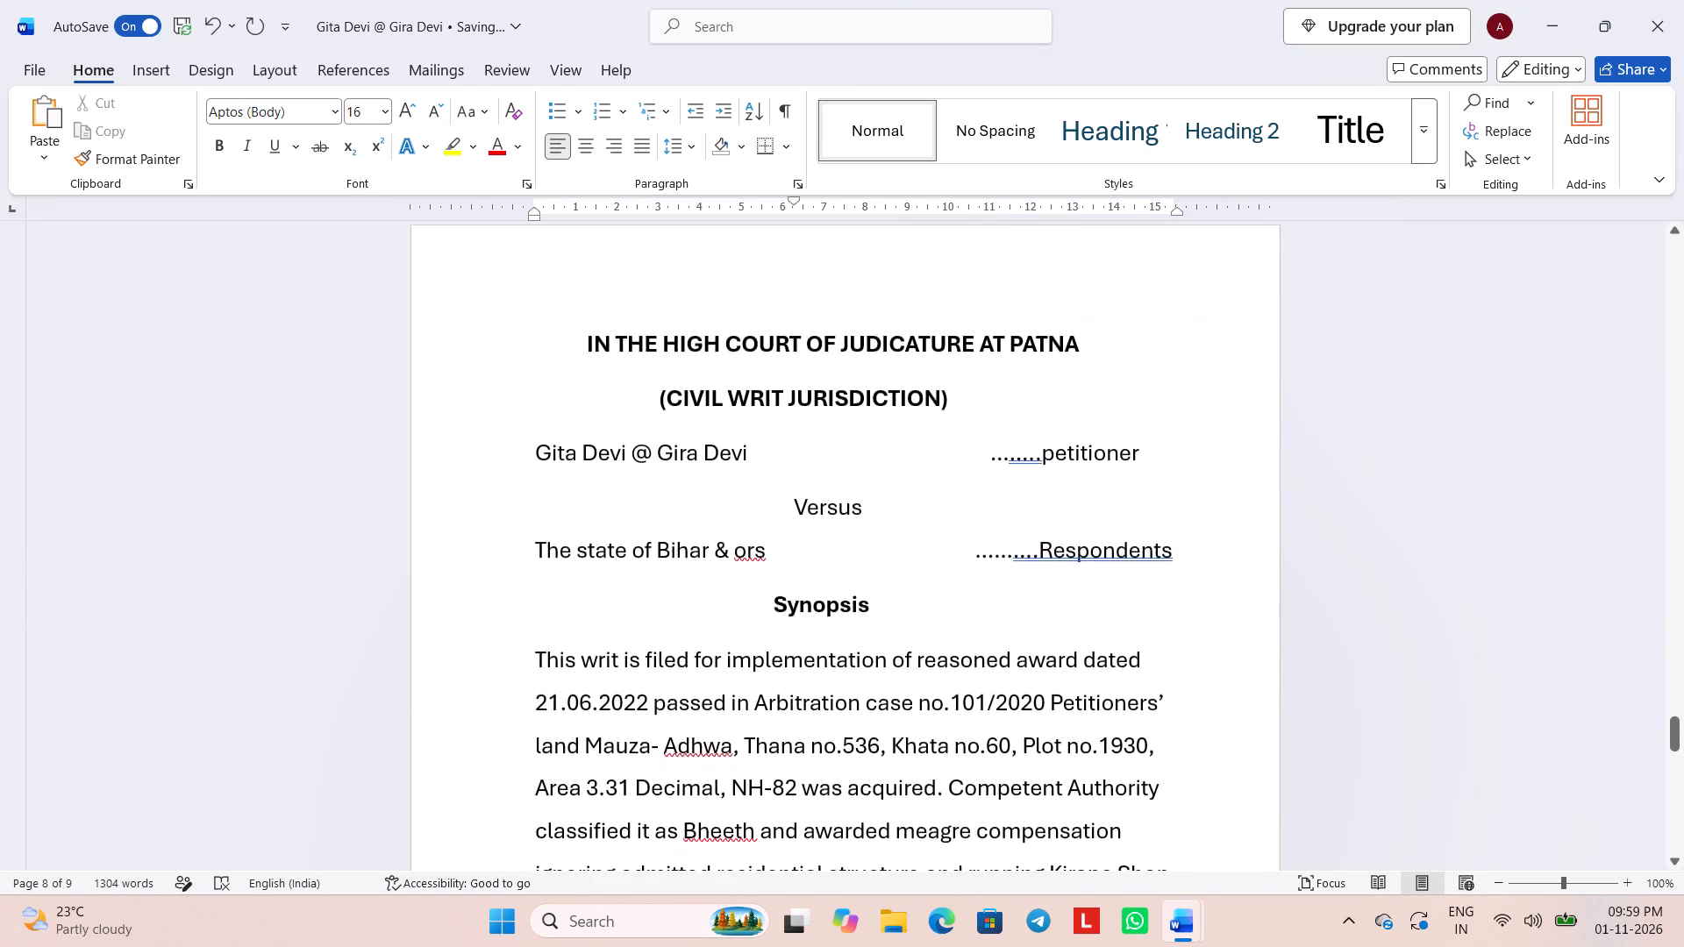
scroll(1036, 256, "down", 9)
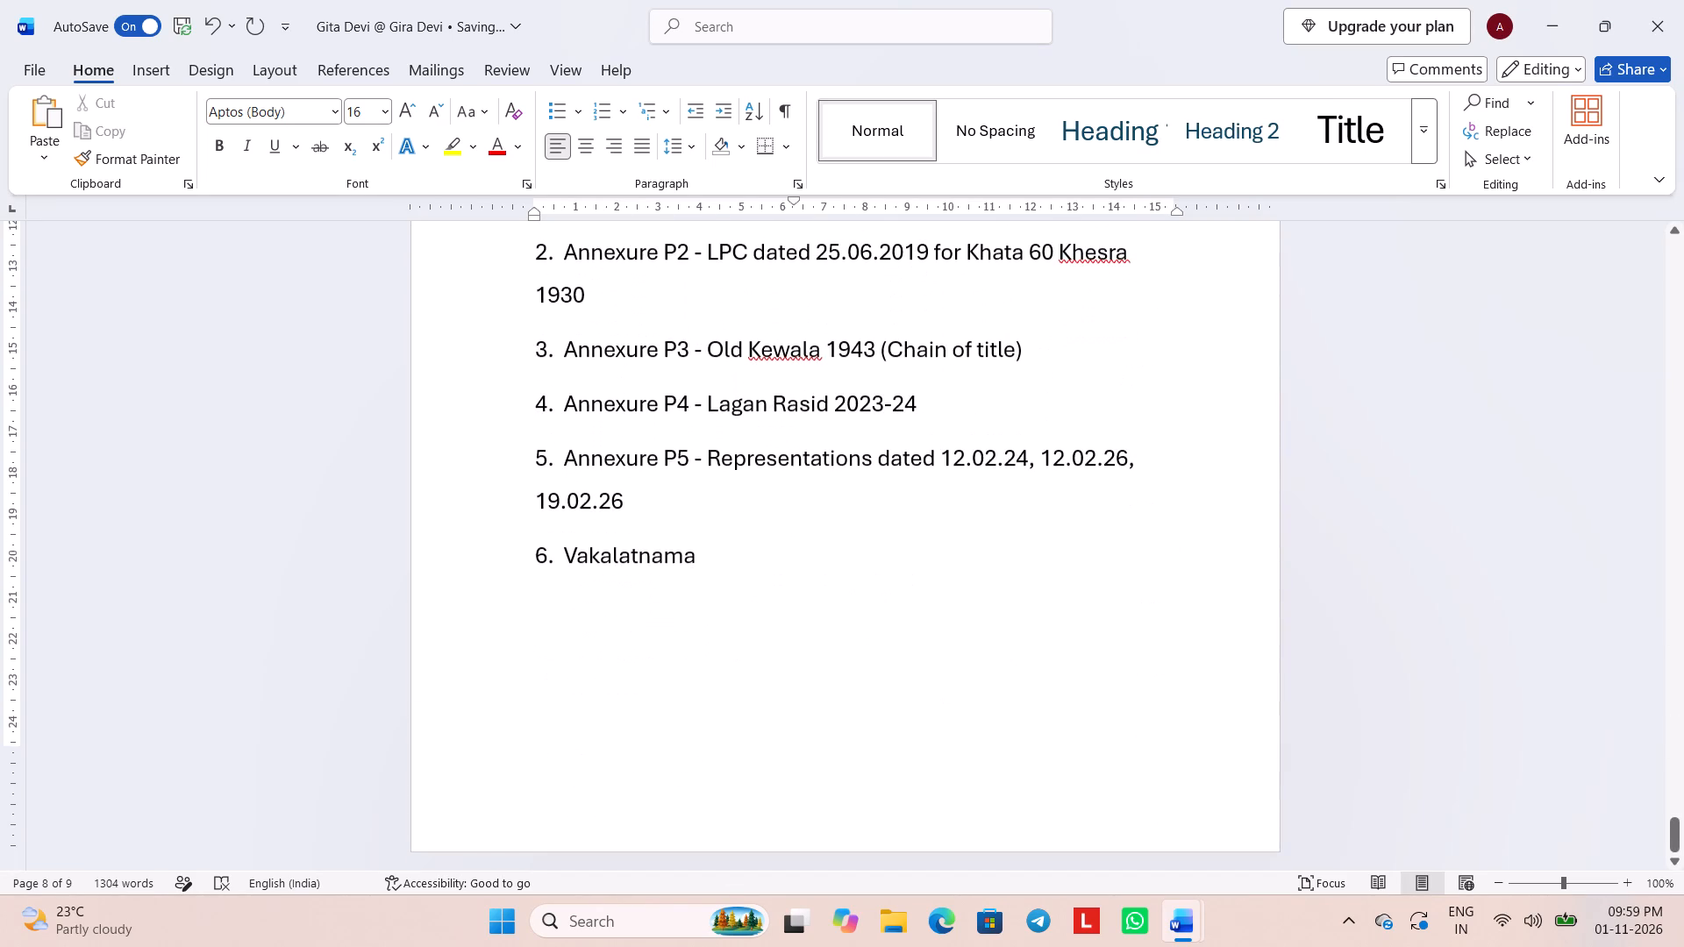
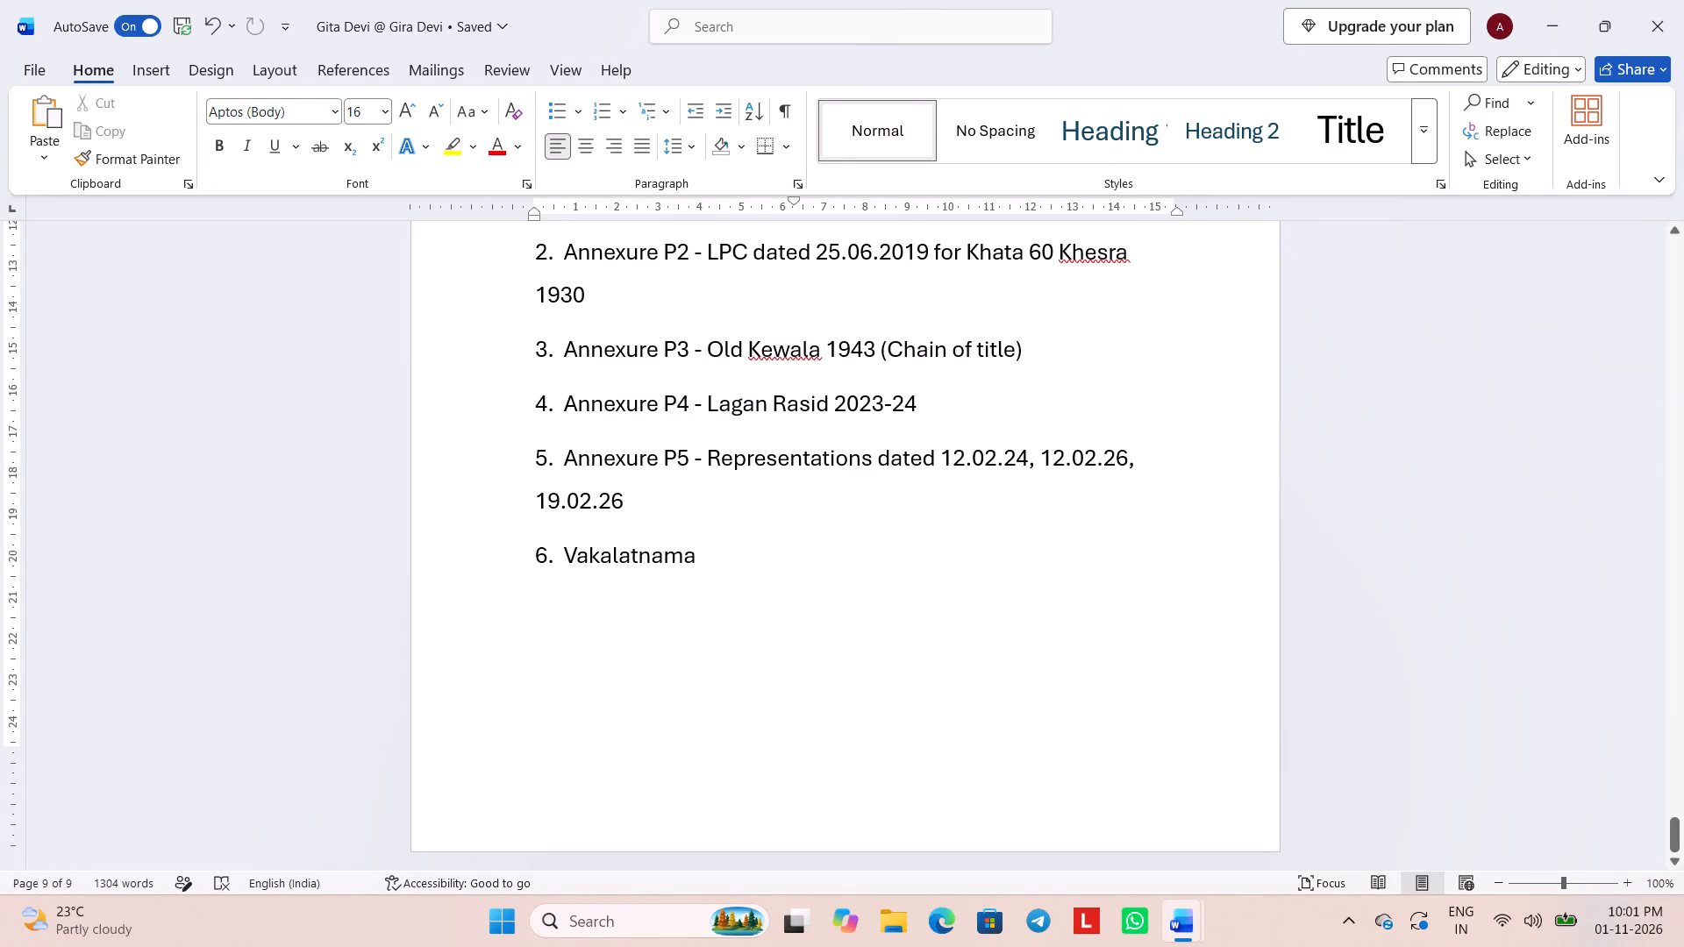
In the index's Annexure P2 entry, replace the word Khesra before 1930 with "plot".
left_click(1058, 250)
key("Delete")
key("Delete")
key("Delete")
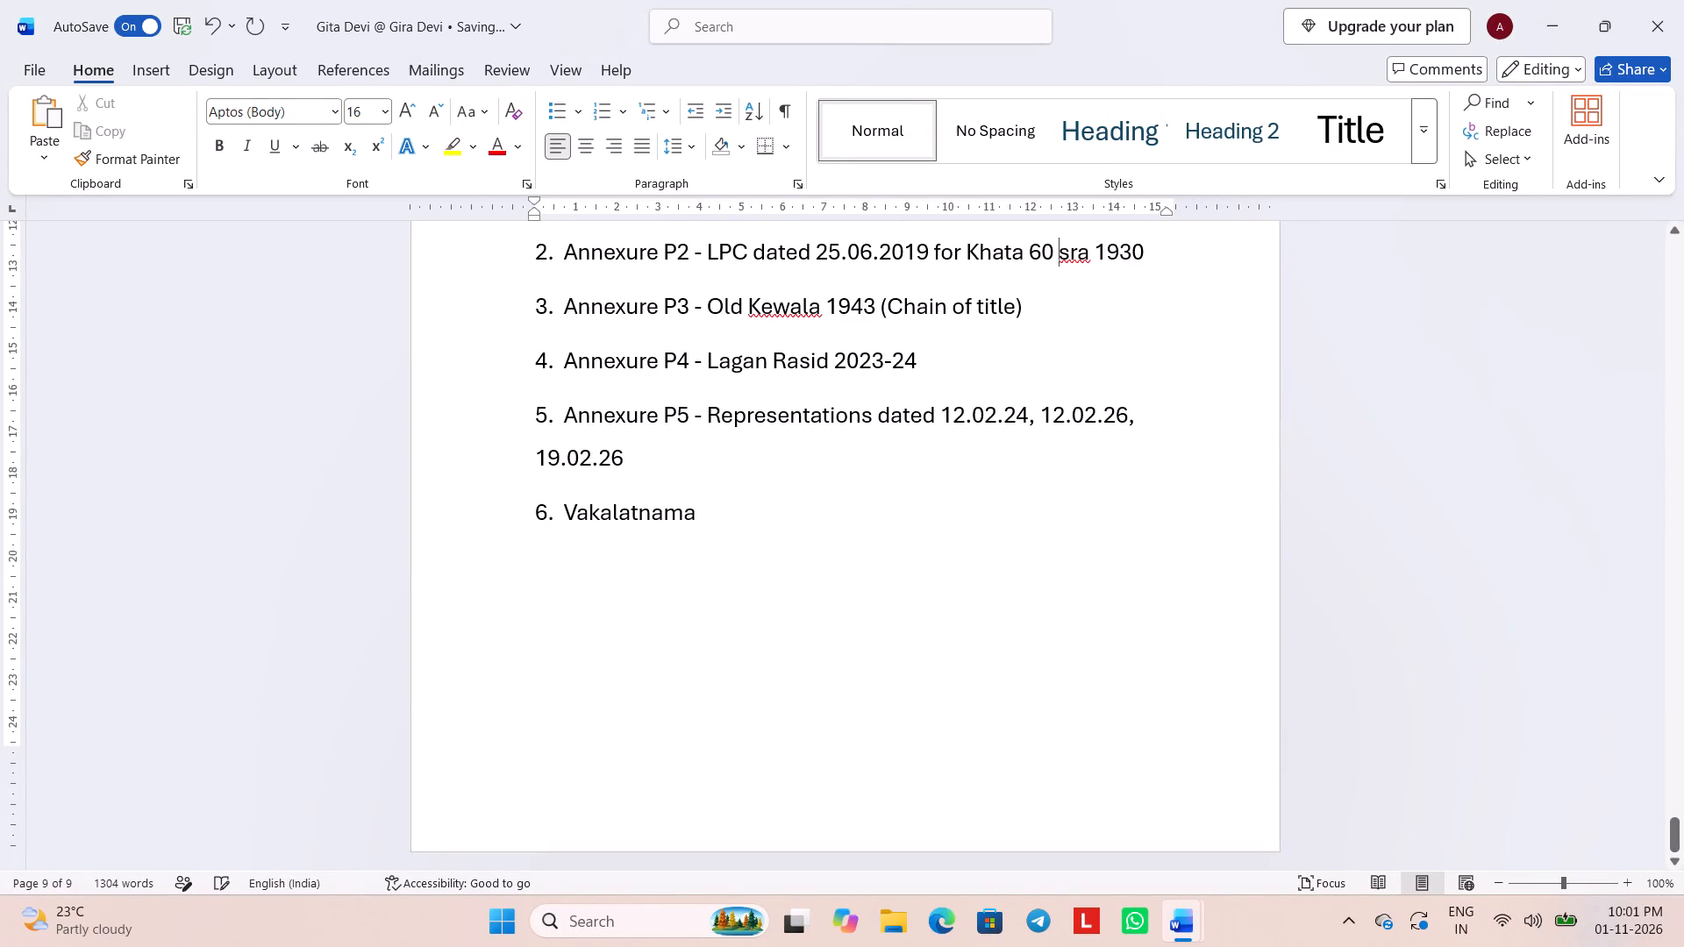
key("Delete")
key("Delete")
key("Delete")
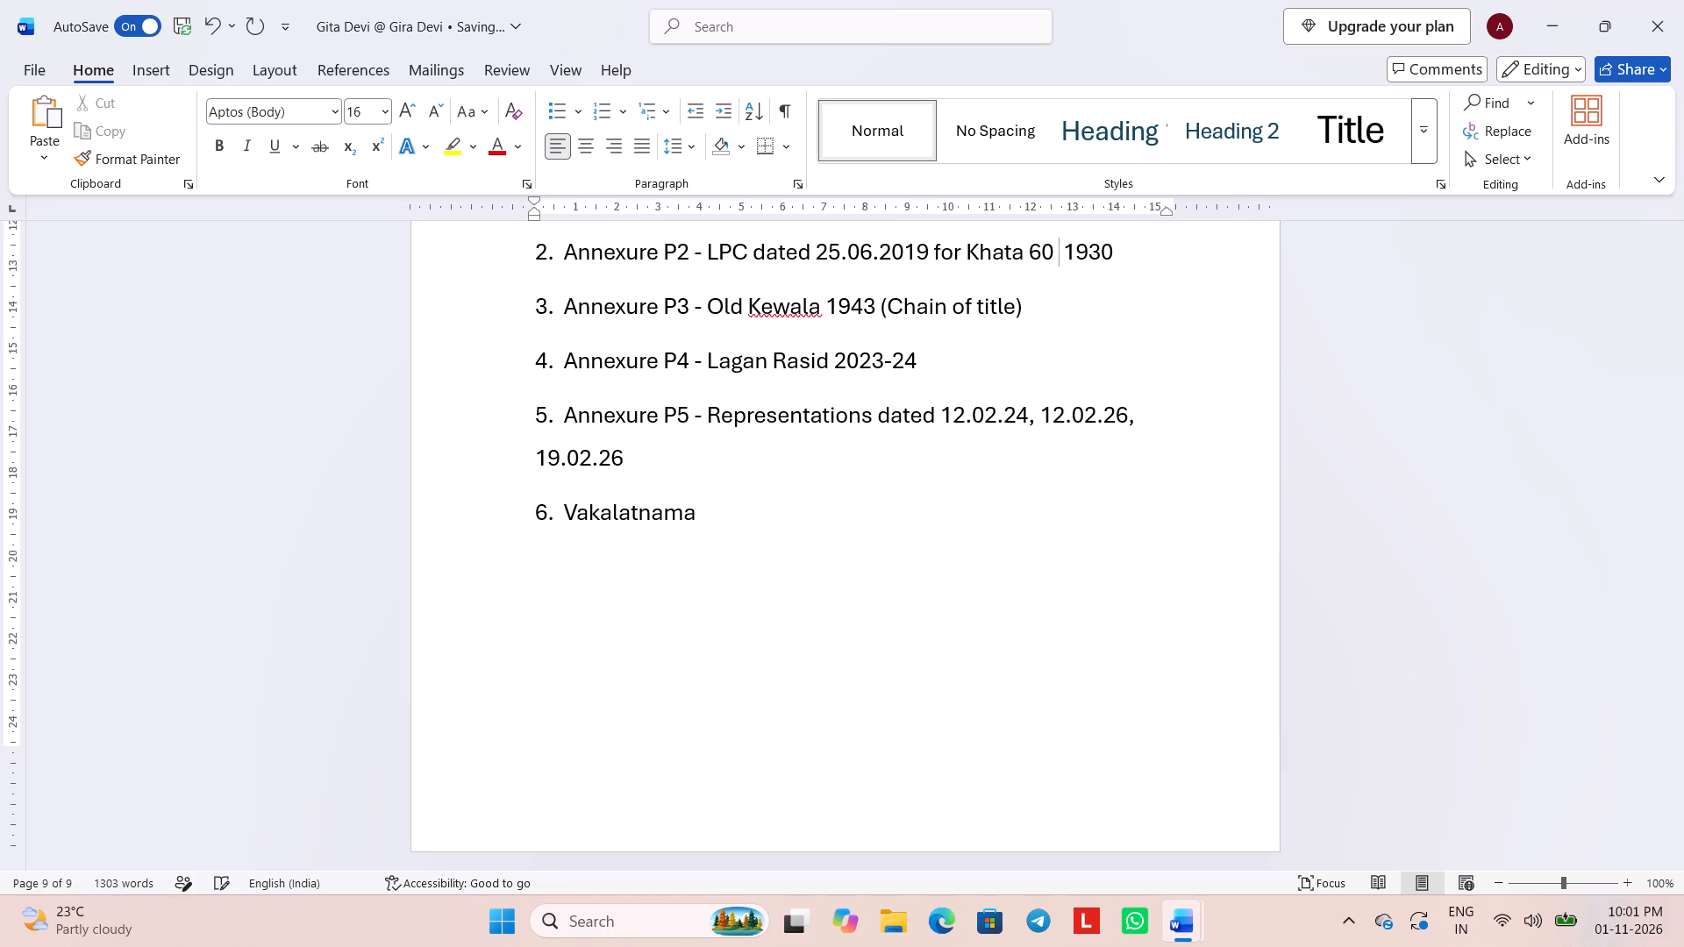
key("p")
type("lo")
key("t")
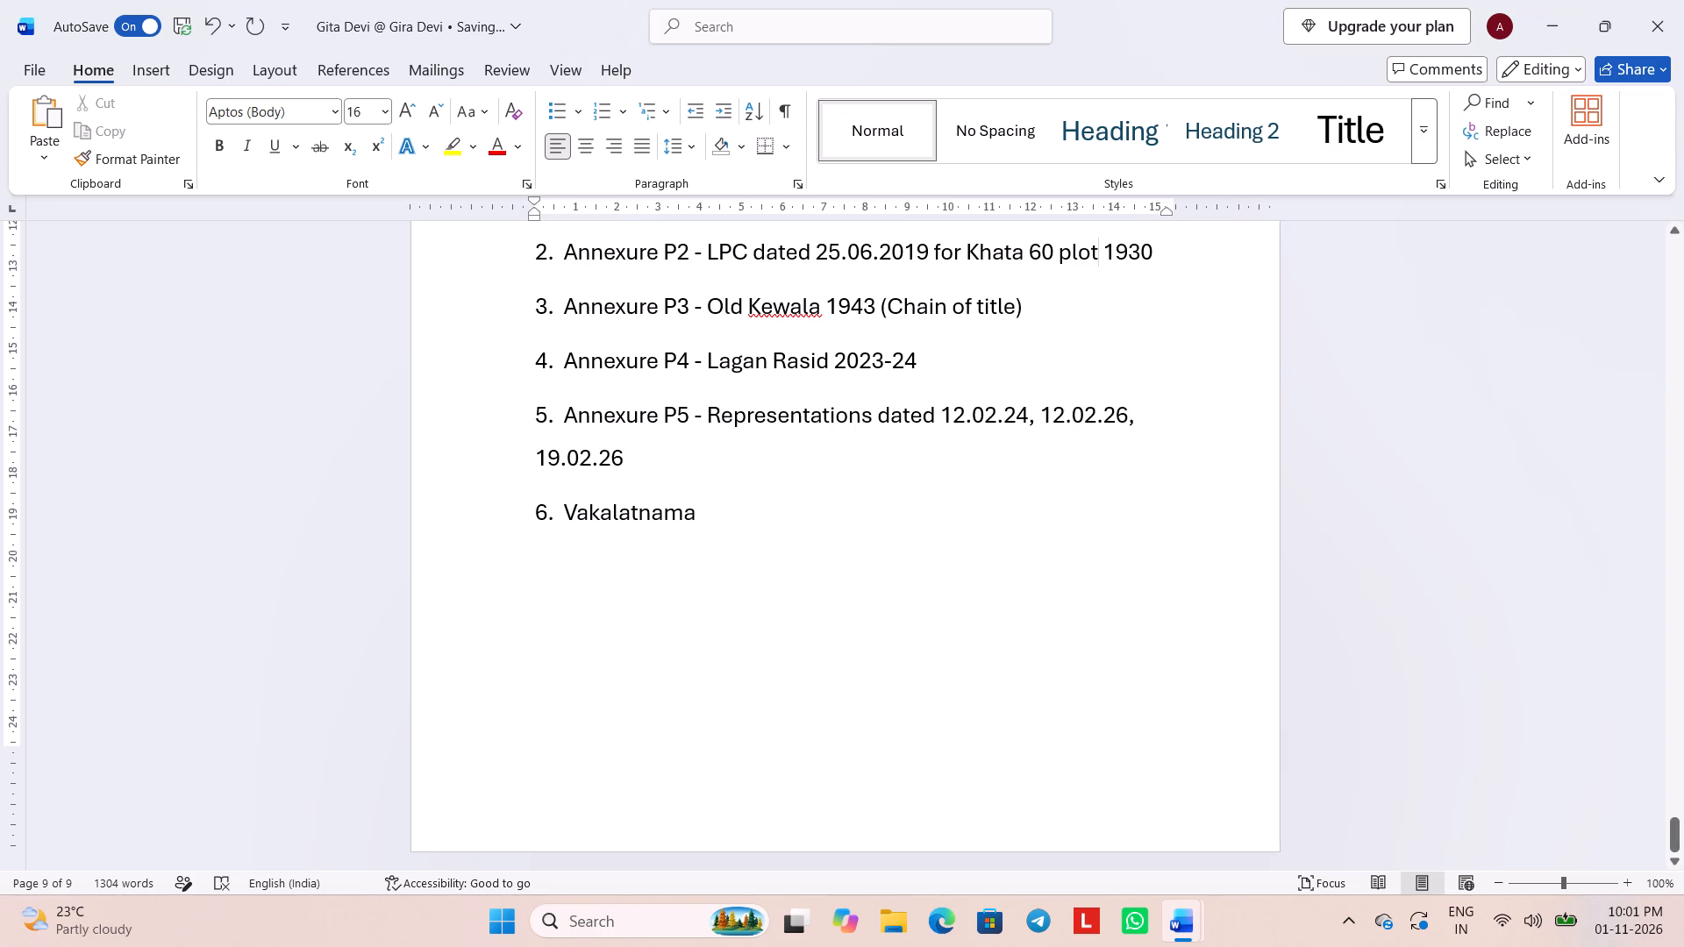
Indent the index page's "Sub: - Land acquisition compensation" line further by adding four spaces before it.
scroll(1038, 332, "down", 1)
scroll(1038, 332, "up", 1)
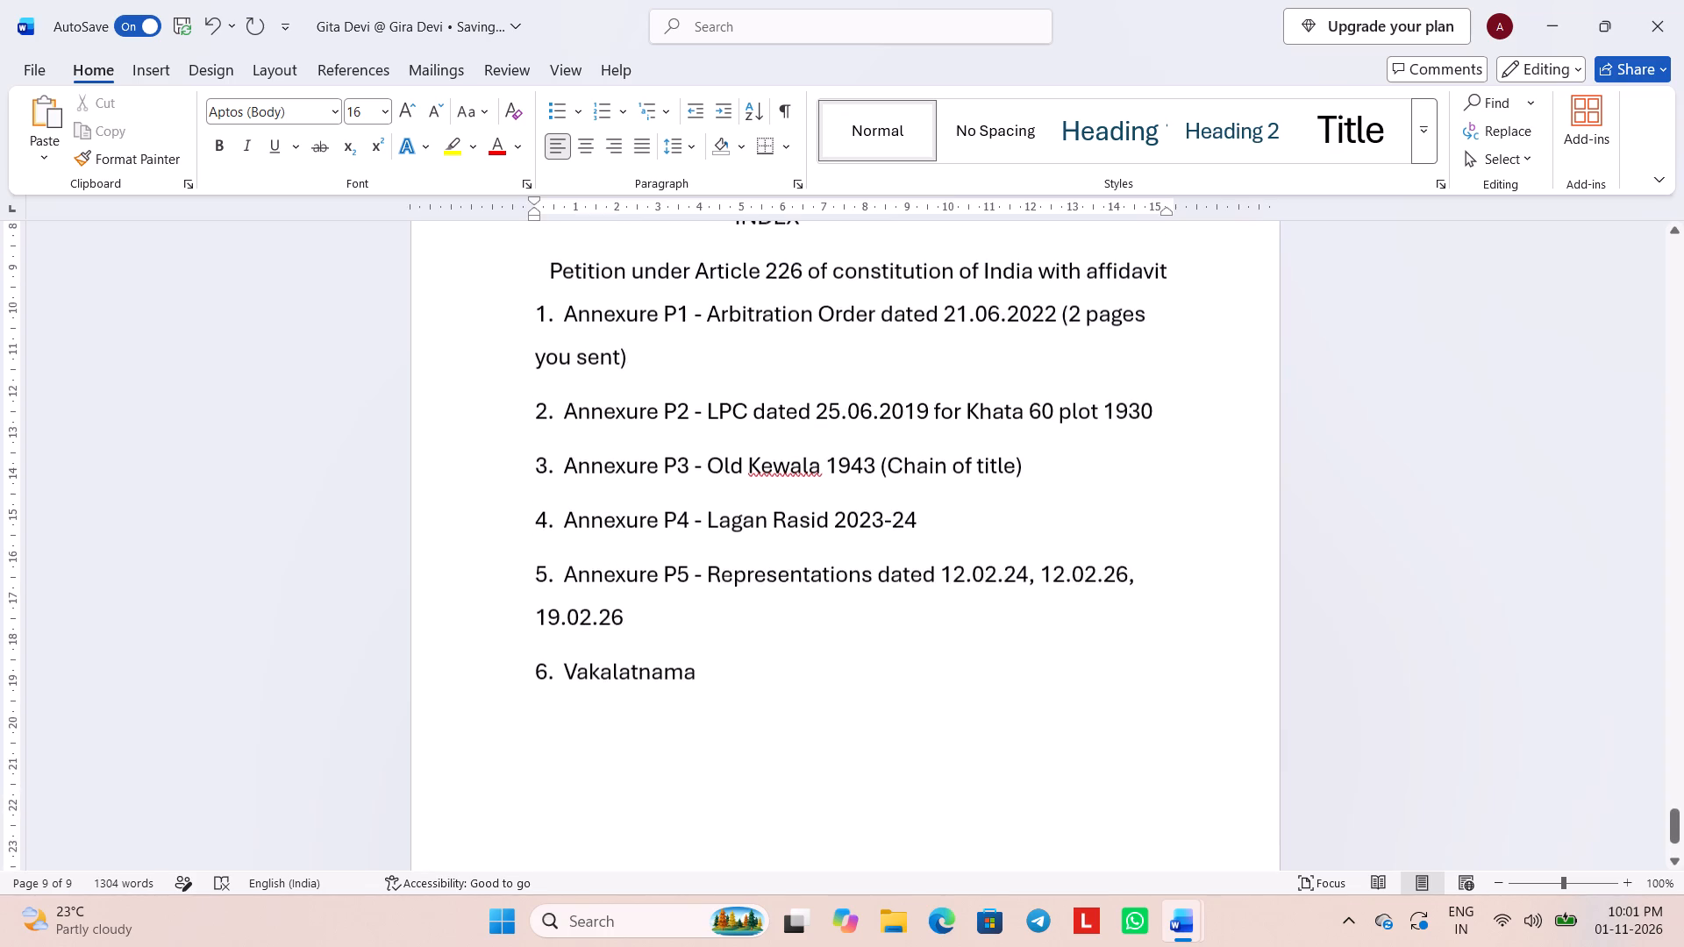
scroll(1038, 332, "up", 2)
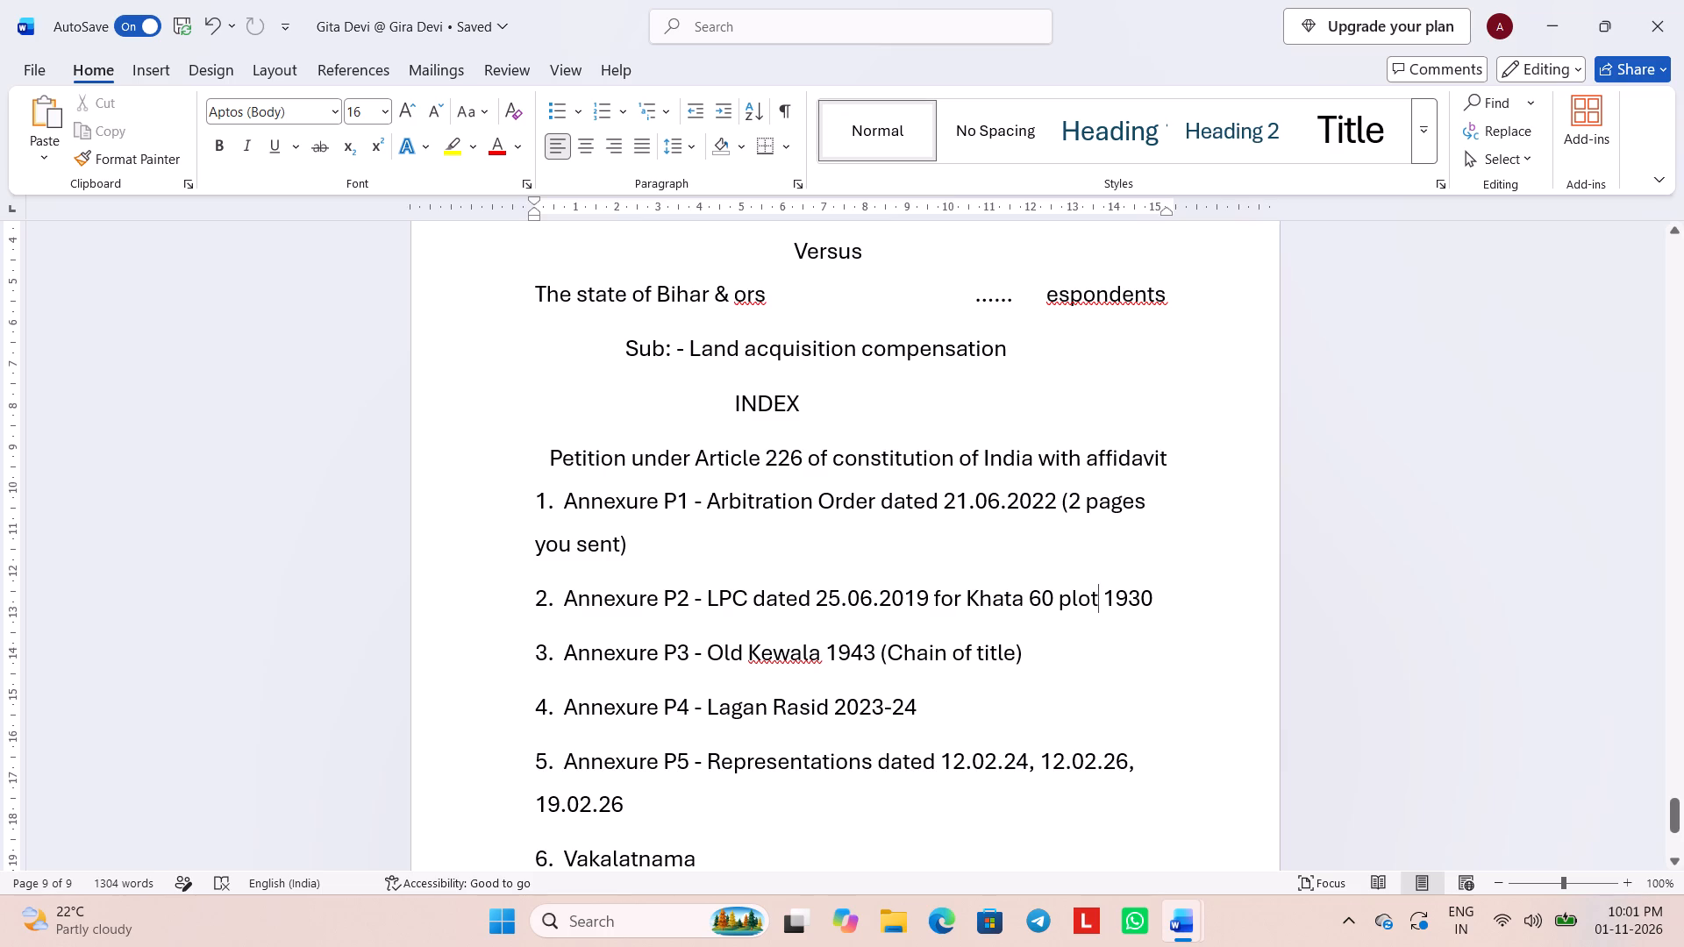
left_click(615, 352)
key("space")
key("space")
key("space")
key("space")
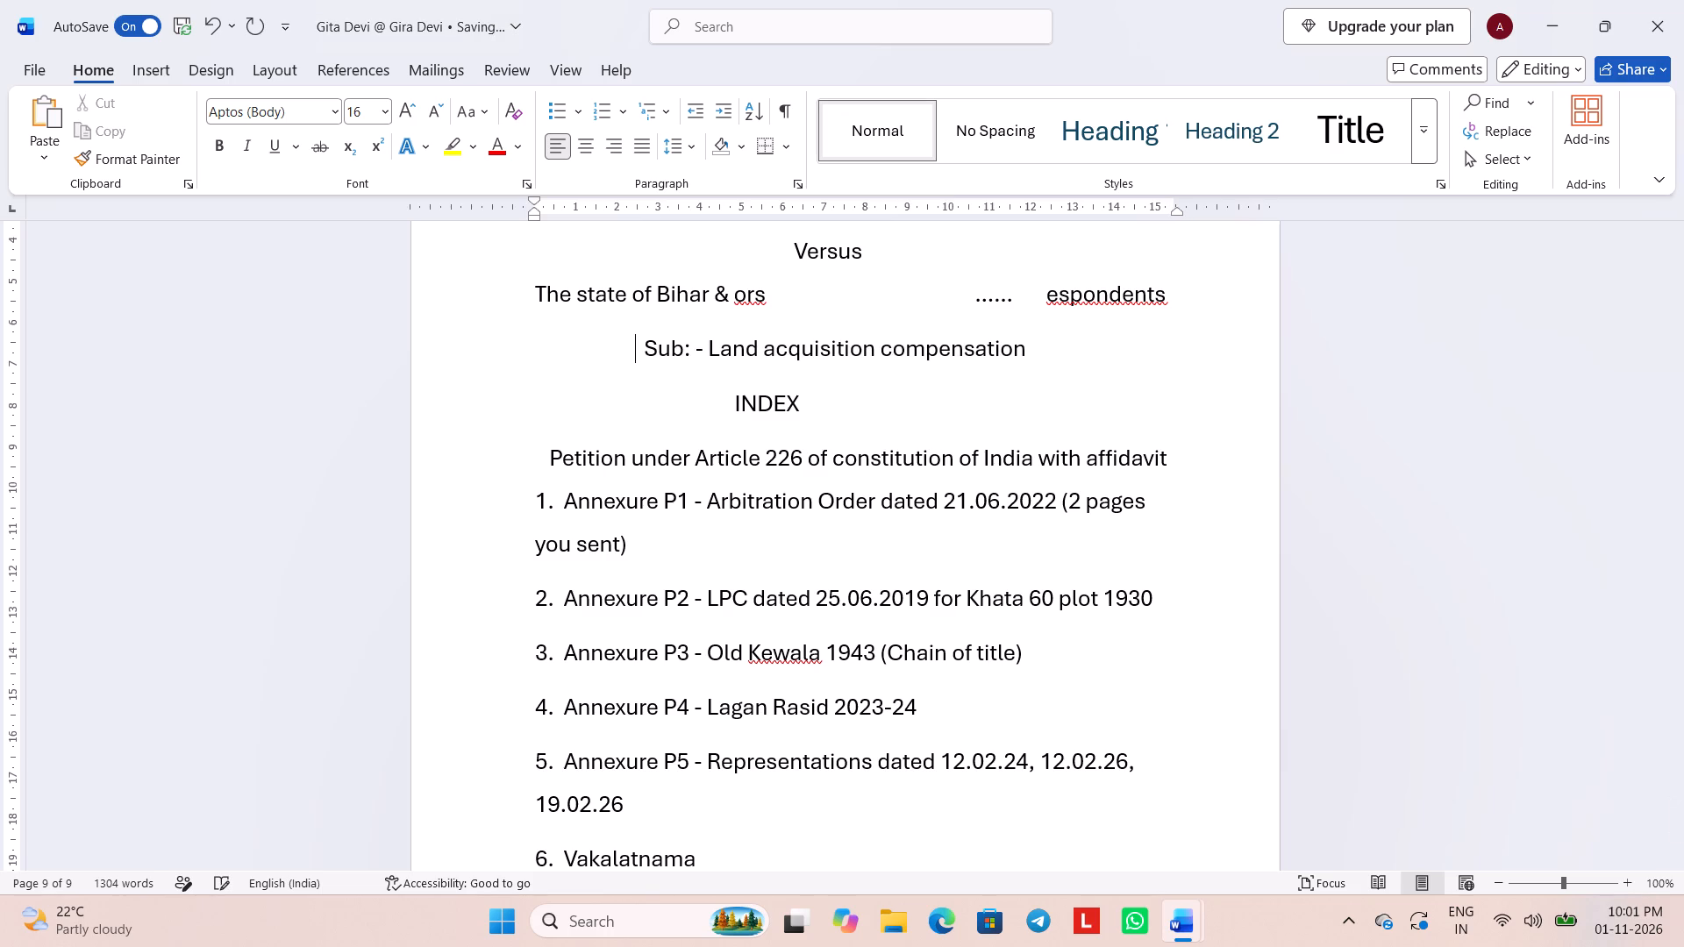
key("space")
key("space")
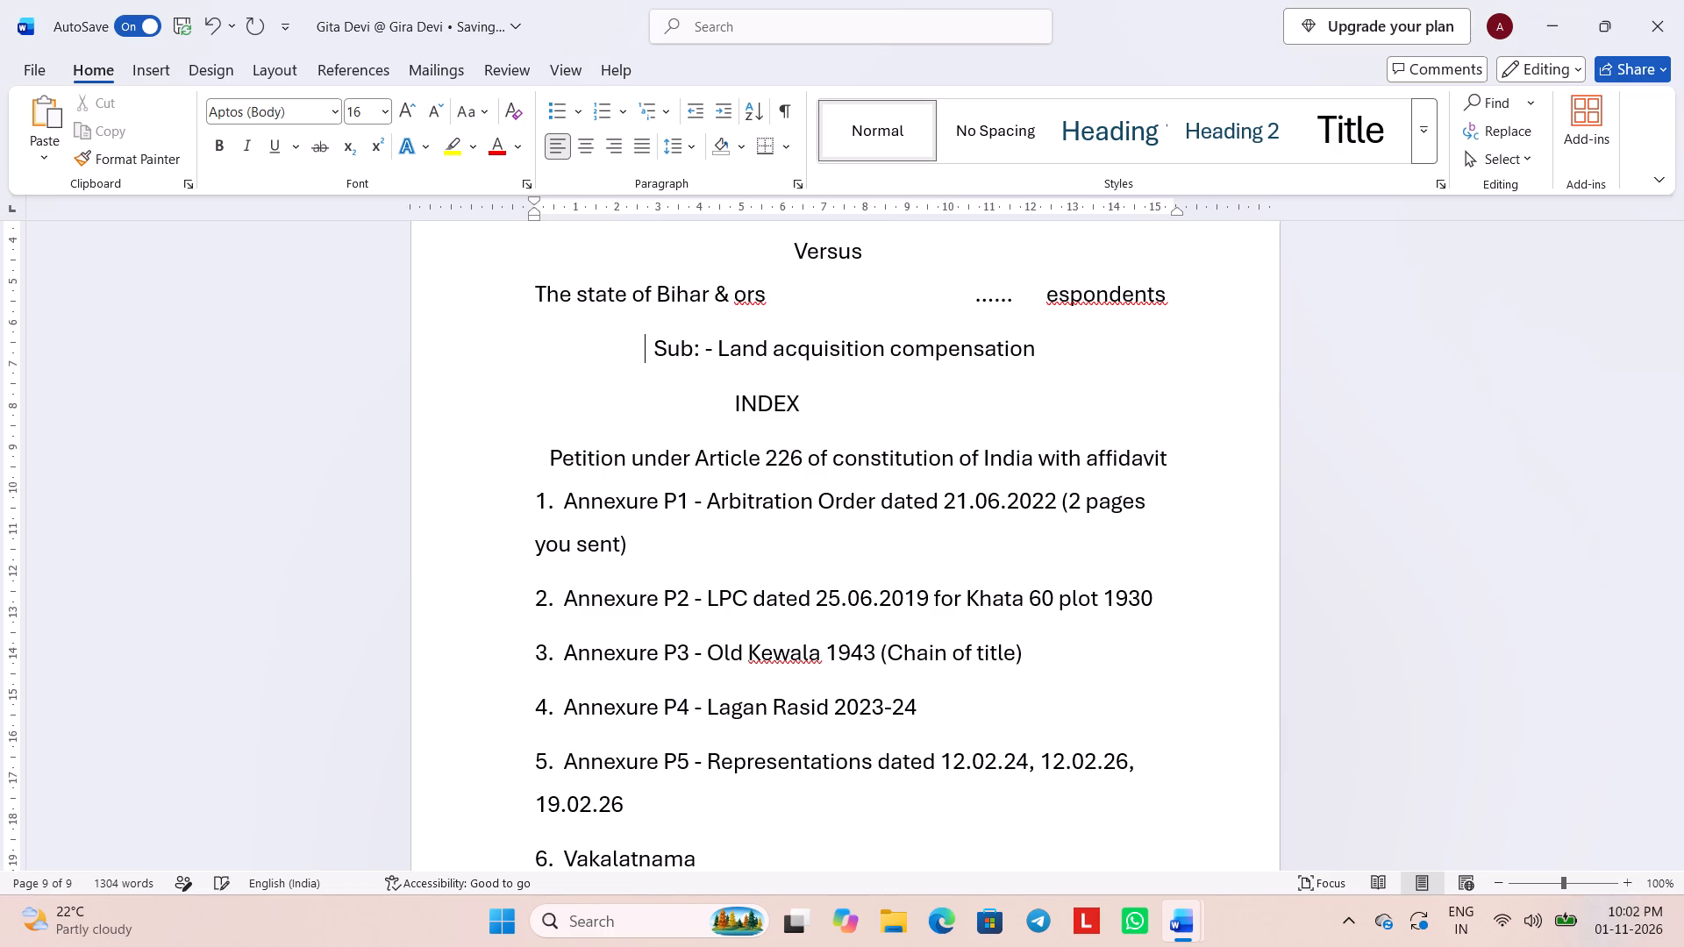
key("BackSpace")
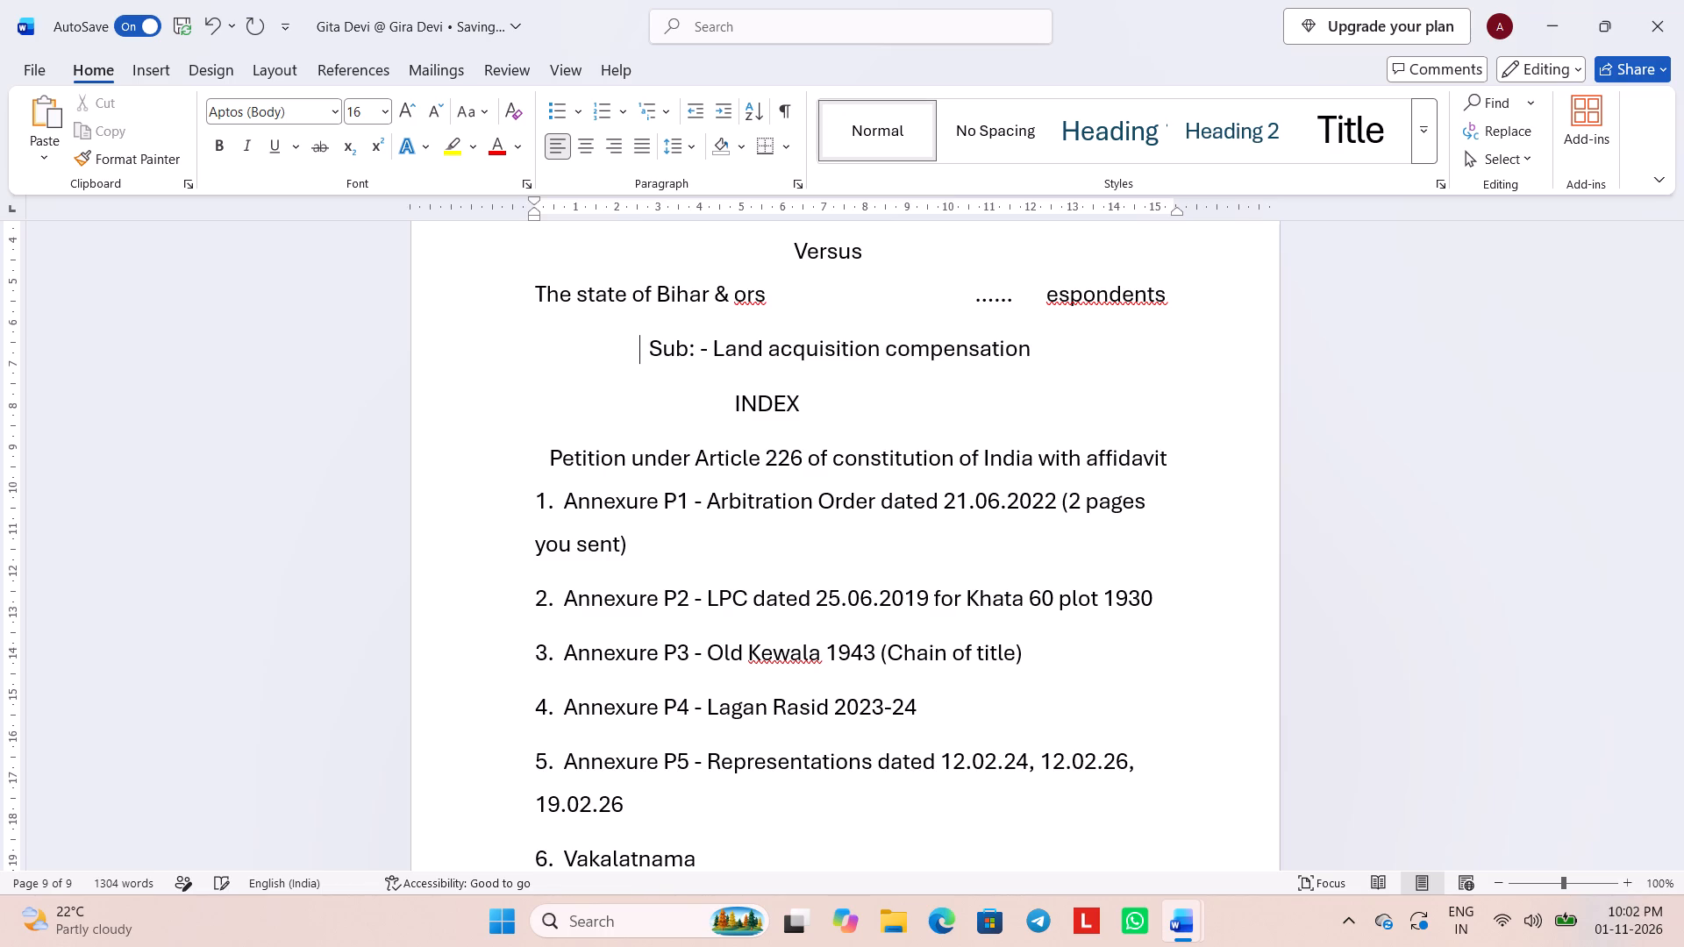
key("BackSpace")
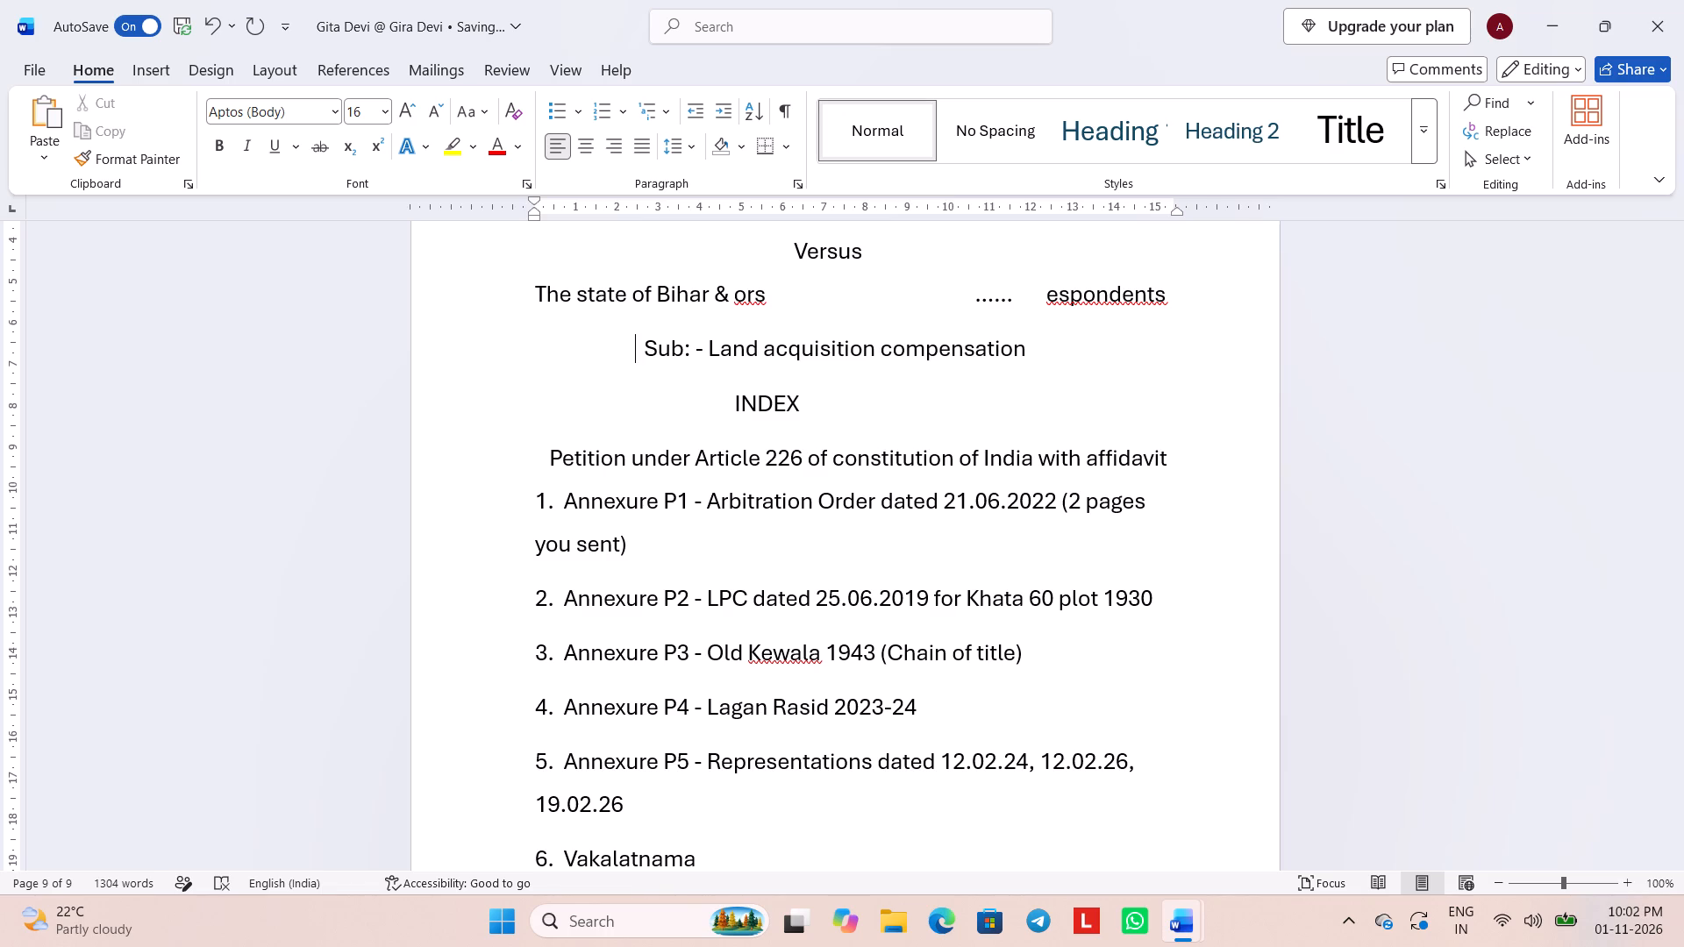
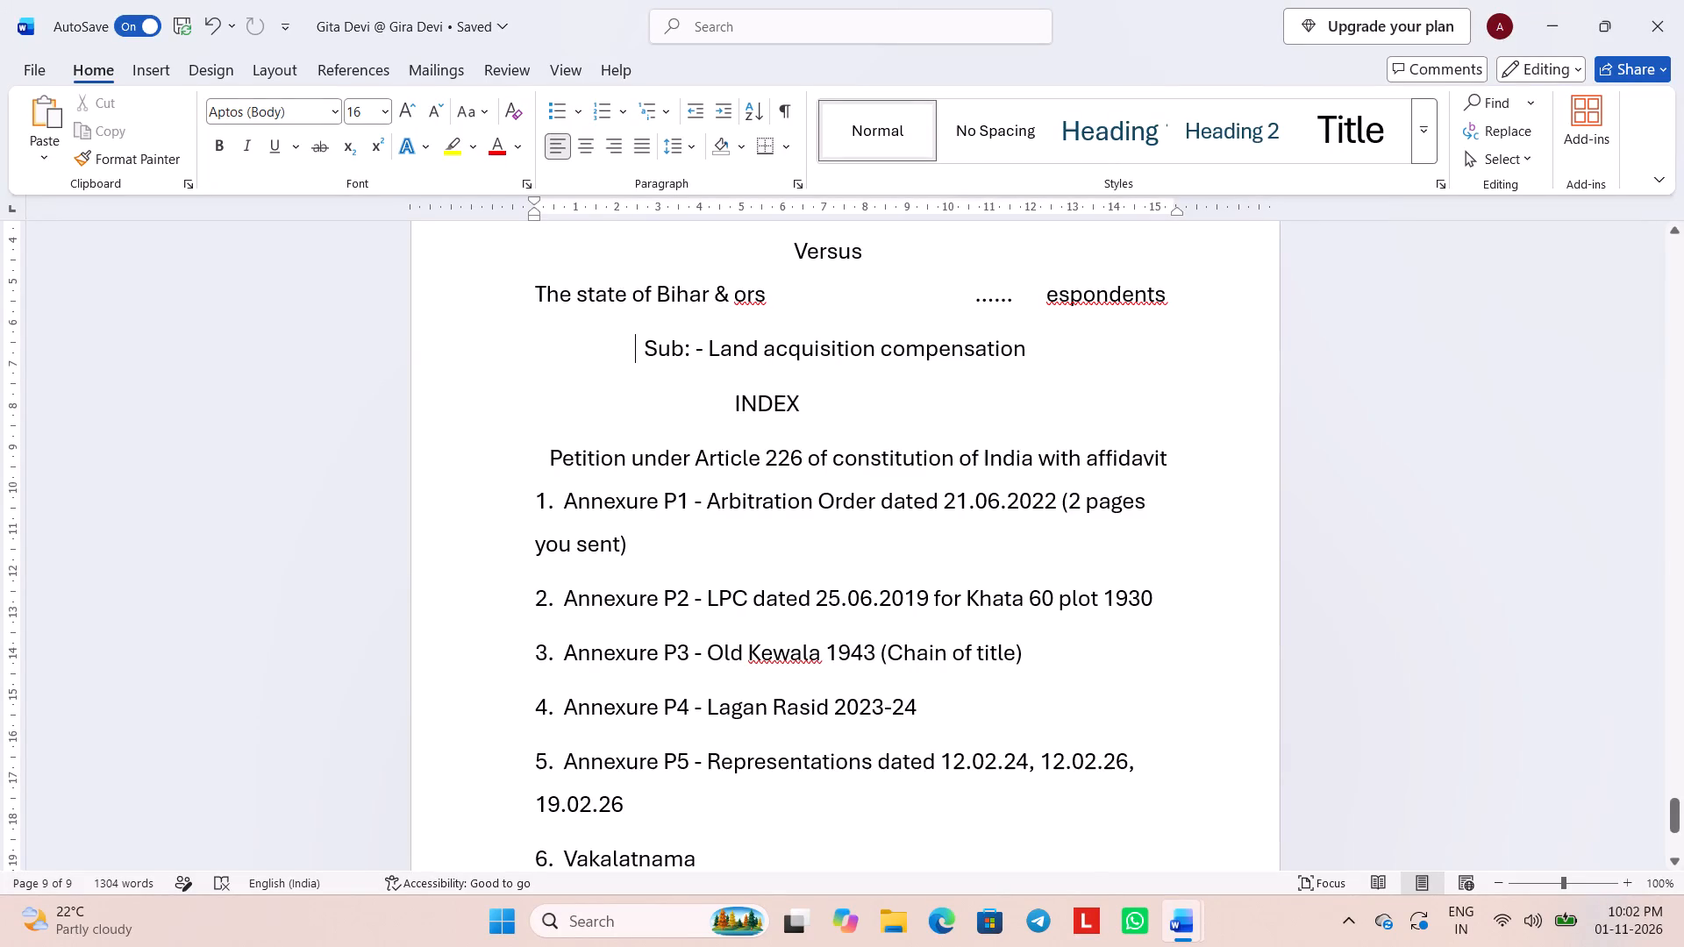
Delete the note "(2 pages you sent)" after the date in the index's Annexure P1 entry.
left_click(1059, 500)
key("Delete")
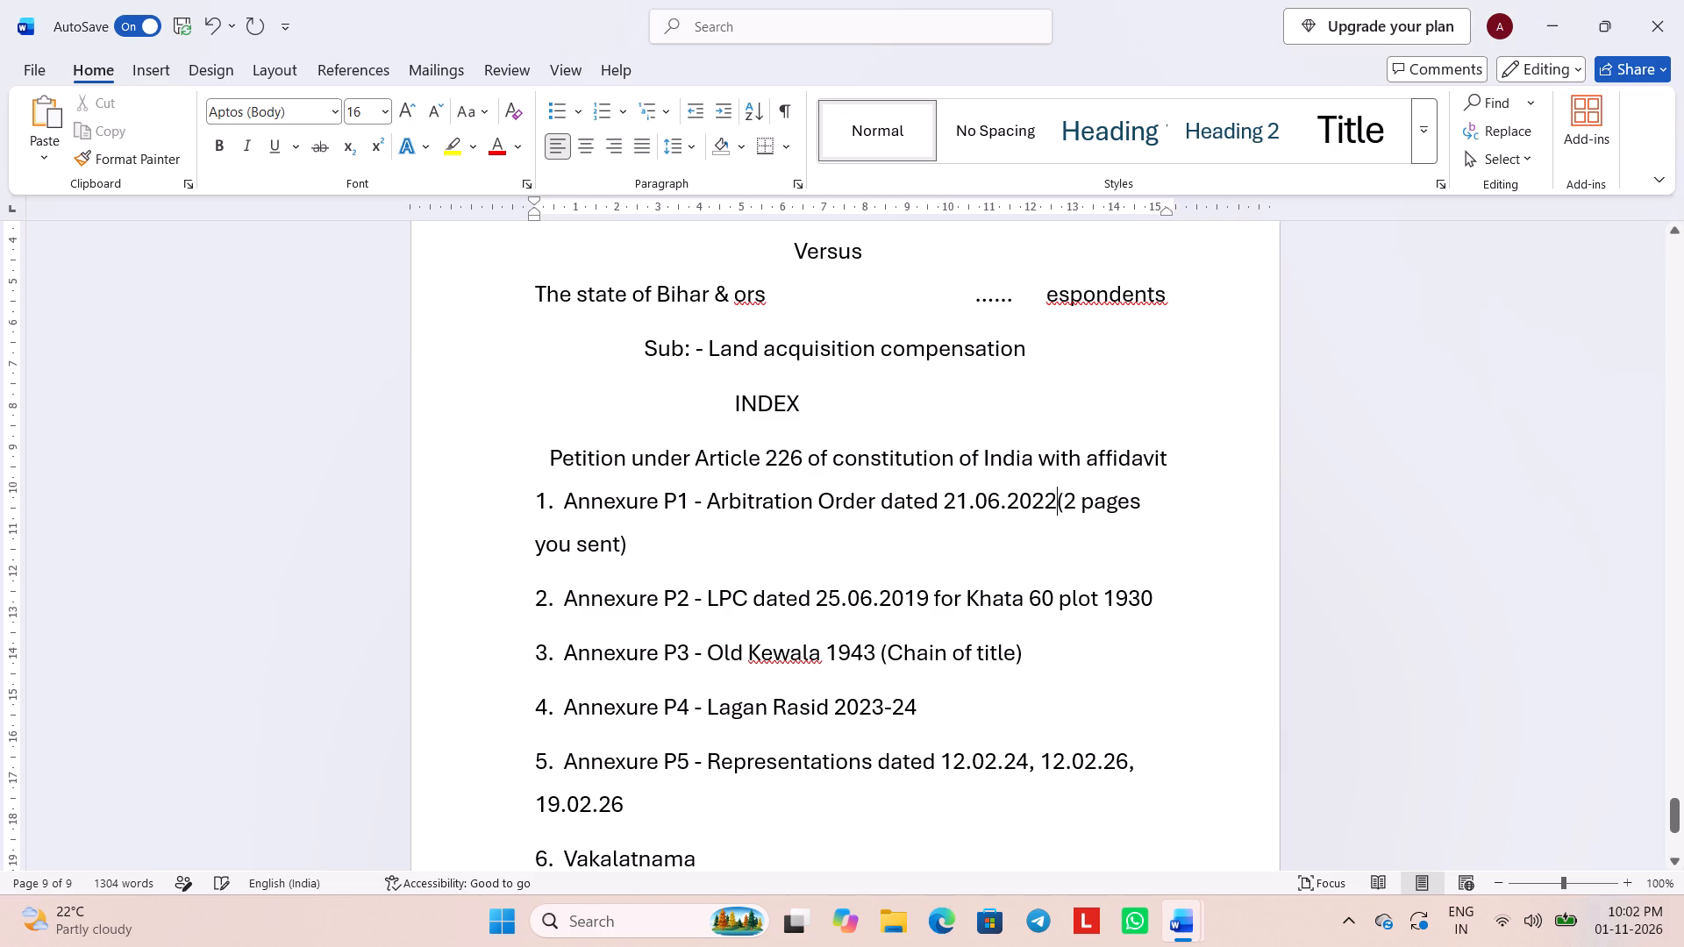
key("Delete")
key("Delete")
key("Delete")
key("Delete")
key("Delete")
key("Delete")
key("Delete")
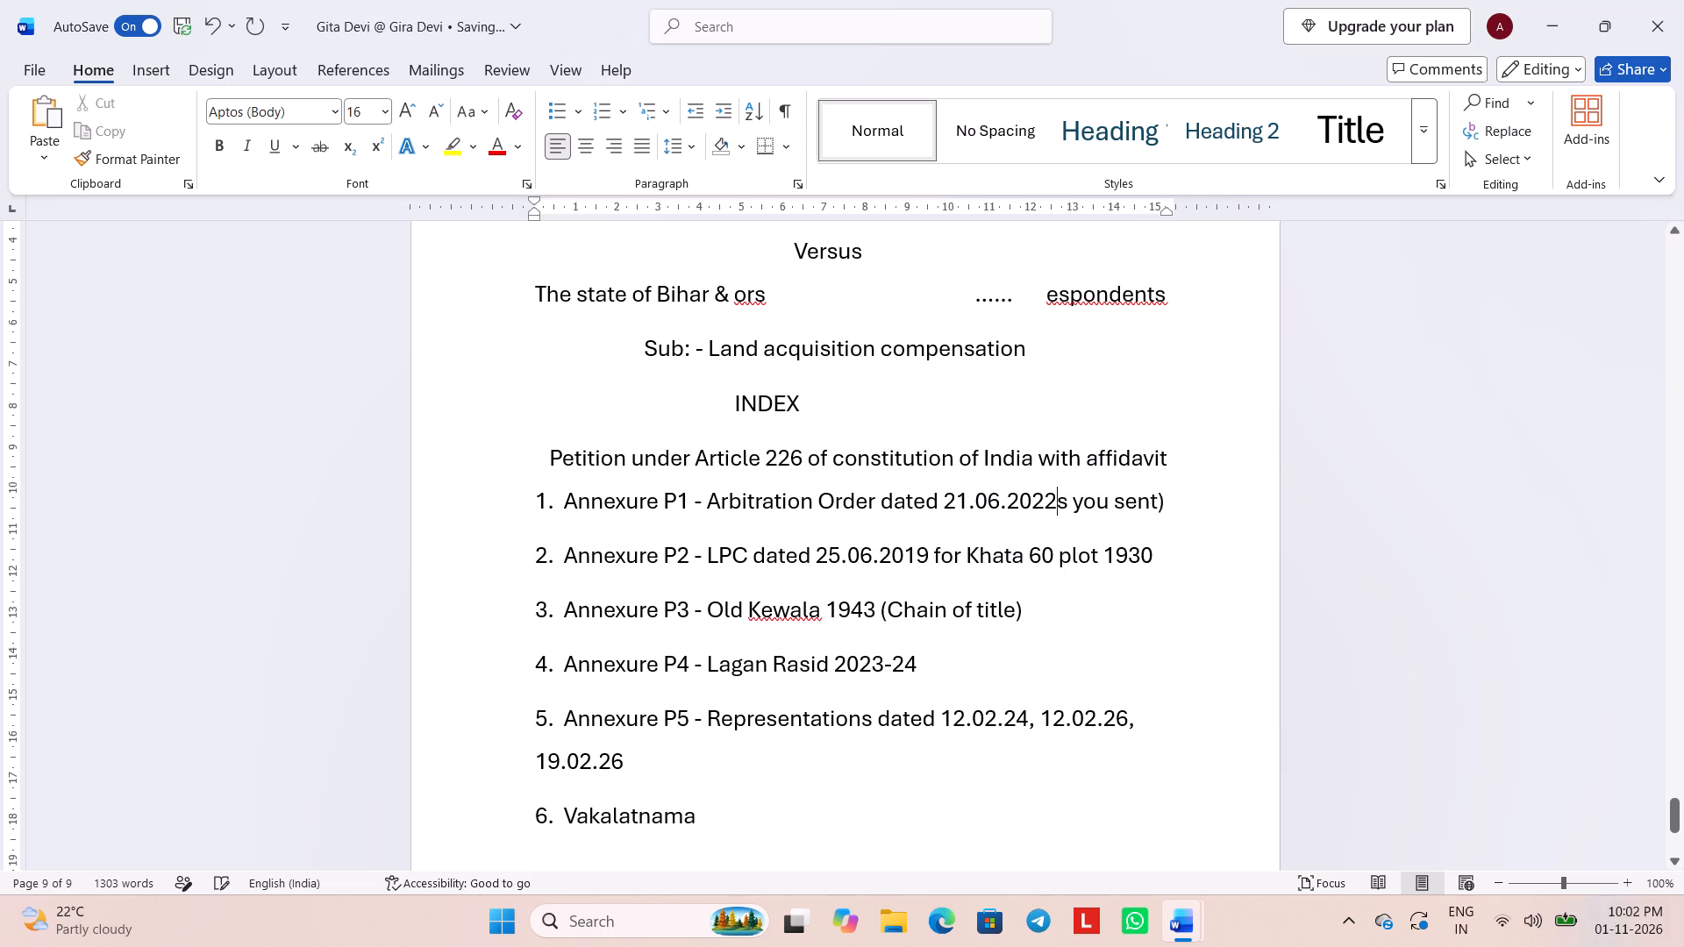
key("Delete")
key("Delete")
key("Delete")
key("Delete")
key("Delete")
key("Delete")
key("Delete")
key("Delete")
key("Delete")
key("Delete")
key("Delete")
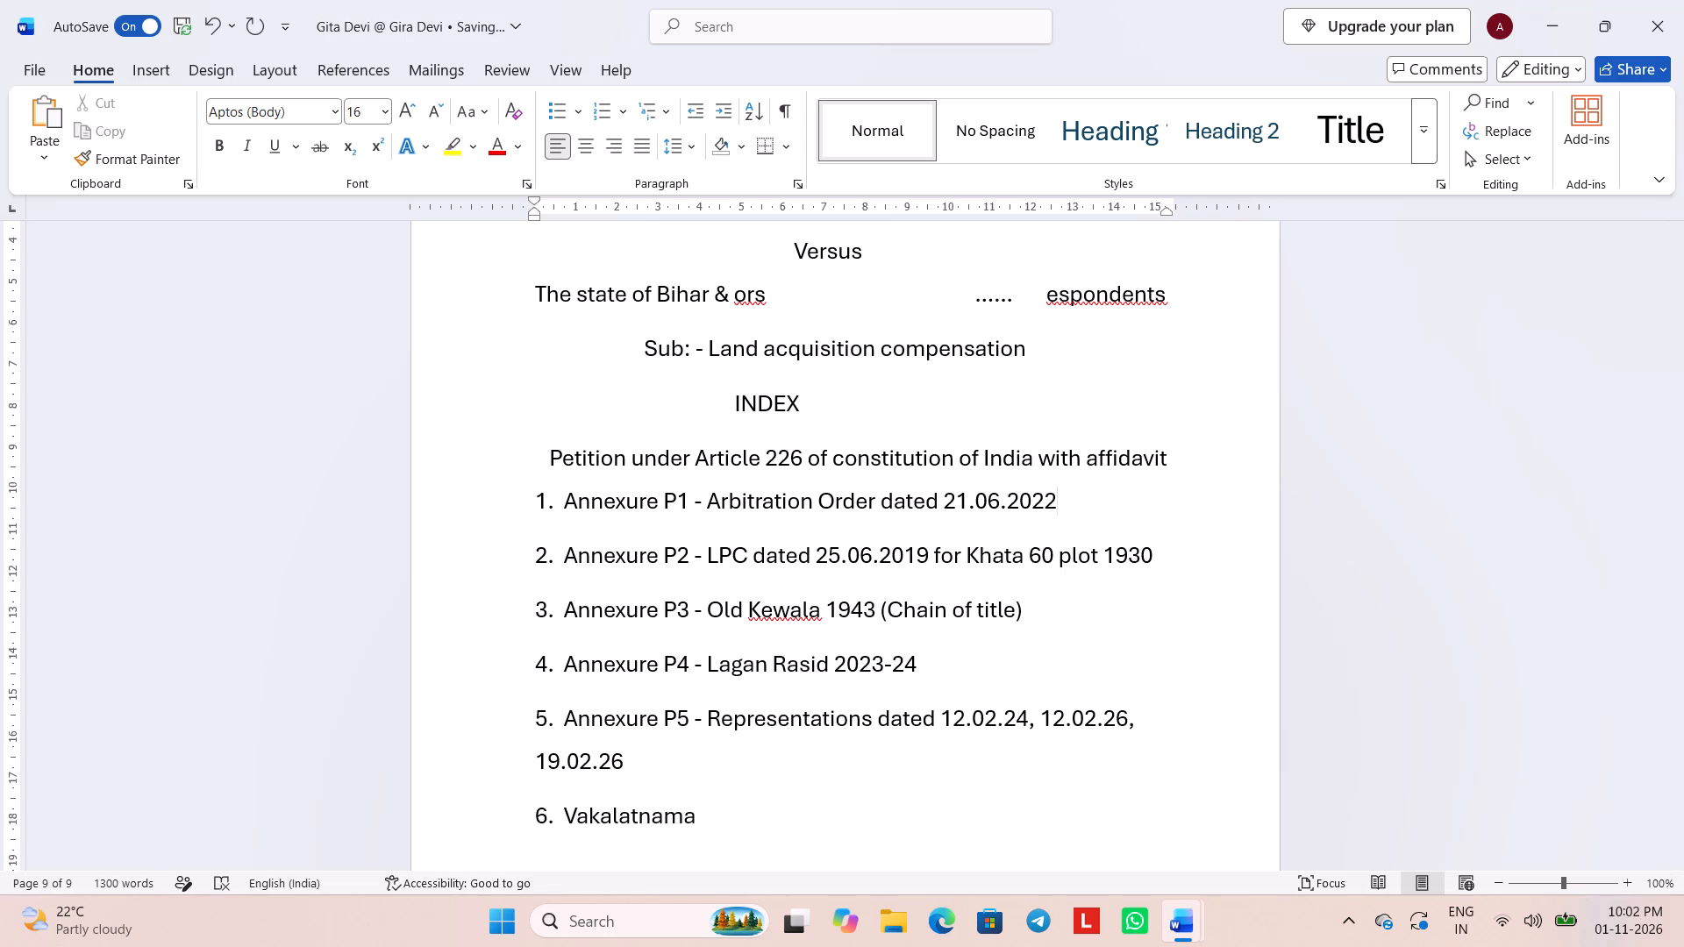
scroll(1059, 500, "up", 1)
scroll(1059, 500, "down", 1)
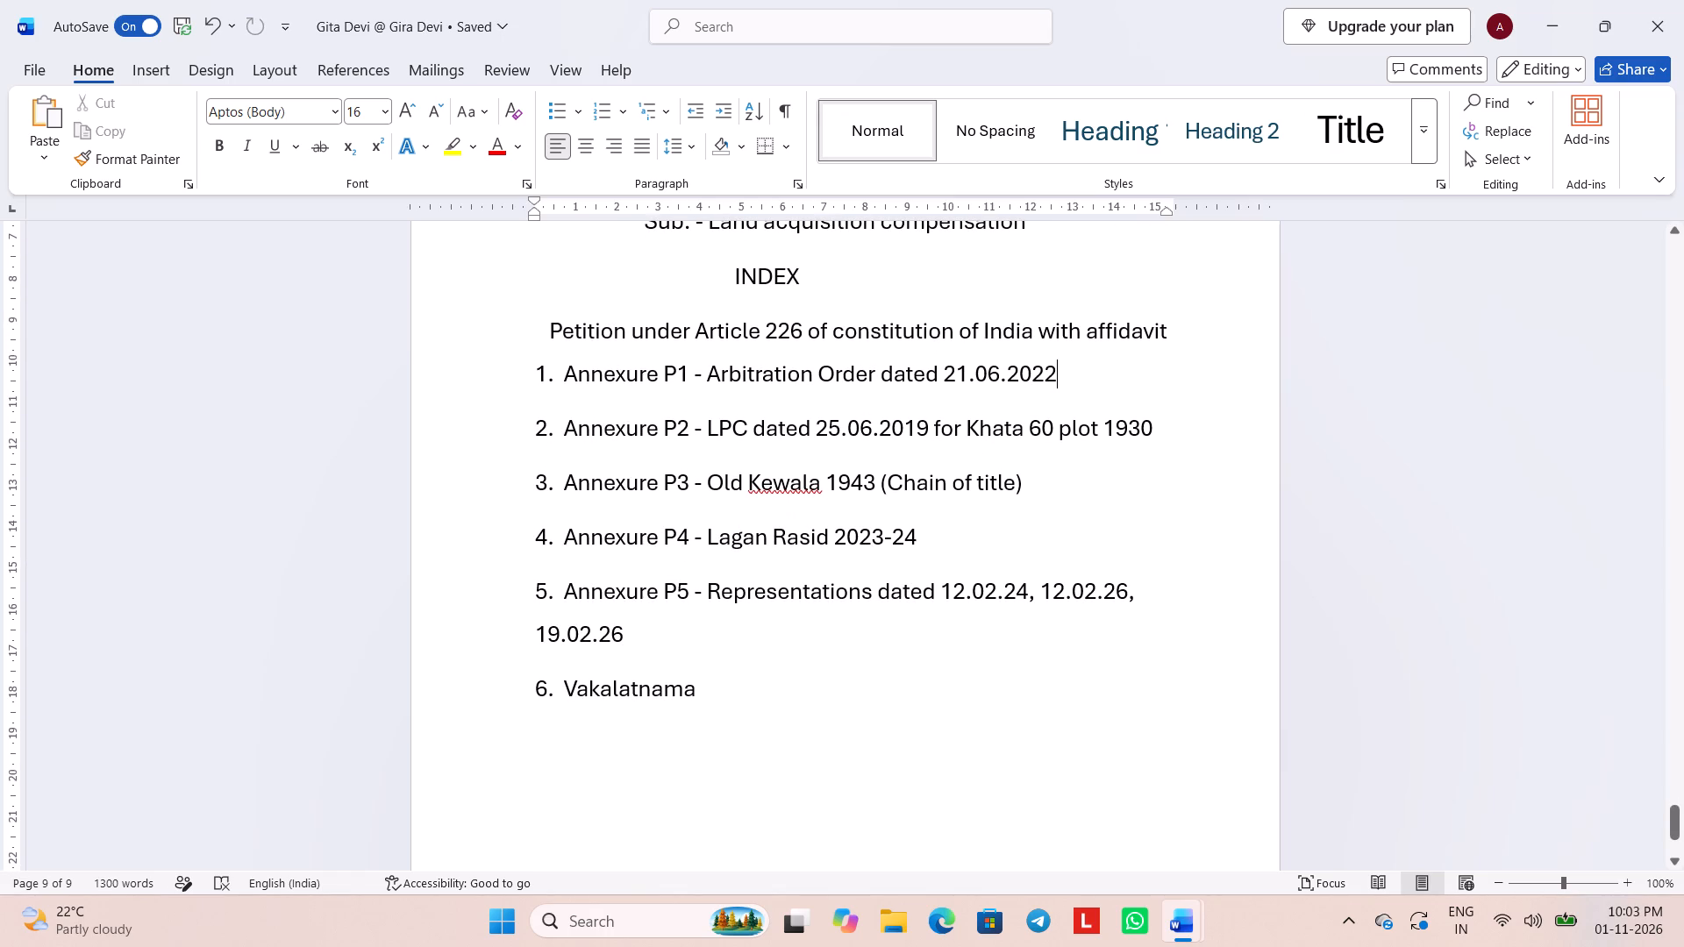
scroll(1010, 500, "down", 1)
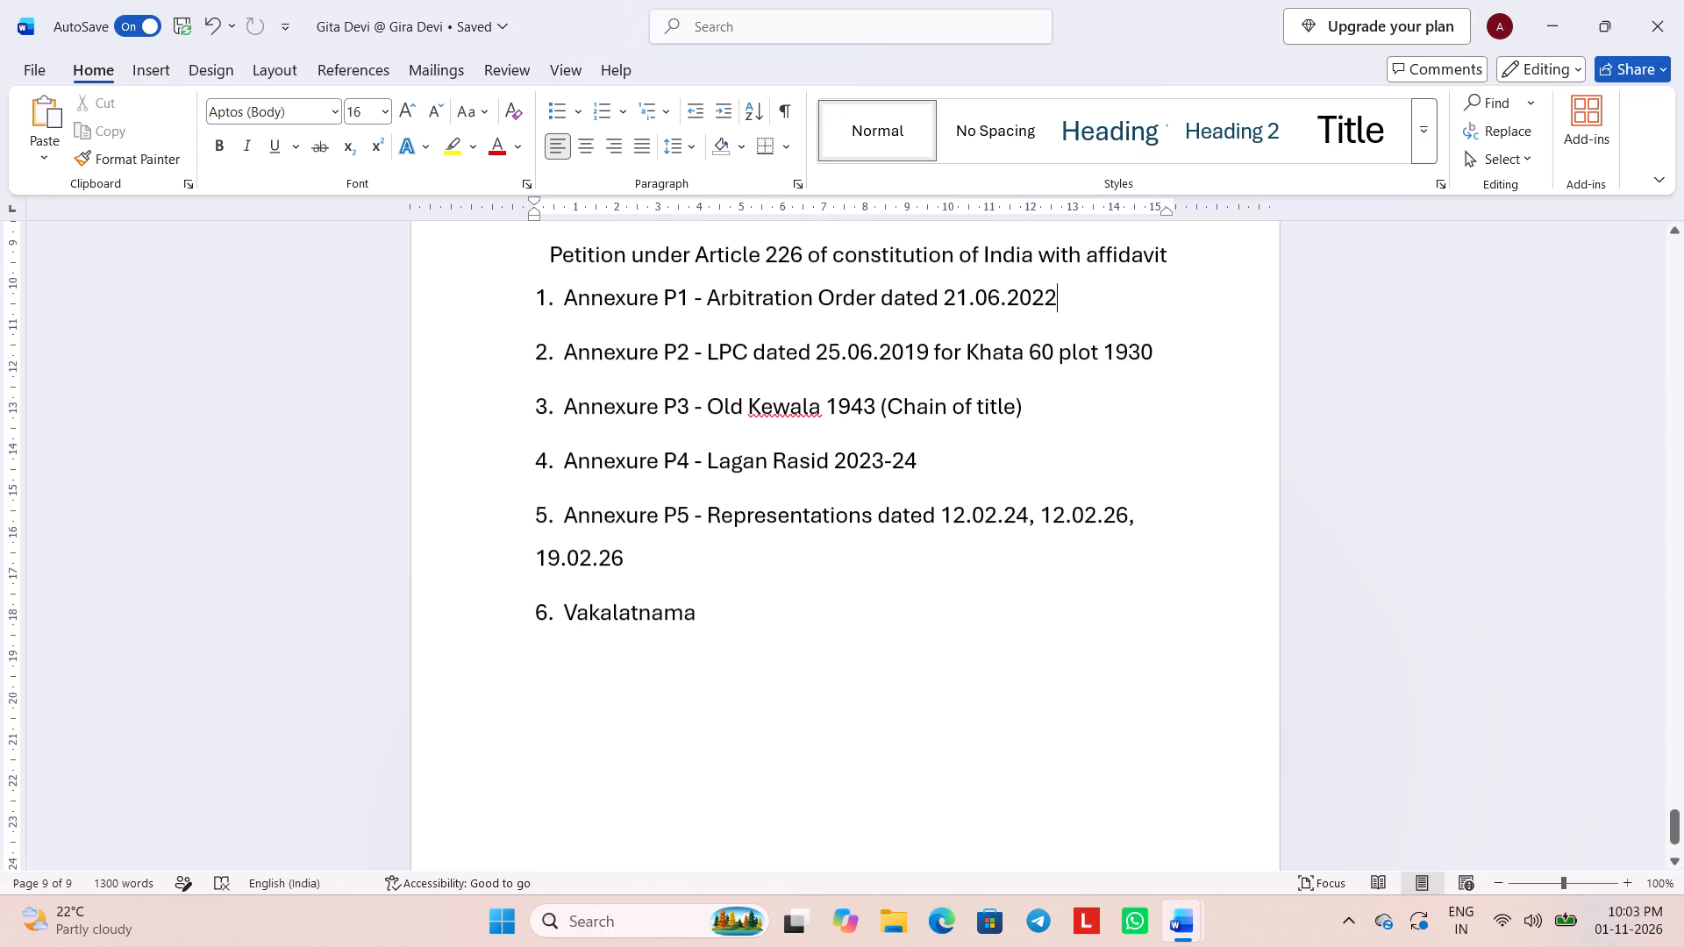
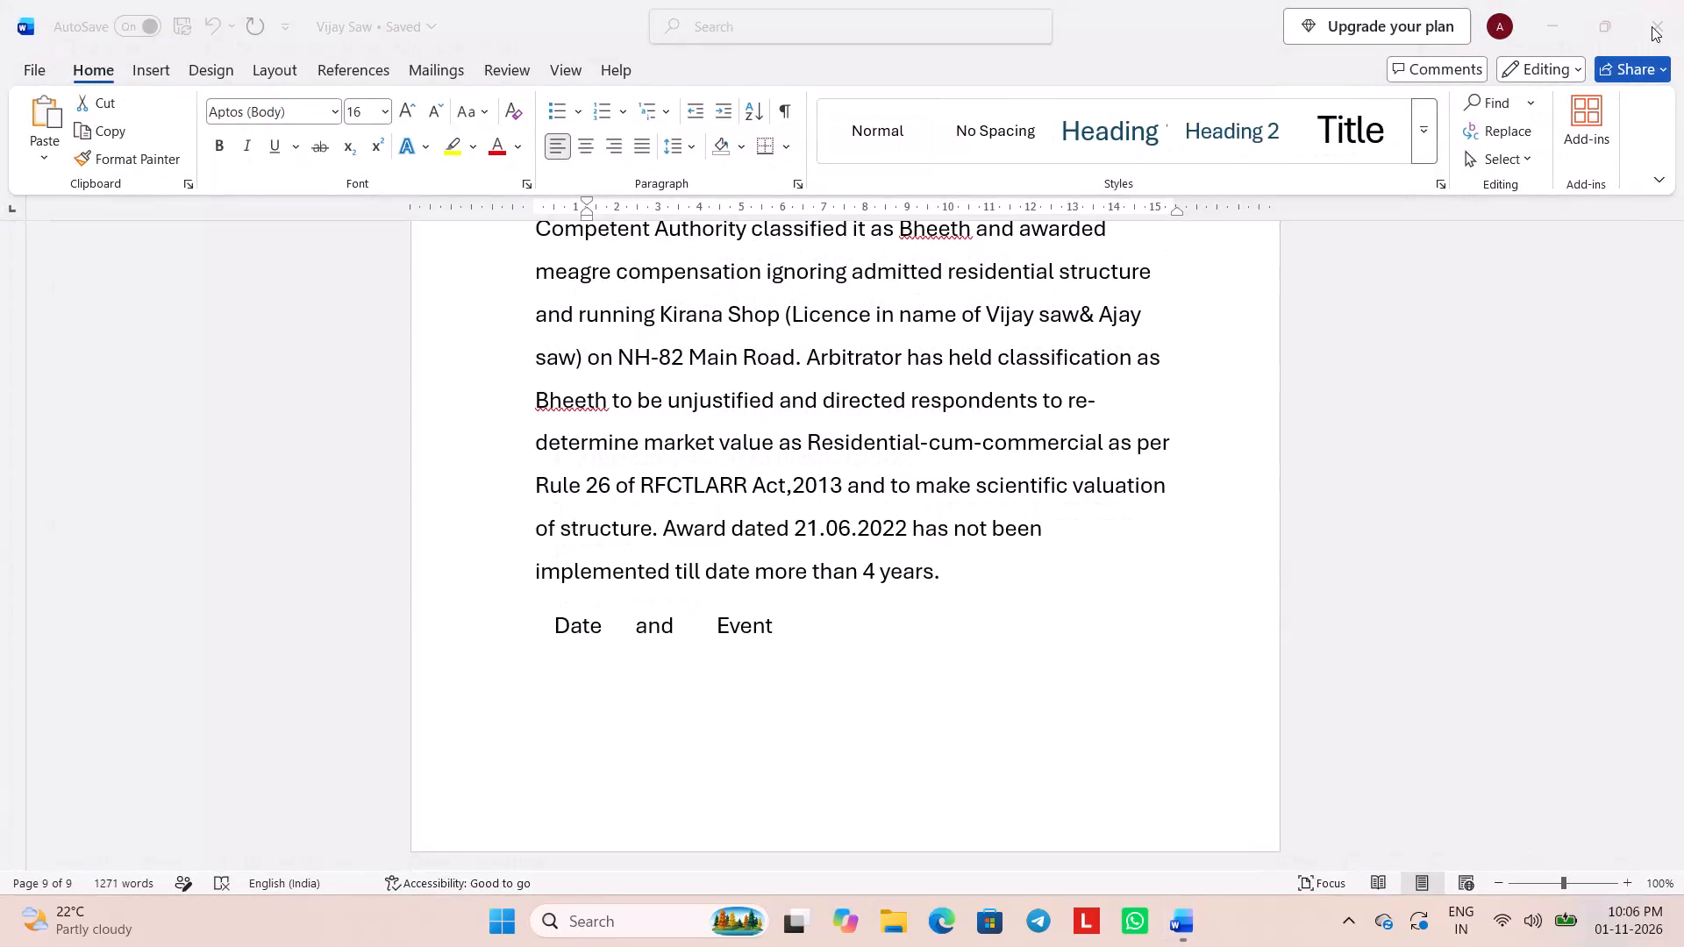
Close the writ petition document.
left_click(1652, 26)
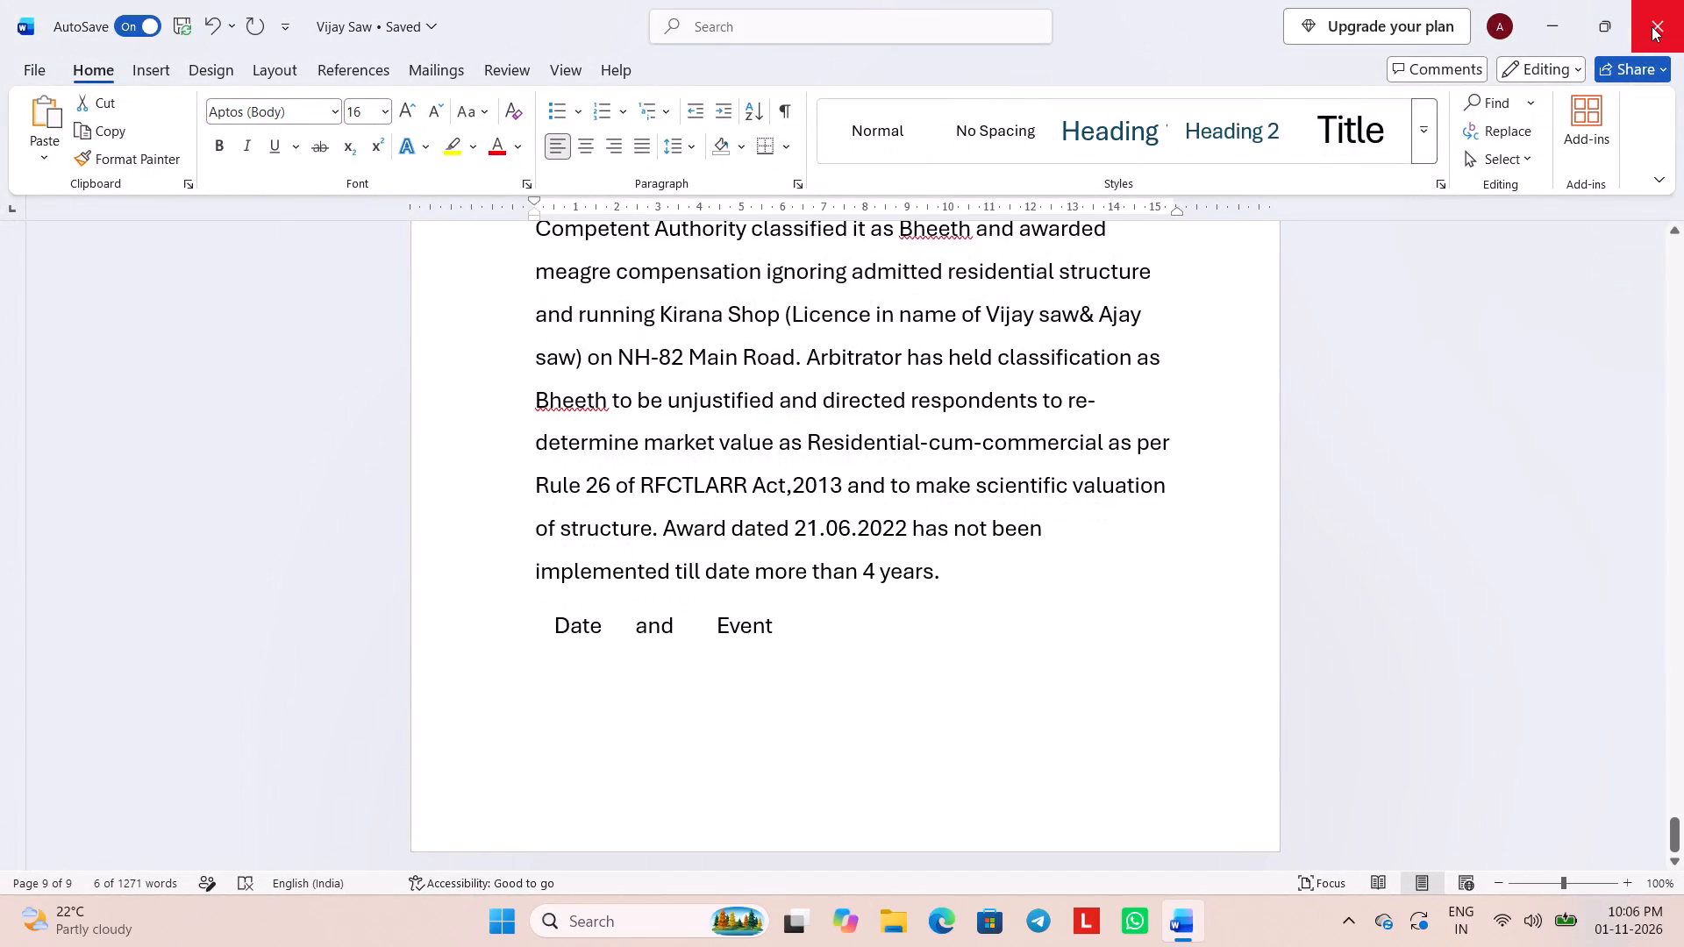